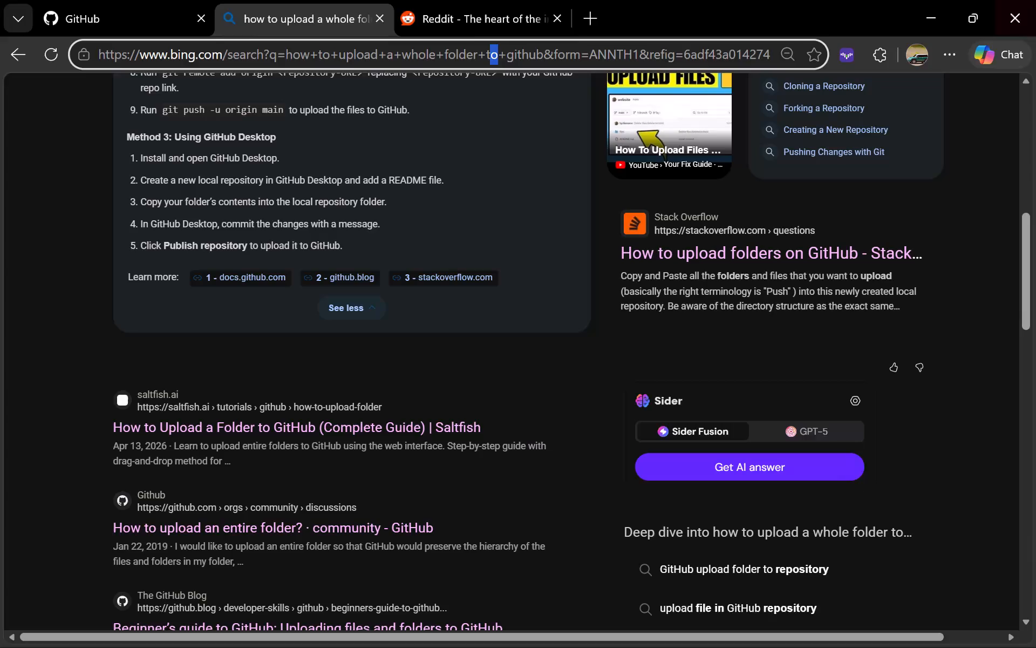
# Switch to about.docx in WPS Office and clear the selection in the Tamil Nadu table.
pyautogui.click(590, 375)
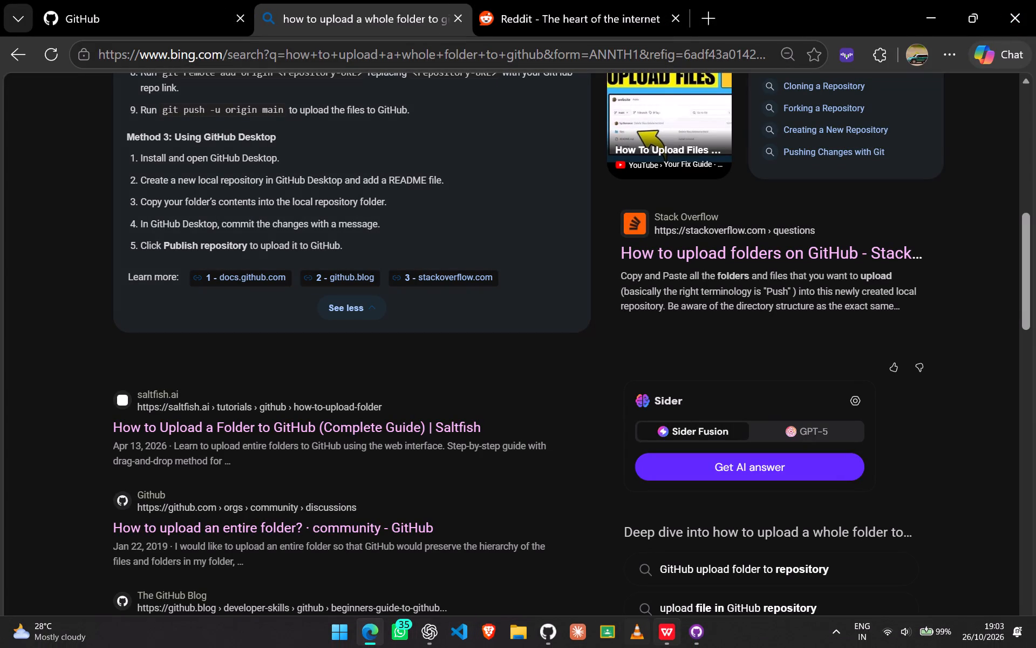
pyautogui.click(674, 629)
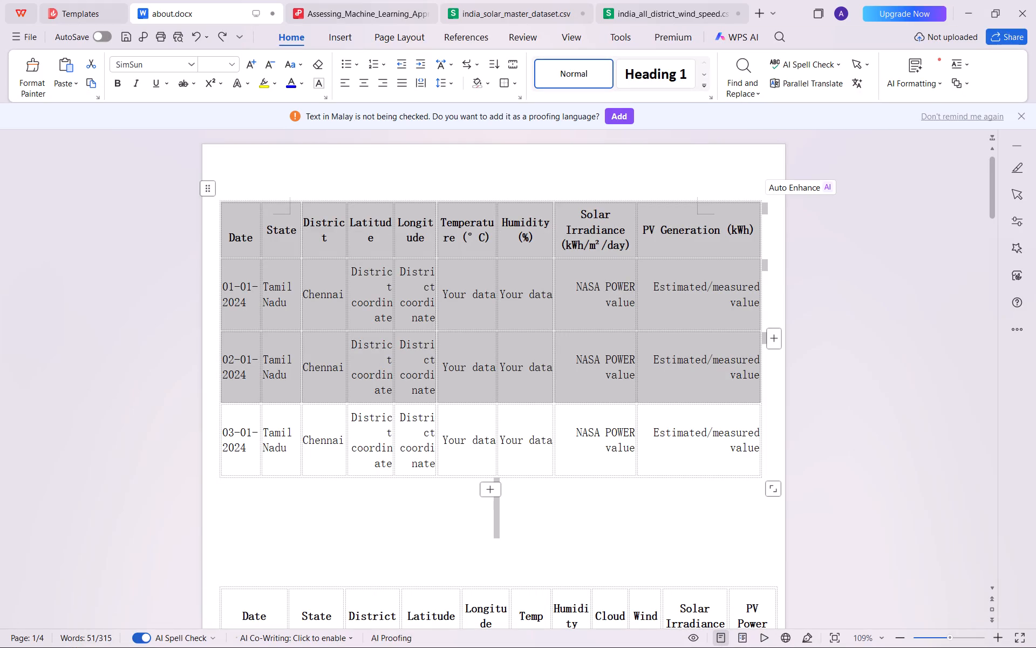
pyautogui.click(539, 521)
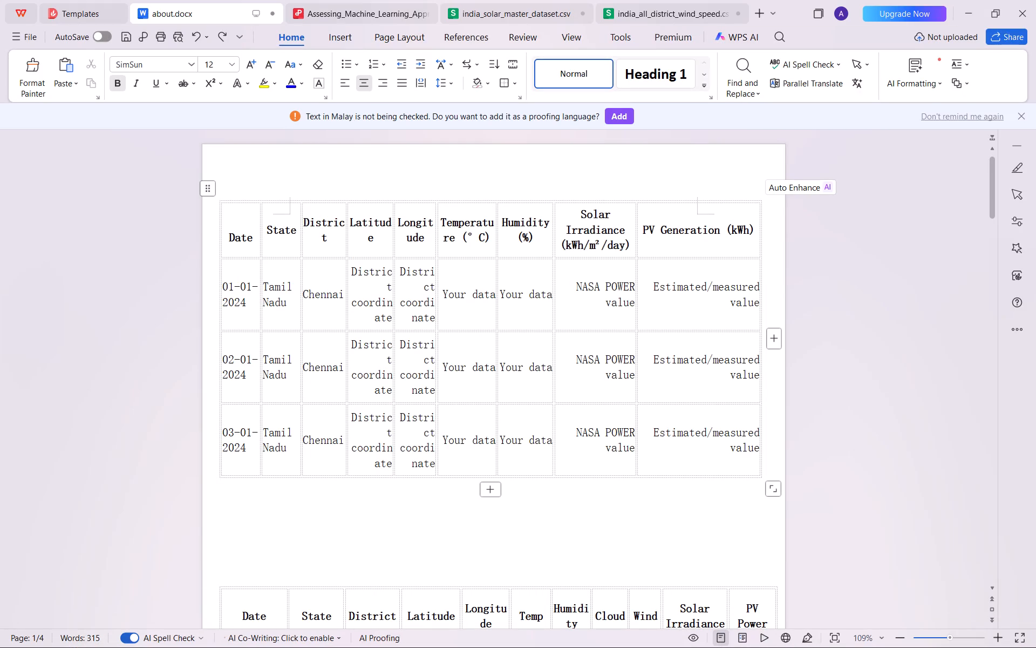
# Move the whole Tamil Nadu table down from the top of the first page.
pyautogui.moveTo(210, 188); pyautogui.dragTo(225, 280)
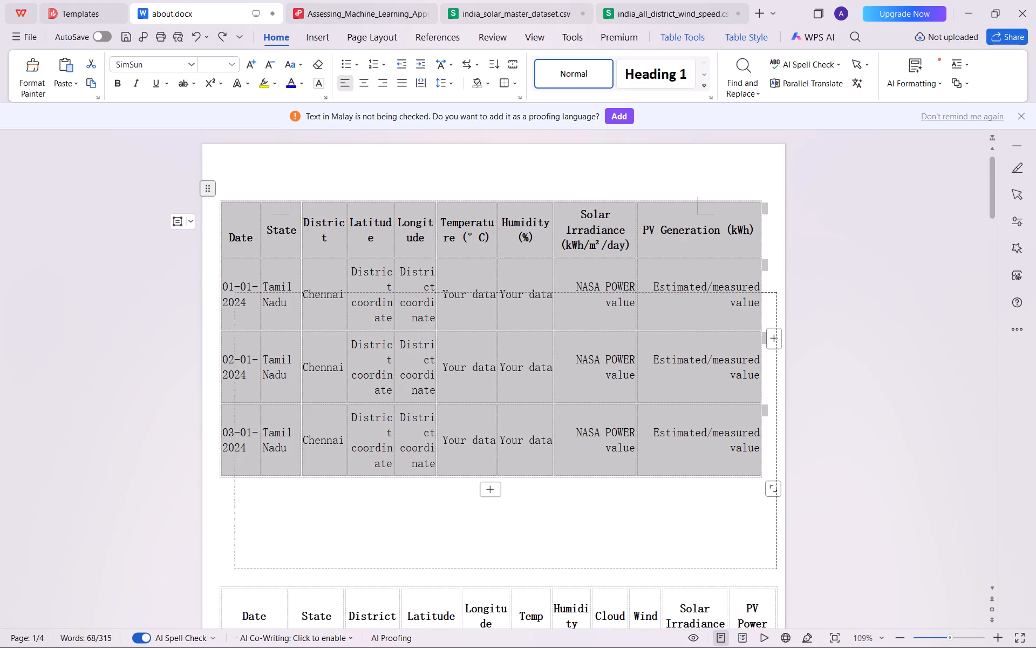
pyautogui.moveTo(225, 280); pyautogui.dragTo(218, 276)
# Insert sixteen blank lines at the top of the first page, above the Tamil Nadu table.
pyautogui.click(313, 226)
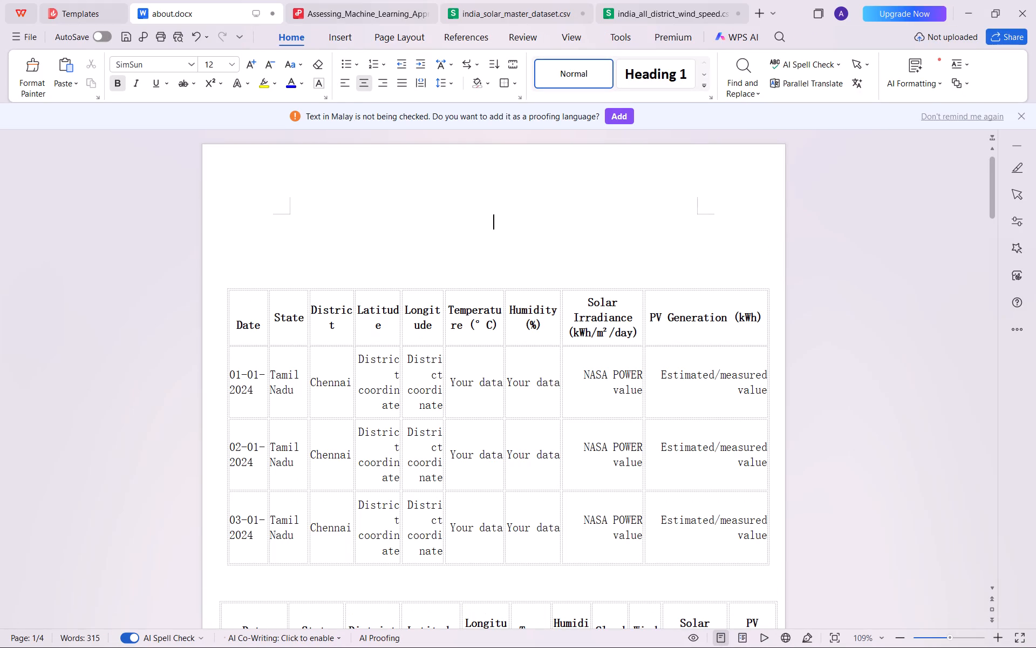
pyautogui.press('Return')
pyautogui.press('Return')
pyautogui.press('Return')
pyautogui.press('Return')
pyautogui.press('Return')
pyautogui.press('Return')
pyautogui.press('Return')
pyautogui.press('Return')
pyautogui.press('Return')
pyautogui.press('Return')
pyautogui.press('Return')
pyautogui.press('Return')
pyautogui.press('Return')
pyautogui.press('Return')
pyautogui.press('Return')
pyautogui.press('Return')
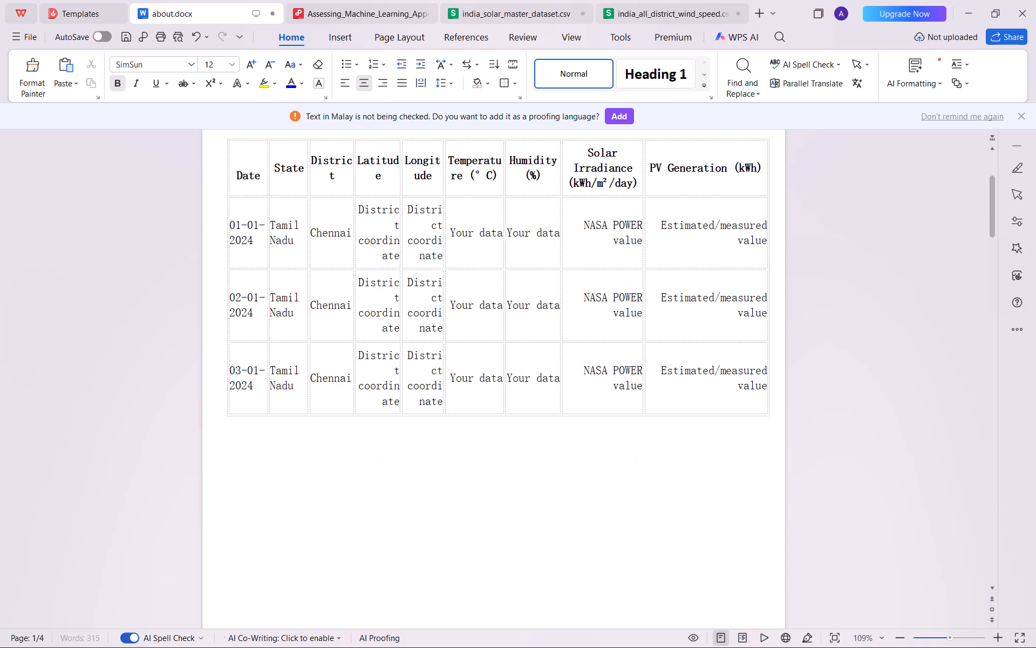
# Examine how the two data tables are laid out across the first two pages.
pyautogui.scroll(5, 408, 227)
pyautogui.scroll(4, 421, 293)
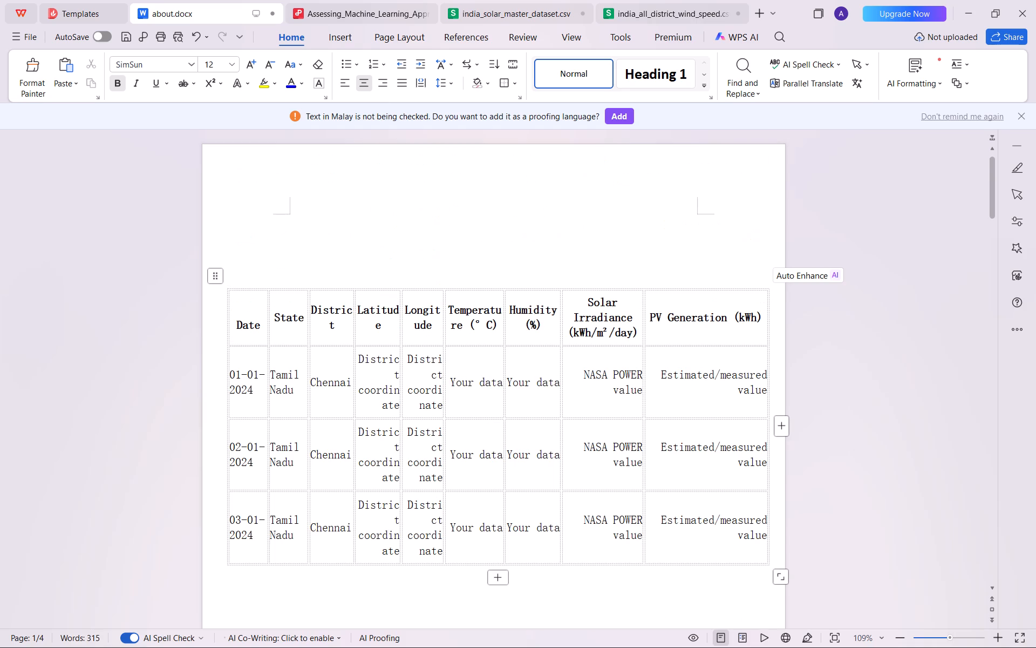
pyautogui.scroll(-13, 294, 291)
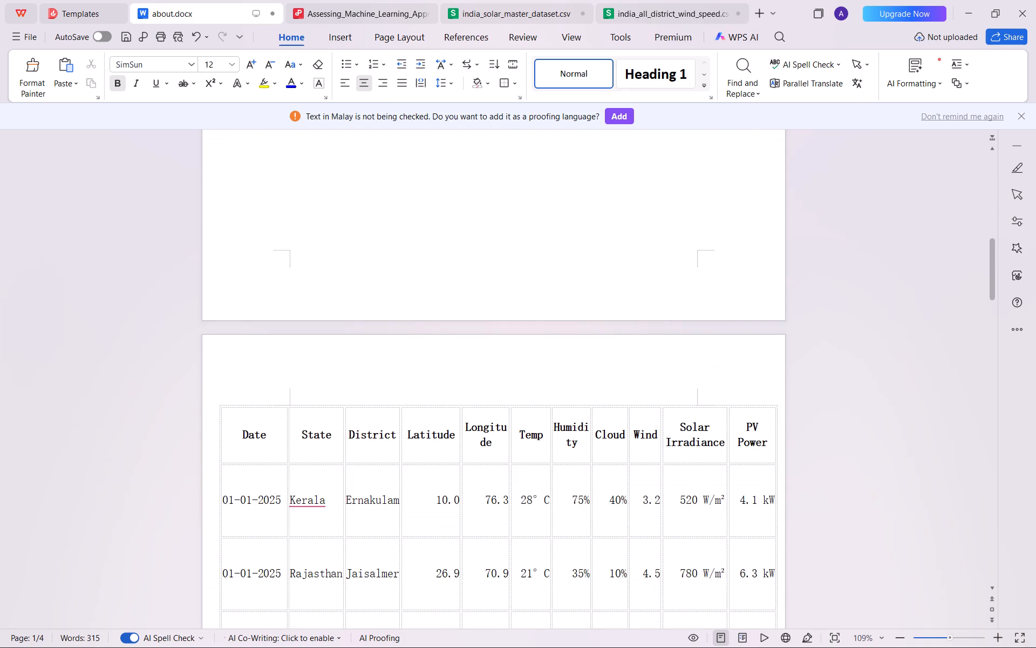
pyautogui.scroll(-5, 302, 290)
pyautogui.scroll(14, 302, 290)
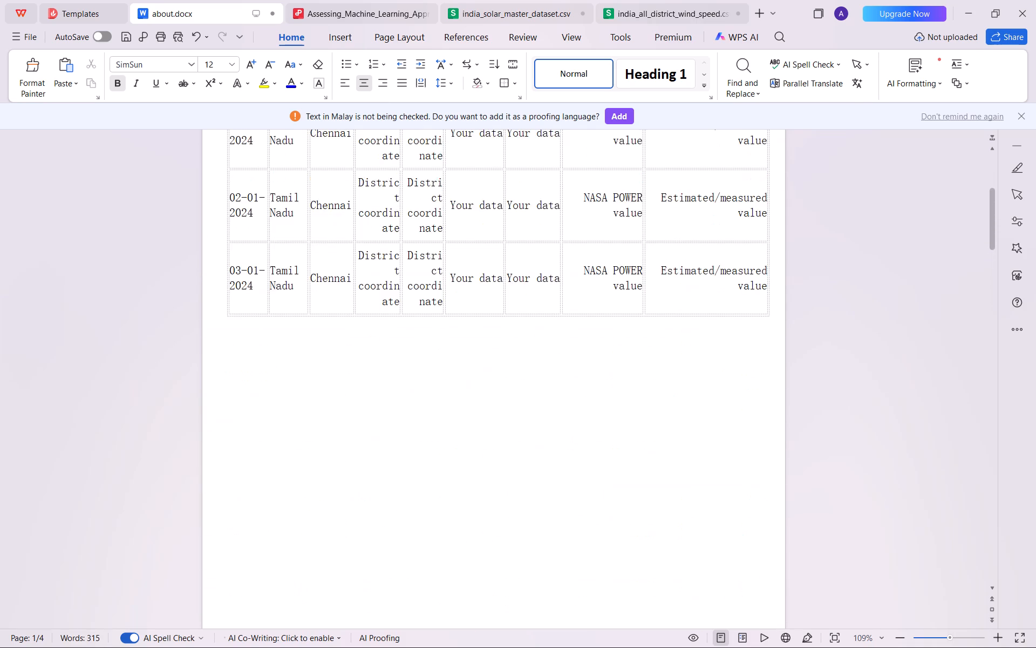
pyautogui.scroll(7, 302, 290)
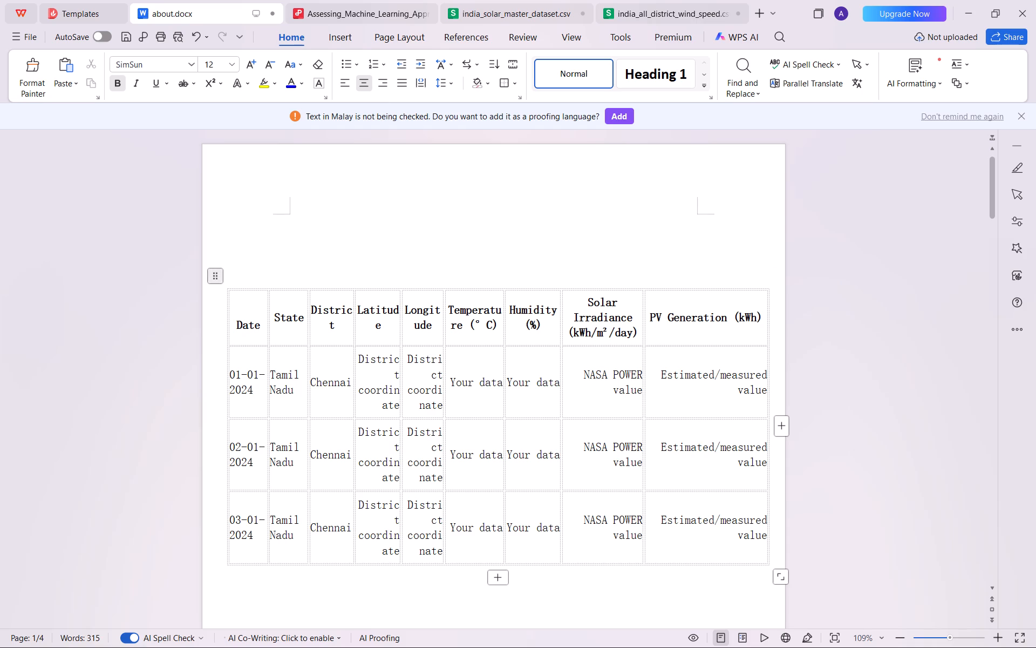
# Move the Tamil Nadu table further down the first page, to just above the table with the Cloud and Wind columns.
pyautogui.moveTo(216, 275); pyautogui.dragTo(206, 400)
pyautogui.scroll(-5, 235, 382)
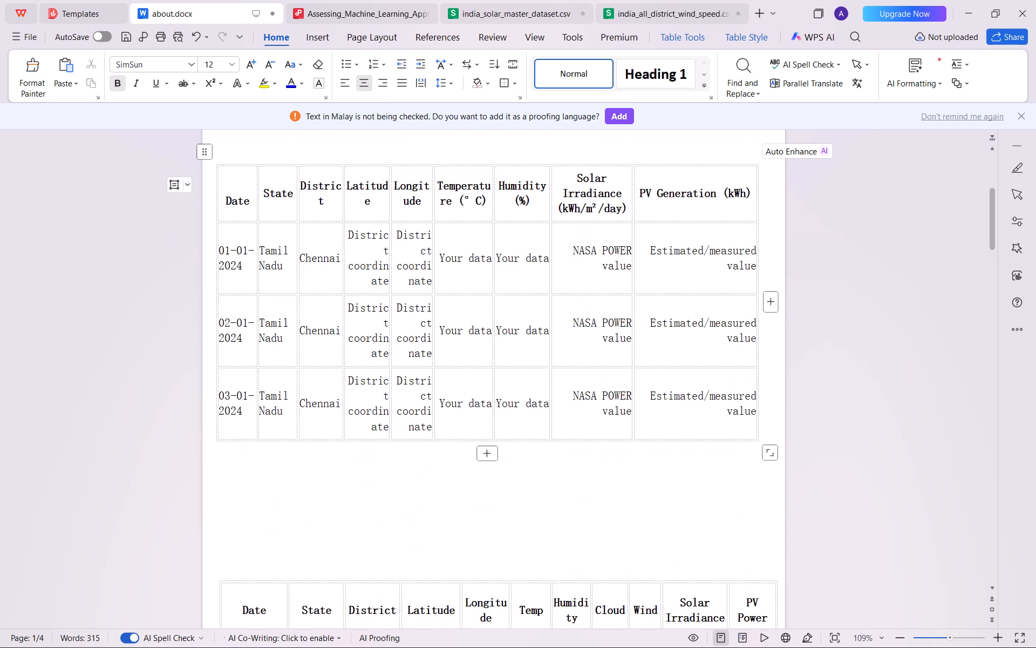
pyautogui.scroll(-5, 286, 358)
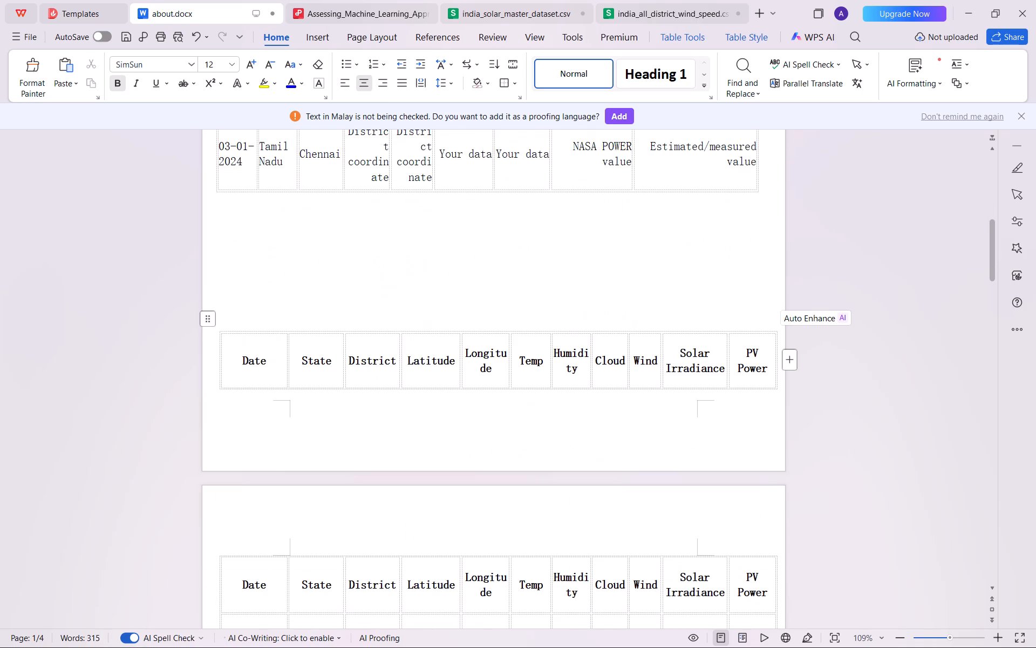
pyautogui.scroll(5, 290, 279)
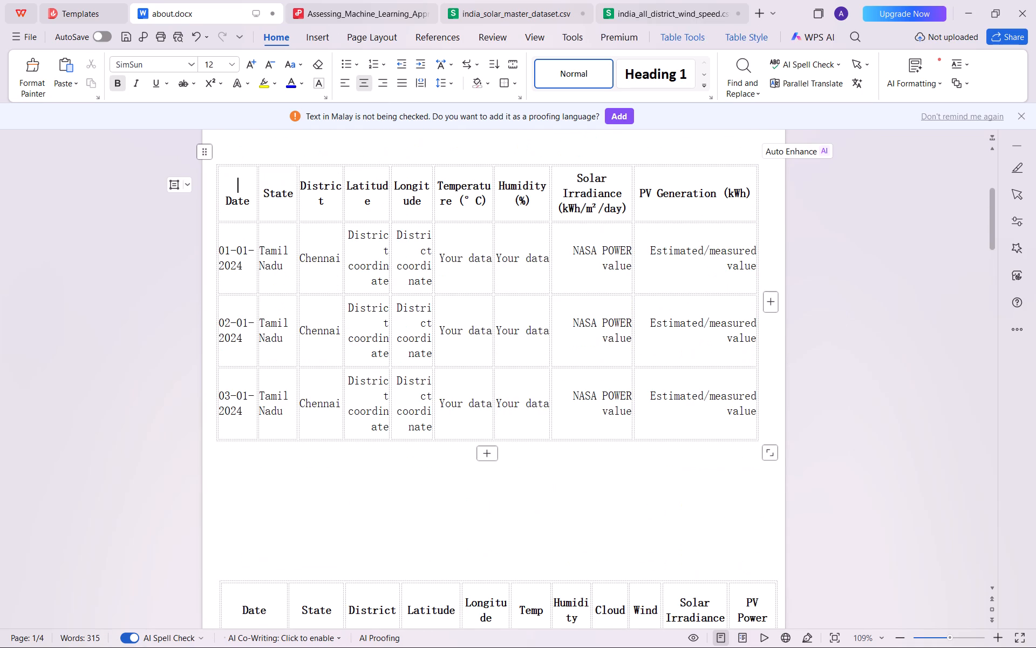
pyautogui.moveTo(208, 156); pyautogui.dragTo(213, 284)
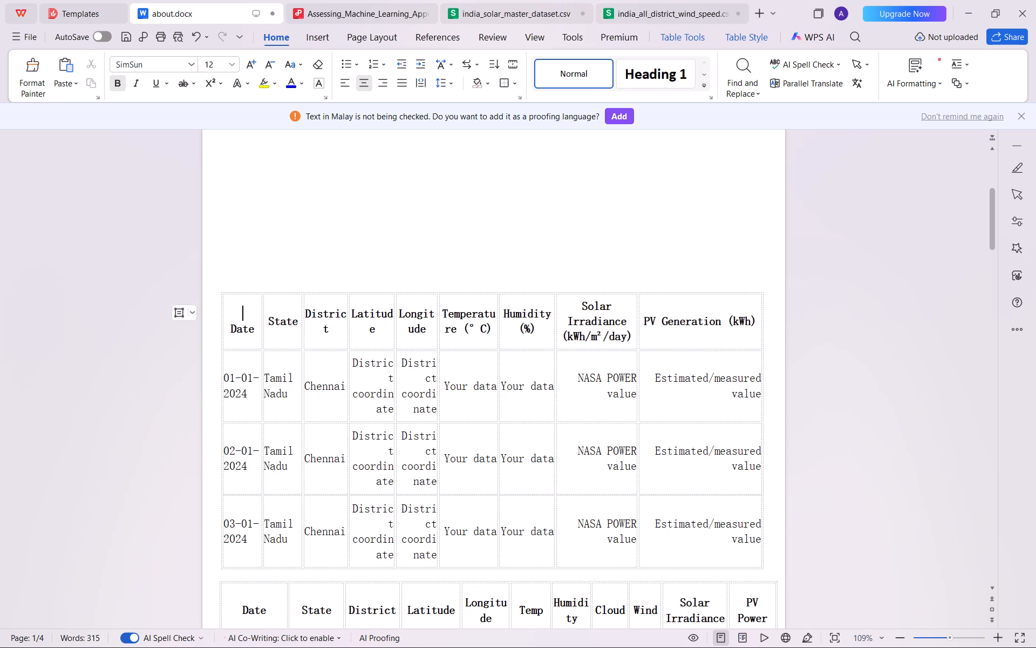
# Insert one blank line between the Tamil Nadu table and the 2025 table below it.
pyautogui.scroll(-4, 251, 300)
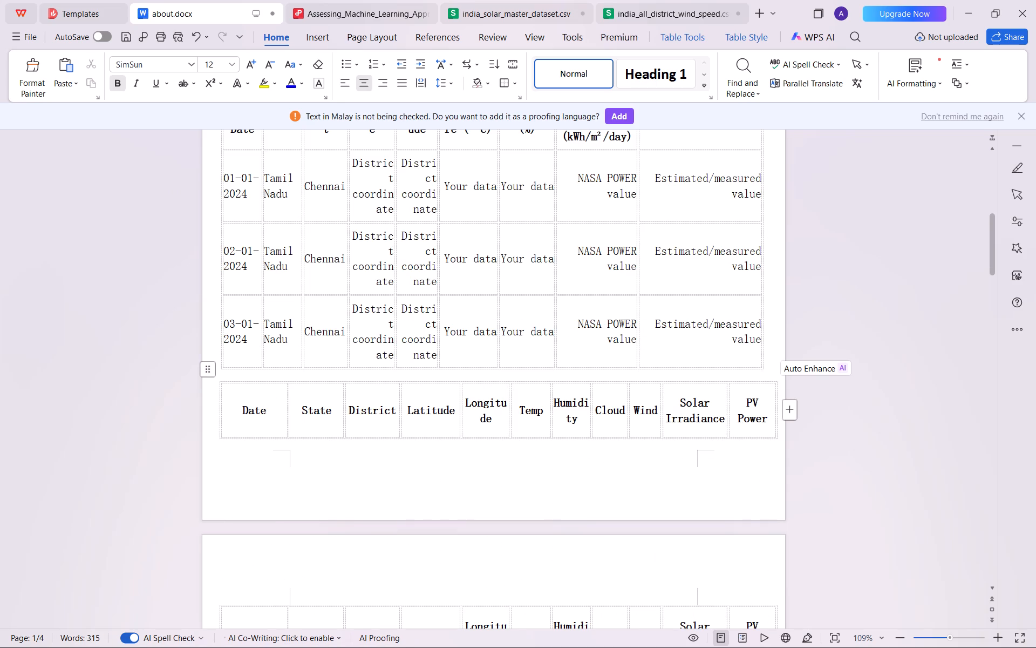
pyautogui.click(242, 381)
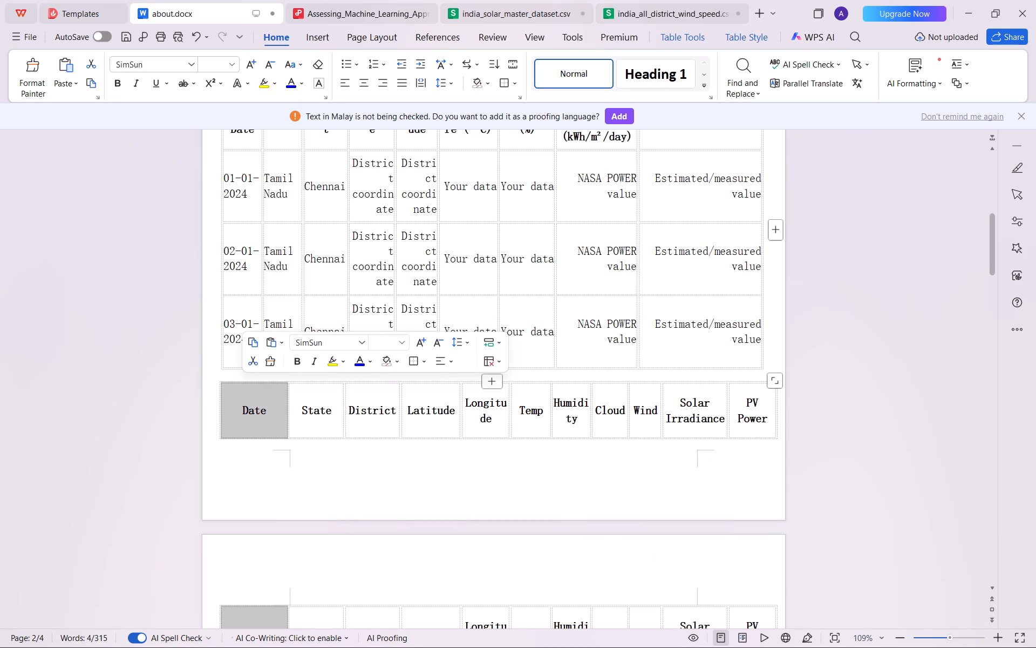
pyautogui.click(230, 374)
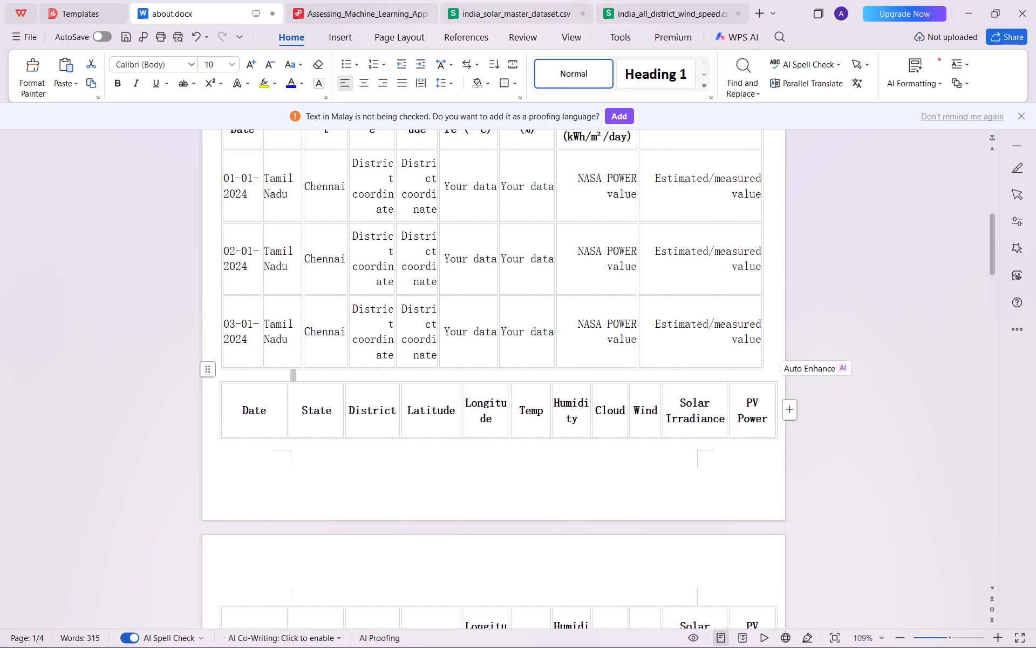
pyautogui.click(715, 375)
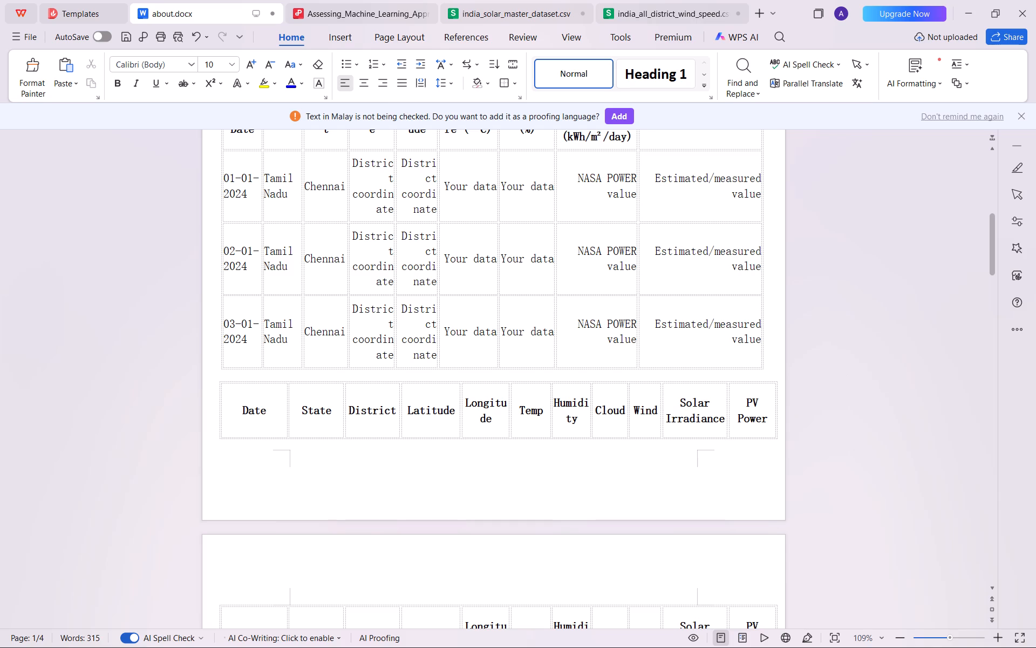
pyautogui.press('Return')
# Review the document's layout, from the Tamil Nadu table through the 2025 table and flowchart to the EPV formula section.
pyautogui.scroll(-5, 691, 371)
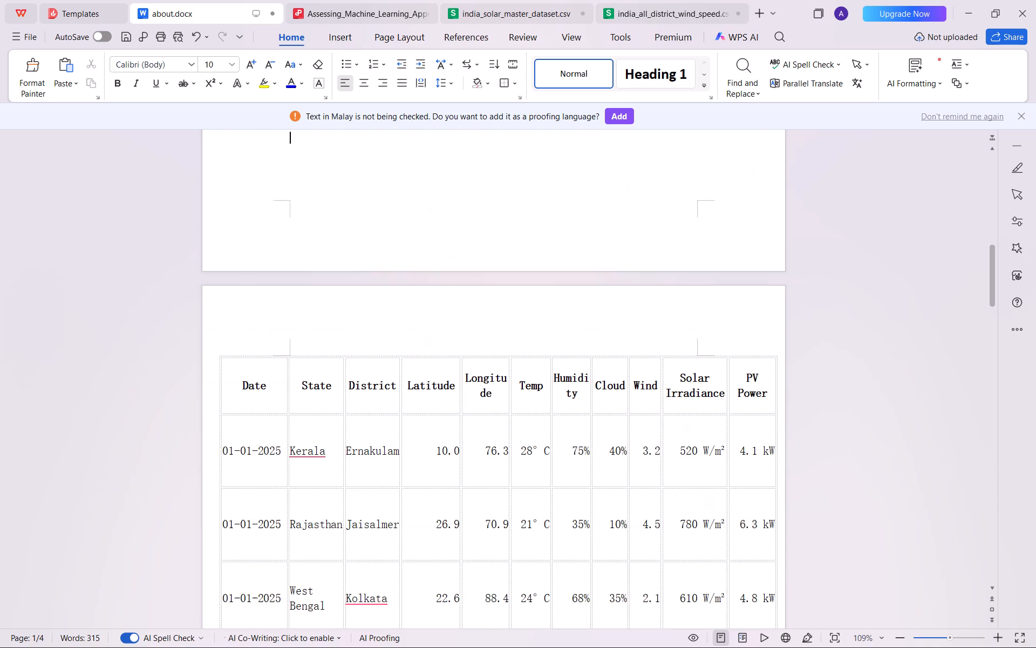
pyautogui.scroll(-2, 690, 376)
pyautogui.scroll(7, 690, 376)
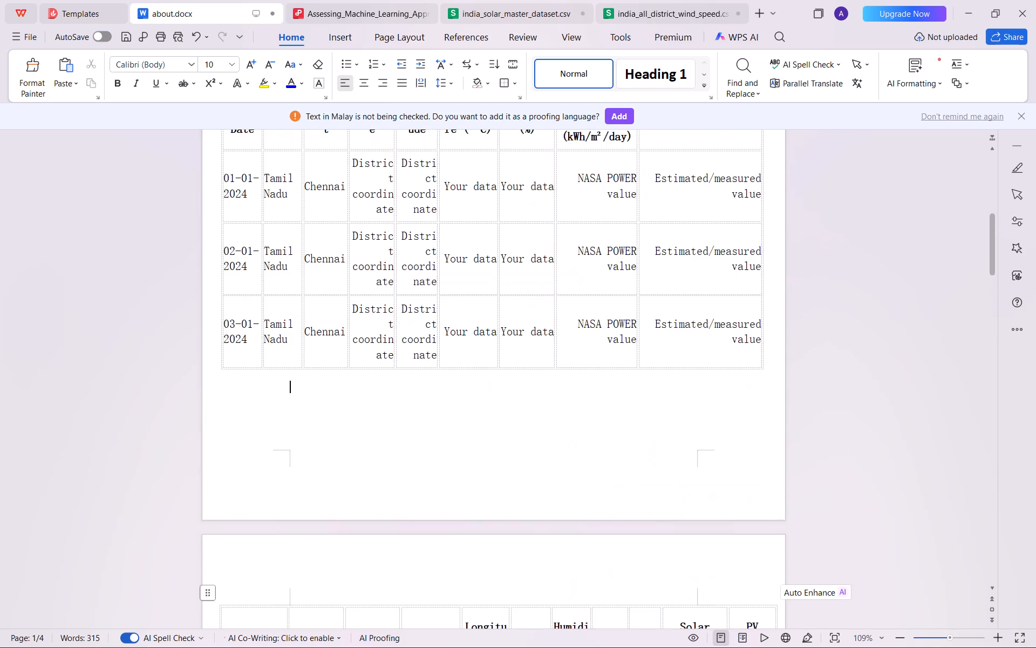
pyautogui.scroll(3, 690, 376)
pyautogui.scroll(-15, 690, 376)
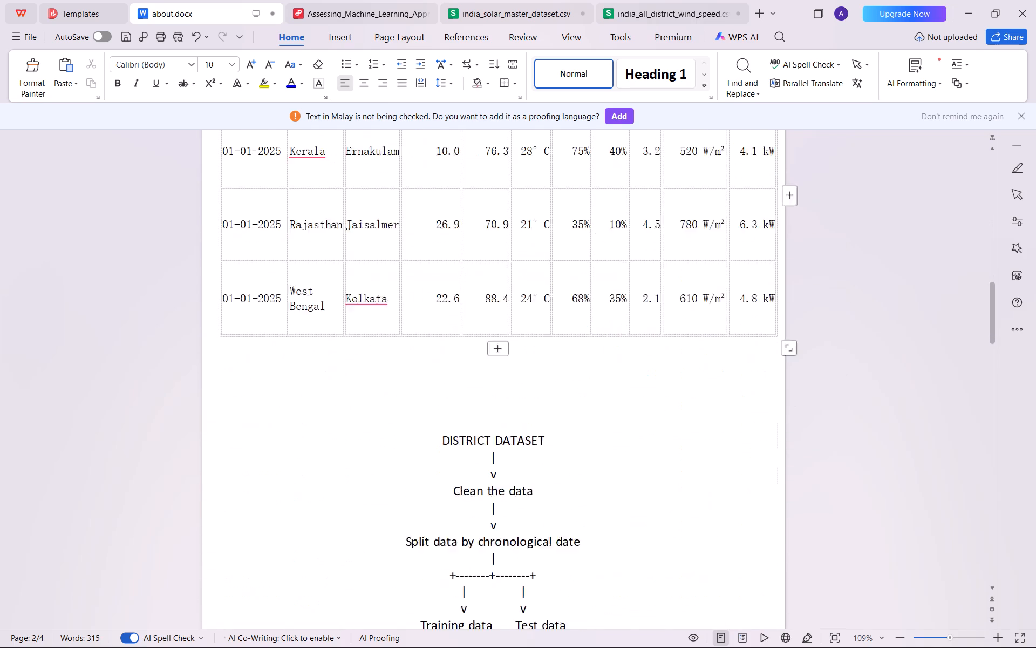
pyautogui.scroll(-7, 690, 376)
pyautogui.scroll(8, 690, 376)
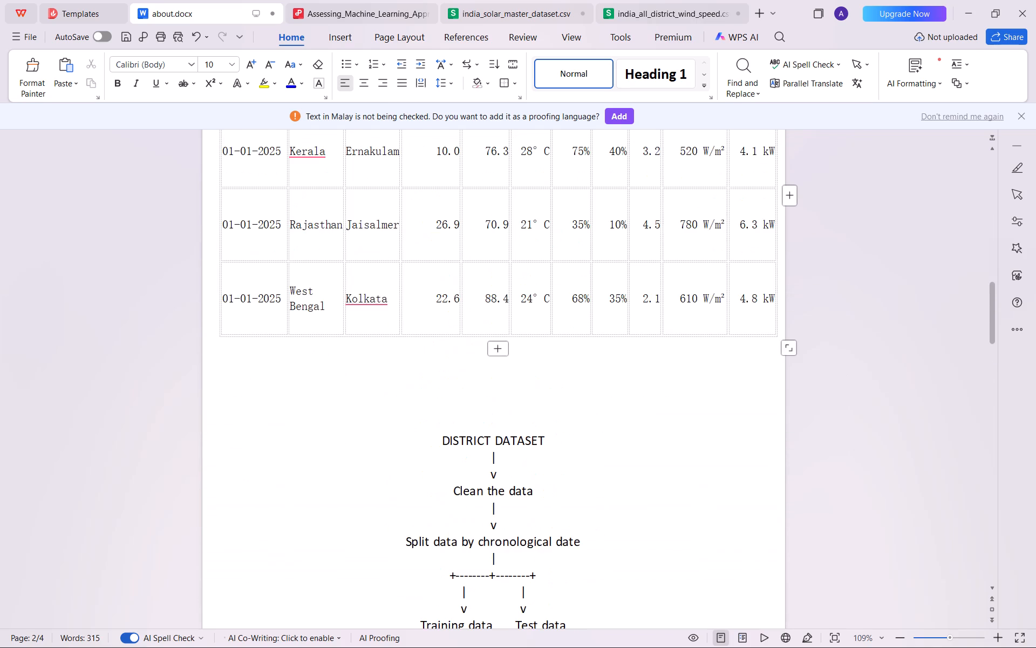
pyautogui.scroll(-14, 698, 373)
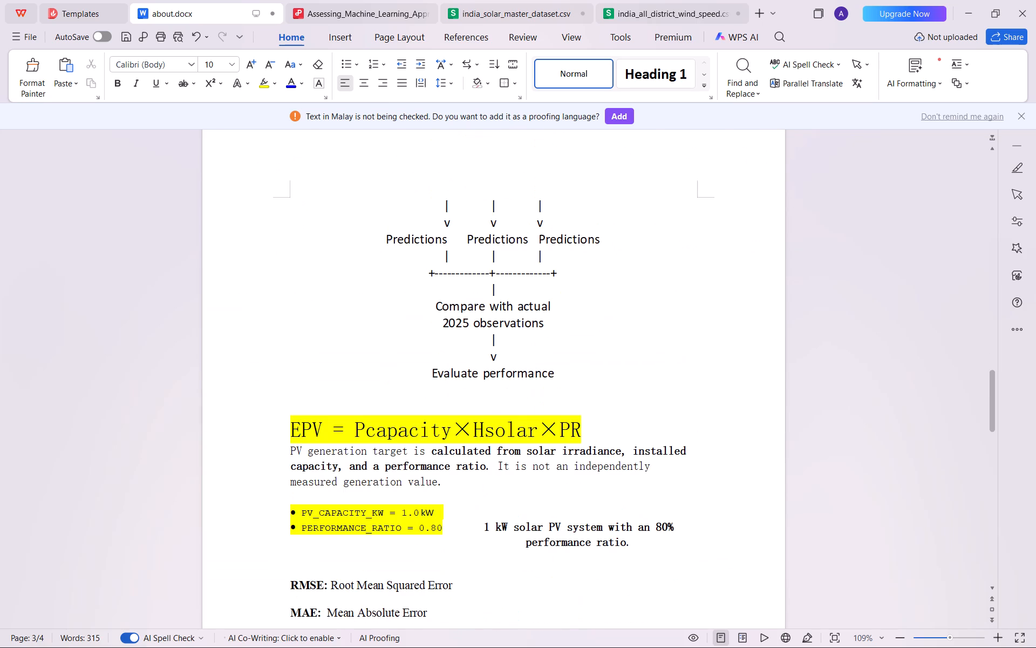
pyautogui.scroll(19, 701, 376)
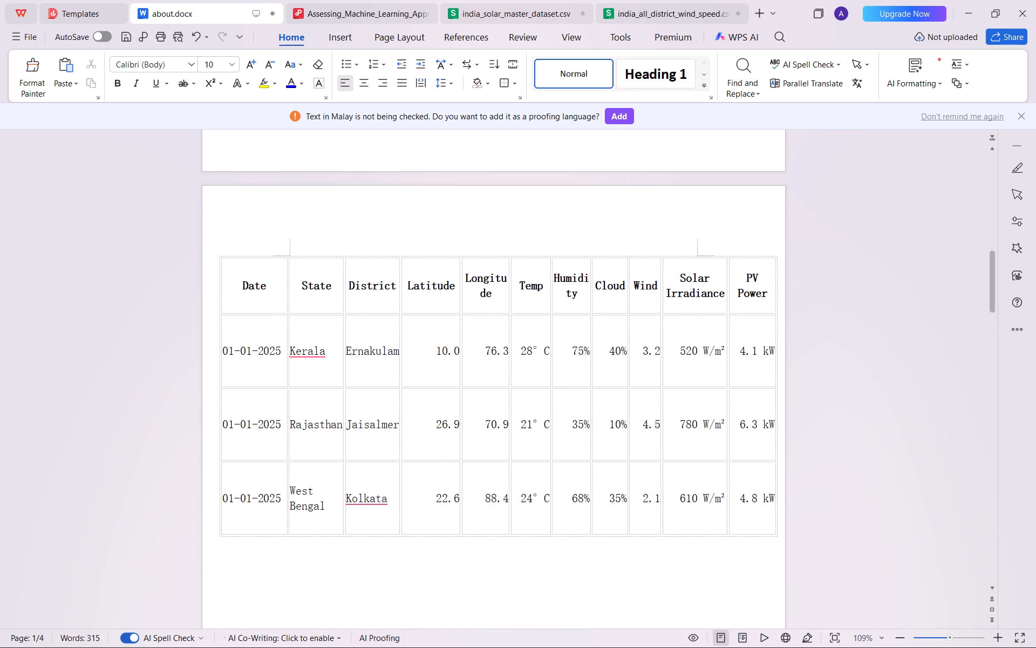
pyautogui.scroll(-4, 701, 376)
pyautogui.scroll(4, 701, 376)
pyautogui.scroll(-4, 701, 376)
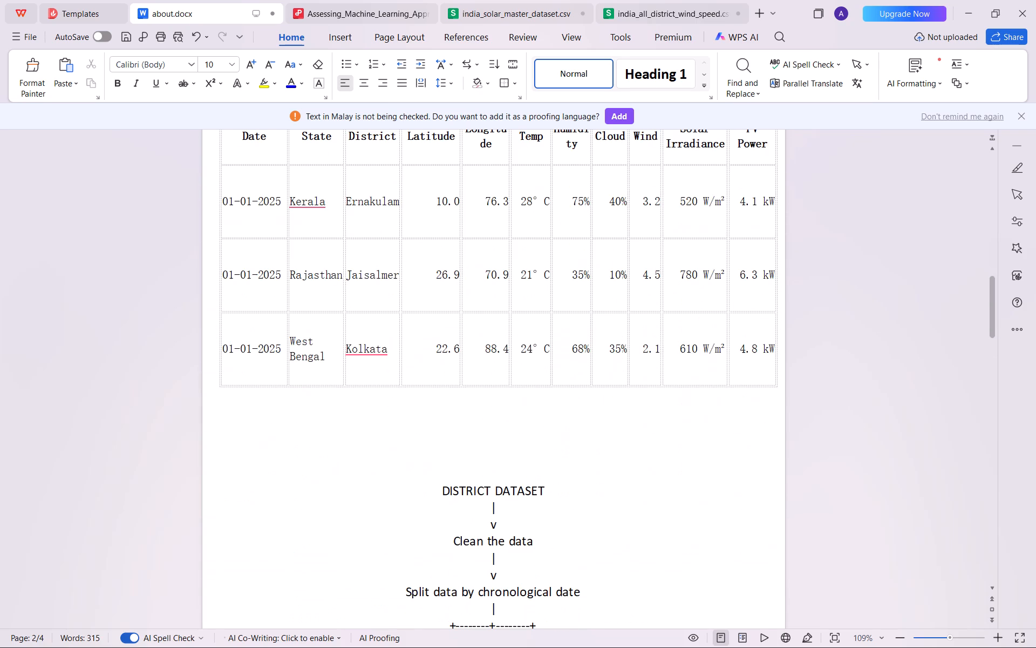
pyautogui.scroll(9, 677, 377)
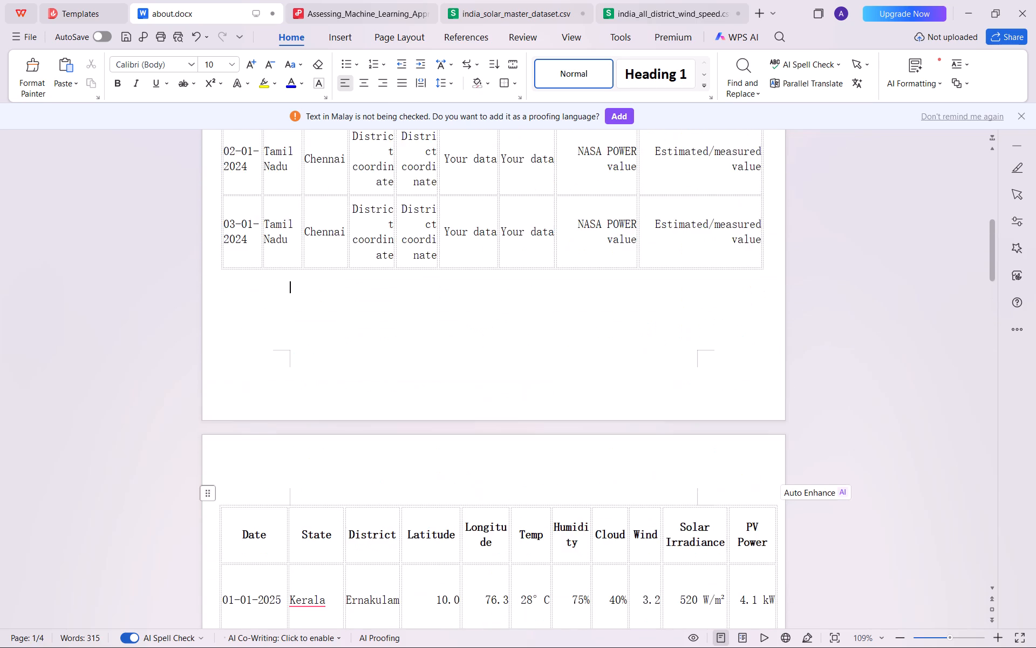
# Delete all cells of the Tamil Nadu table using Delete Cells with the Shift cells left option.
pyautogui.scroll(3, 679, 376)
pyautogui.rightClick(213, 179)
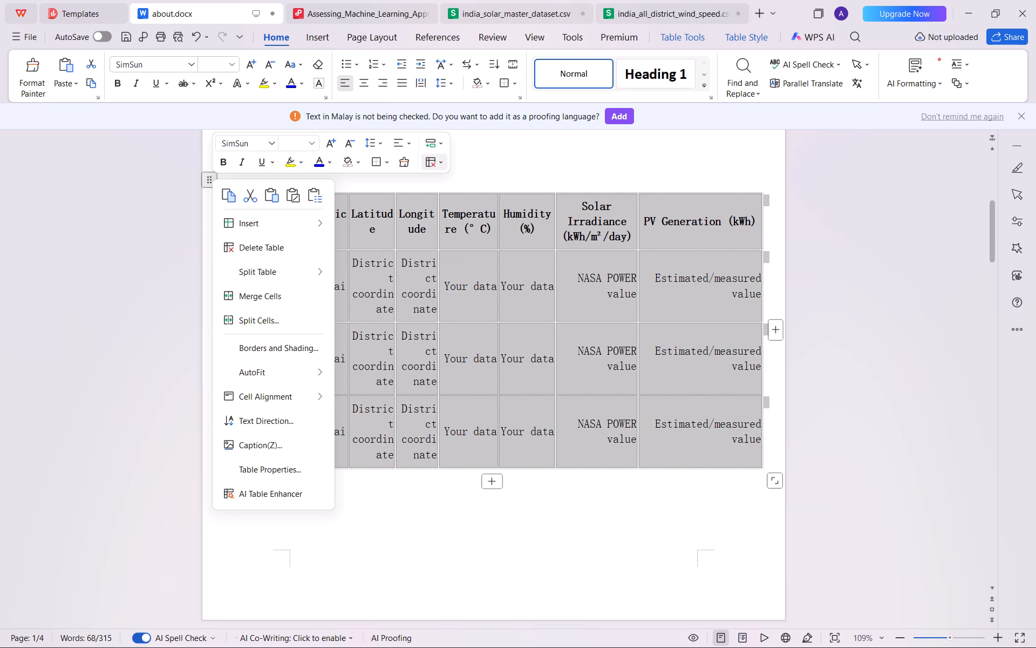
pyautogui.click(441, 164)
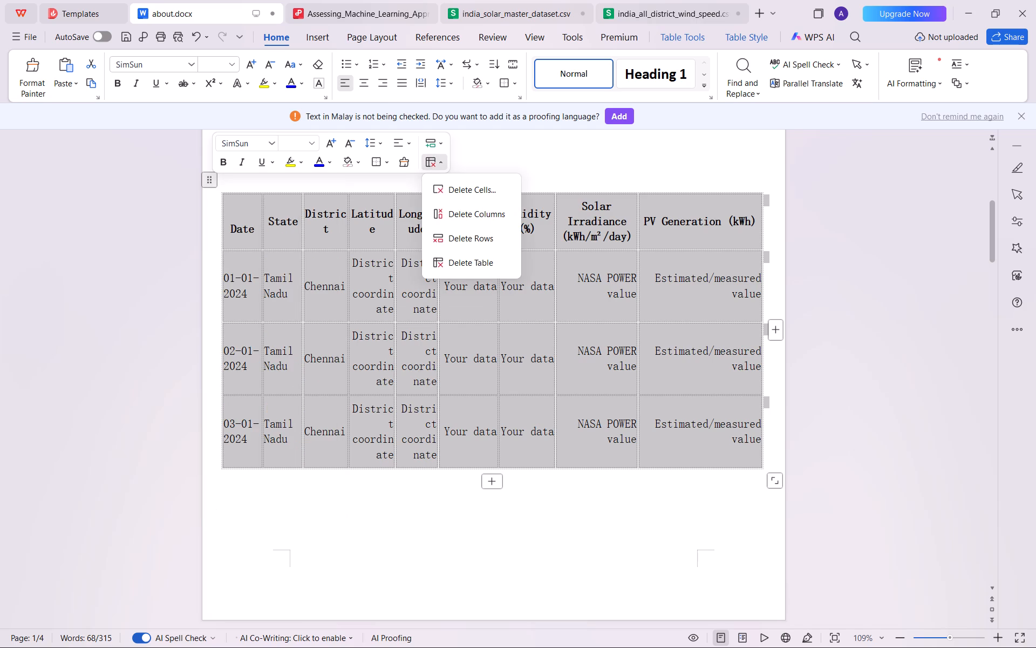
pyautogui.click(449, 192)
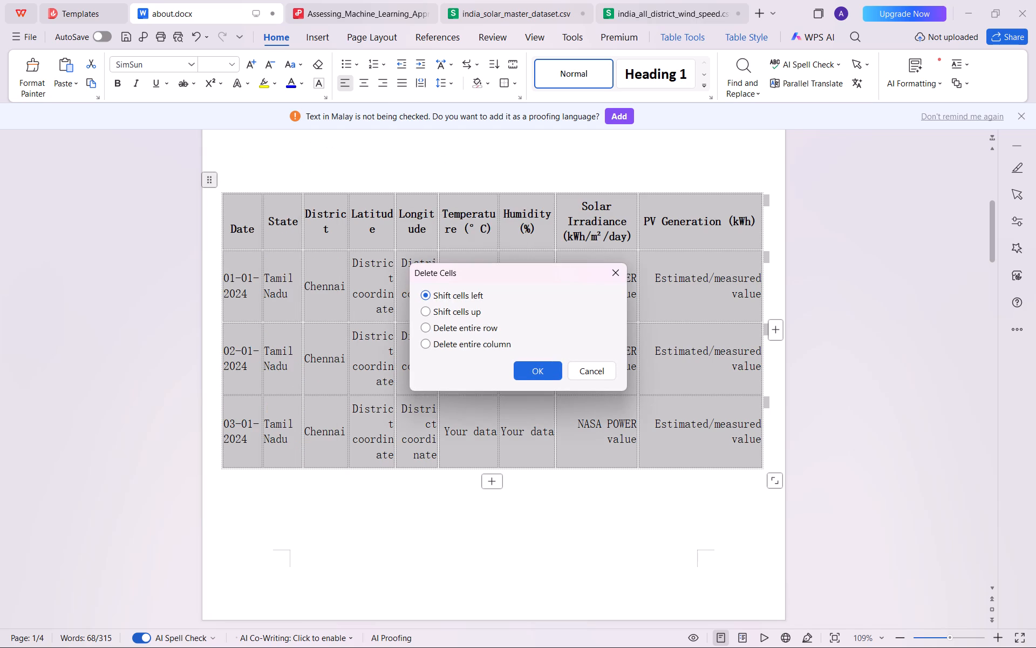
pyautogui.click(527, 375)
# Review the layout of the remaining 2025 table, the DISTRICT DATASET flowchart and the formula section.
pyautogui.scroll(5, 454, 408)
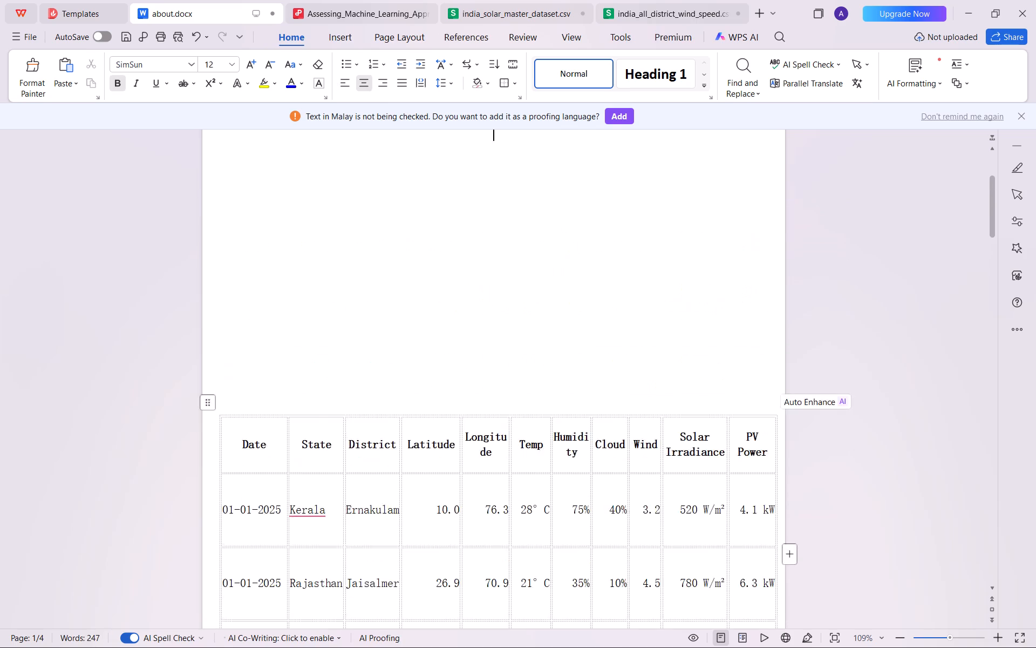
pyautogui.scroll(6, 458, 407)
pyautogui.scroll(-13, 458, 407)
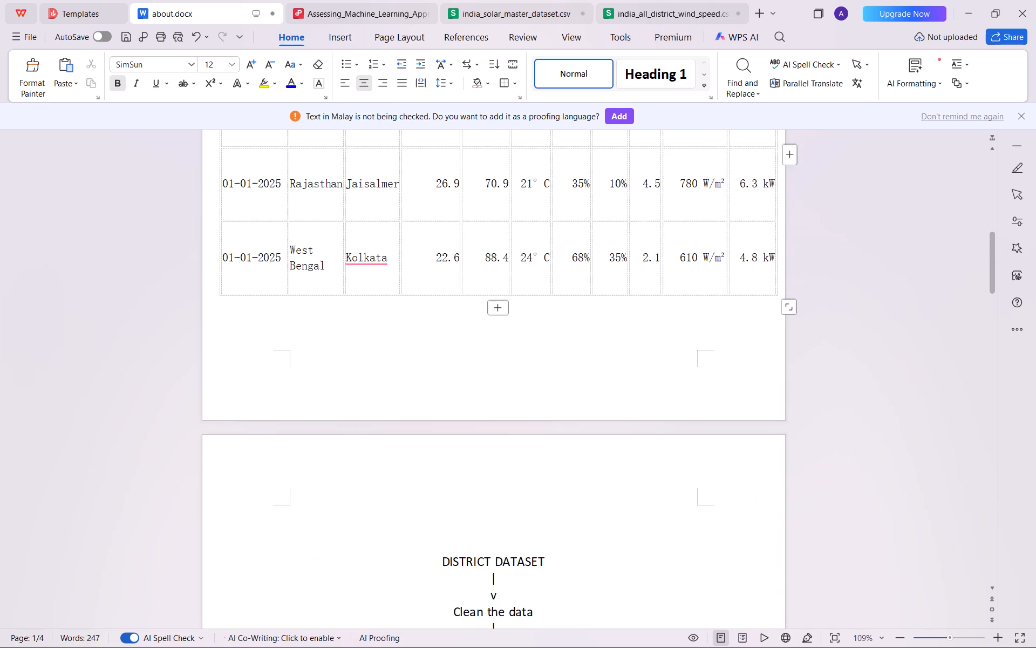
pyautogui.scroll(-14, 460, 402)
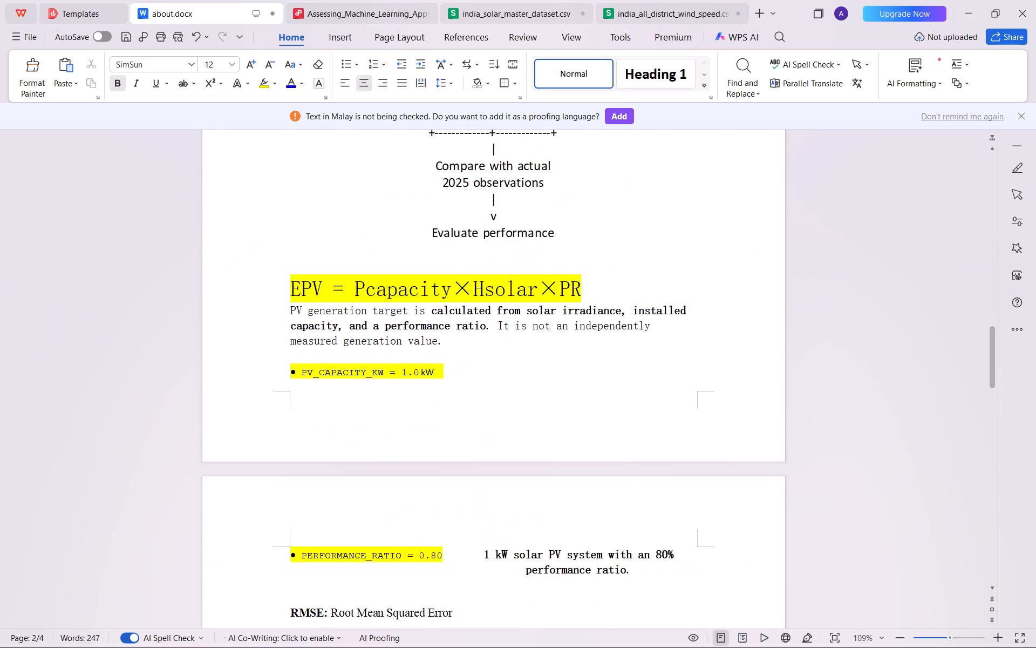
pyautogui.scroll(-5, 460, 402)
pyautogui.scroll(19, 460, 402)
pyautogui.scroll(4, 460, 403)
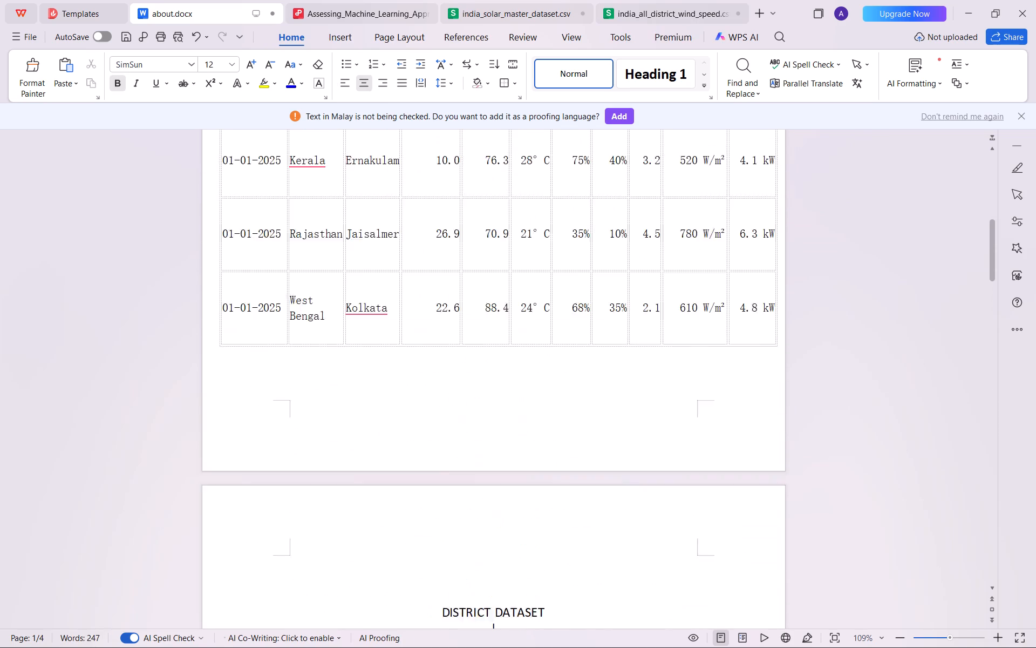
# Insert ten blank lines in the empty area above the 2025 table on the first page.
pyautogui.scroll(6, 460, 403)
pyautogui.click(321, 349)
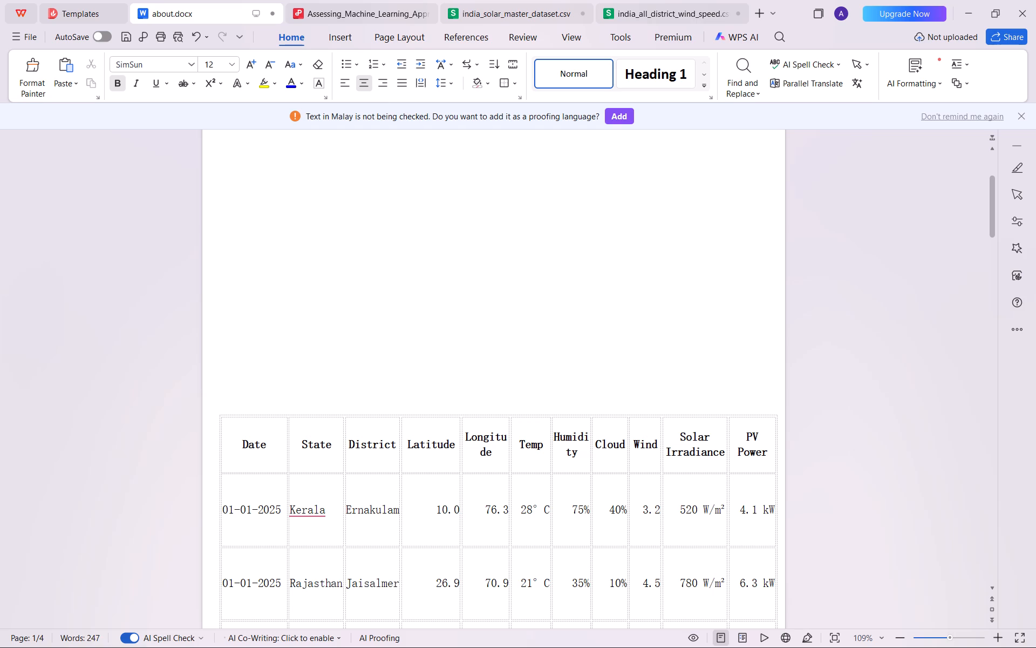
pyautogui.press('Return')
pyautogui.press('Return')
pyautogui.press('Return')
pyautogui.press('Return')
pyautogui.press('Return')
pyautogui.press('Return')
pyautogui.press('Return')
pyautogui.press('Return')
pyautogui.press('Return')
pyautogui.press('Return')
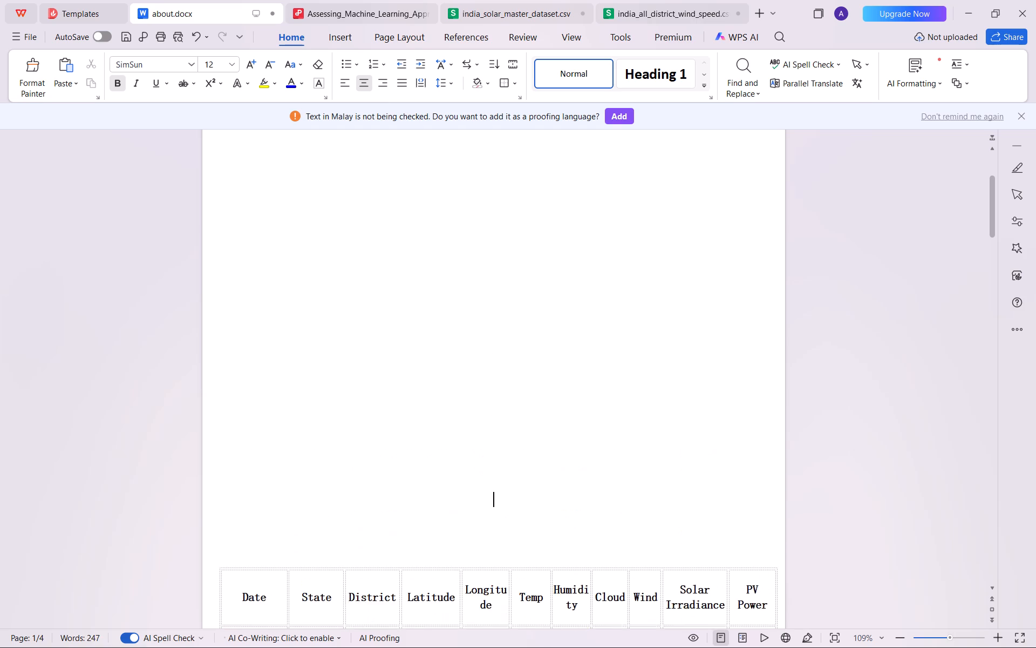
# Insert nine more blank lines above the 2025 table, pushing its header row onto the next page.
pyautogui.press('Return')
pyautogui.press('Return')
pyautogui.press('Return')
pyautogui.press('Return')
pyautogui.scroll(-4, 318, 356)
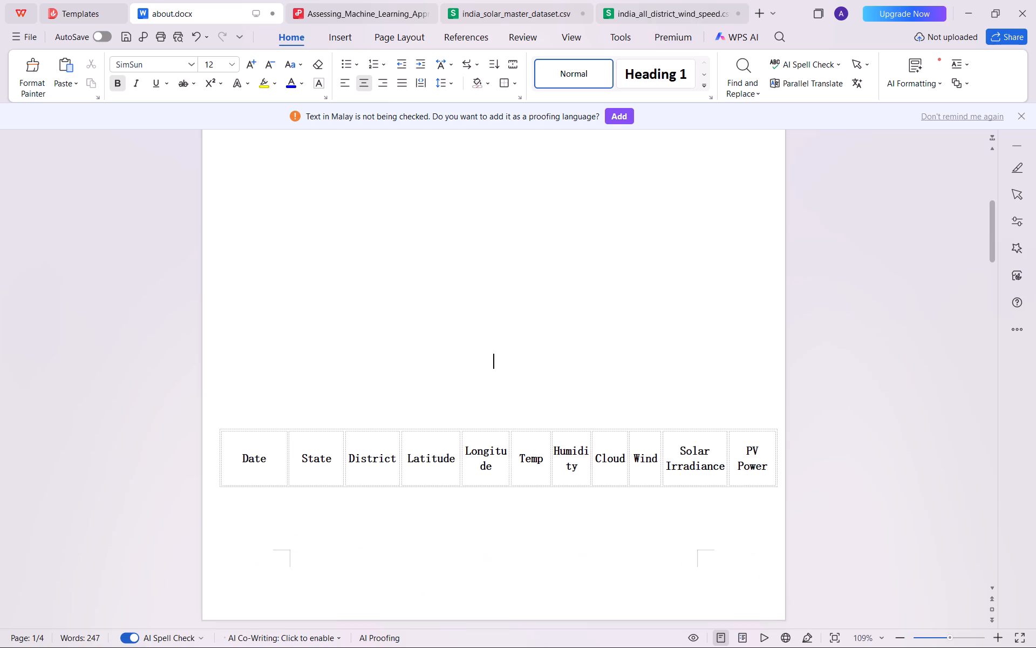
pyautogui.press('Return')
pyautogui.press('Return')
pyautogui.press('Return')
pyautogui.press('Return')
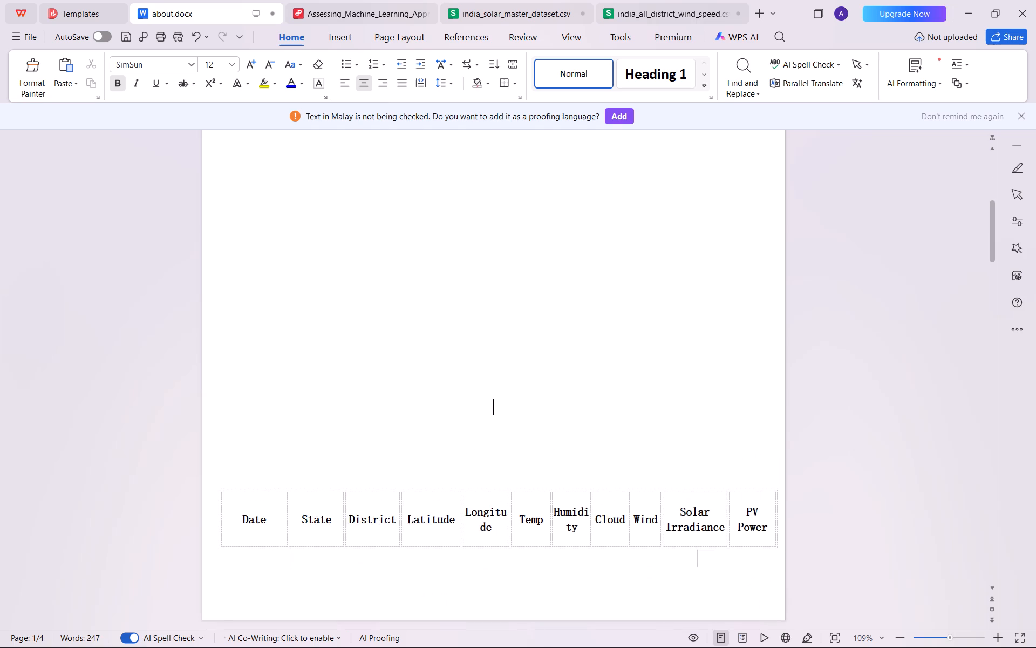
pyautogui.press('Return')
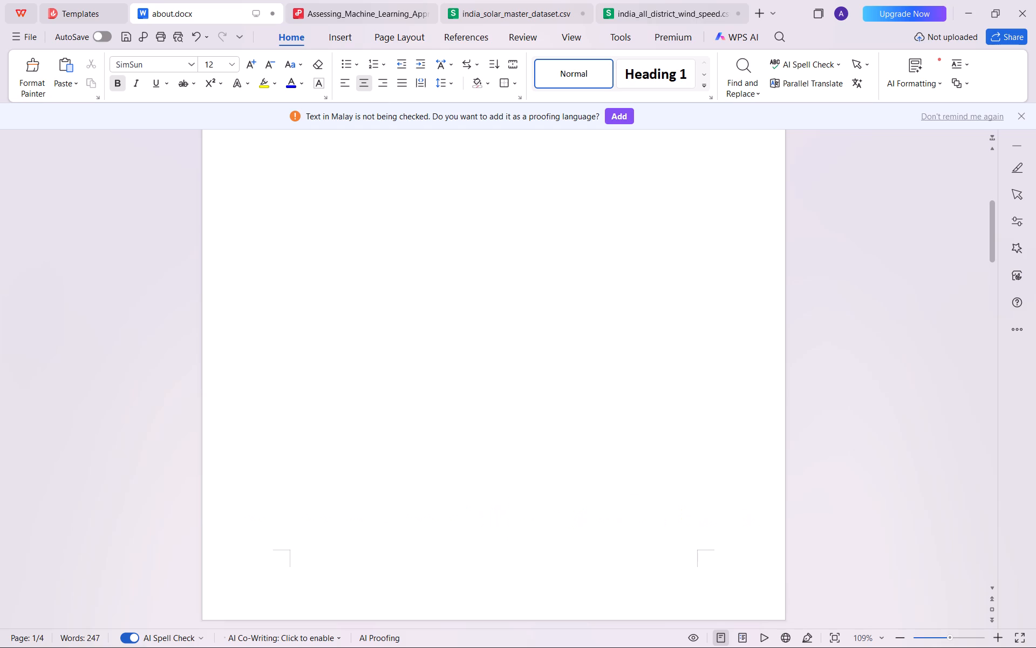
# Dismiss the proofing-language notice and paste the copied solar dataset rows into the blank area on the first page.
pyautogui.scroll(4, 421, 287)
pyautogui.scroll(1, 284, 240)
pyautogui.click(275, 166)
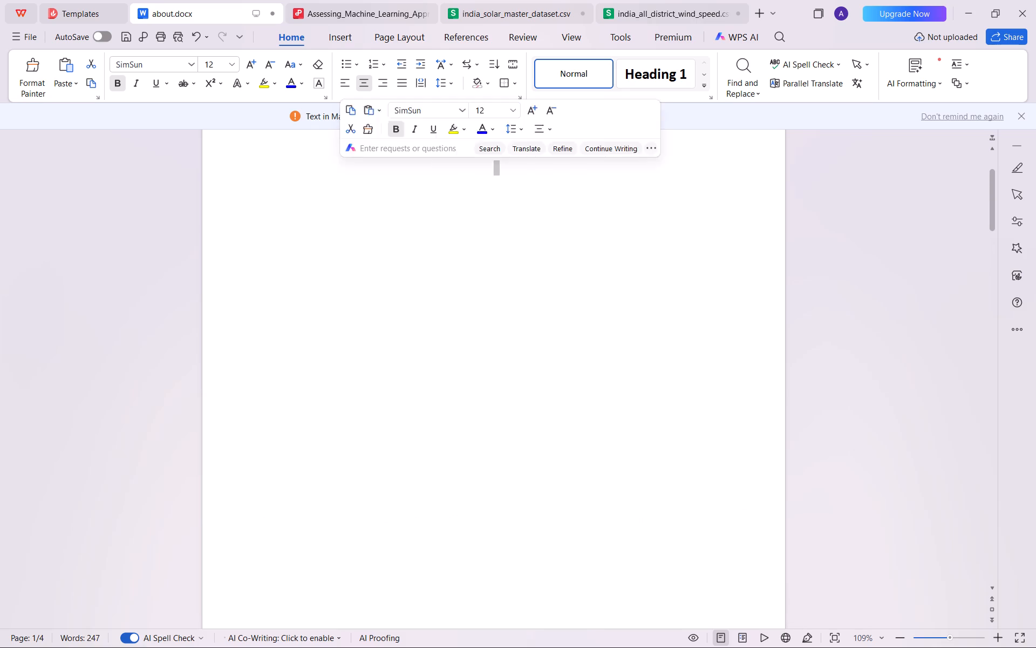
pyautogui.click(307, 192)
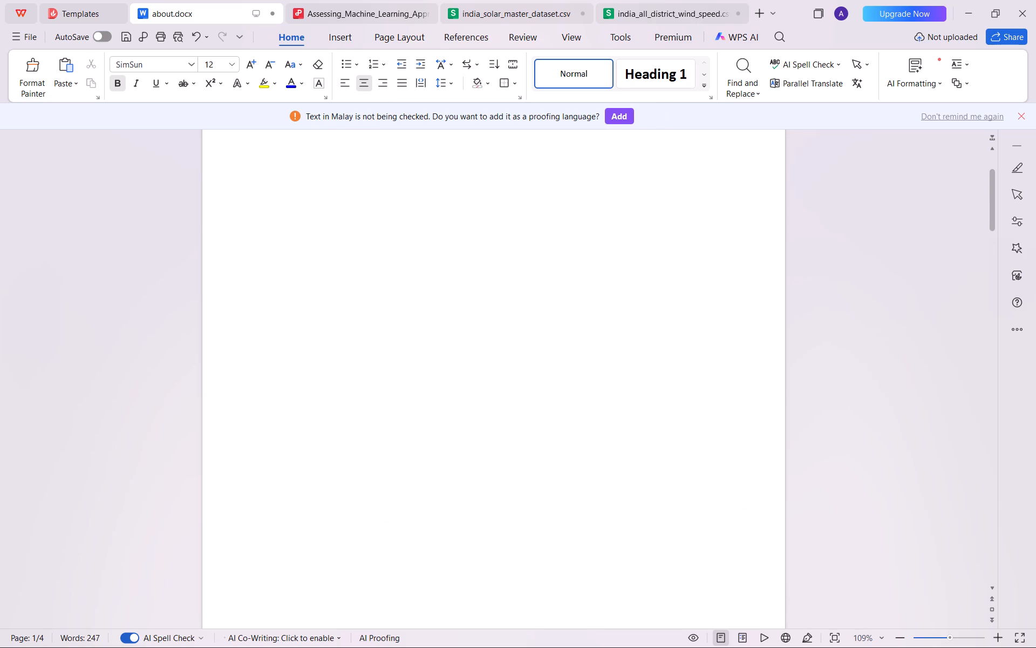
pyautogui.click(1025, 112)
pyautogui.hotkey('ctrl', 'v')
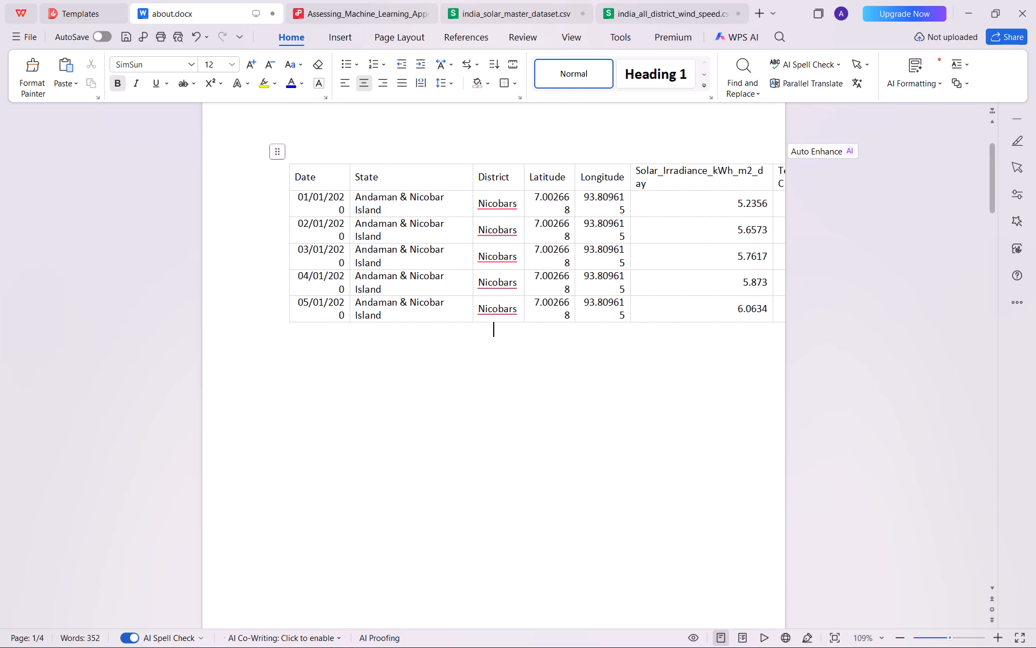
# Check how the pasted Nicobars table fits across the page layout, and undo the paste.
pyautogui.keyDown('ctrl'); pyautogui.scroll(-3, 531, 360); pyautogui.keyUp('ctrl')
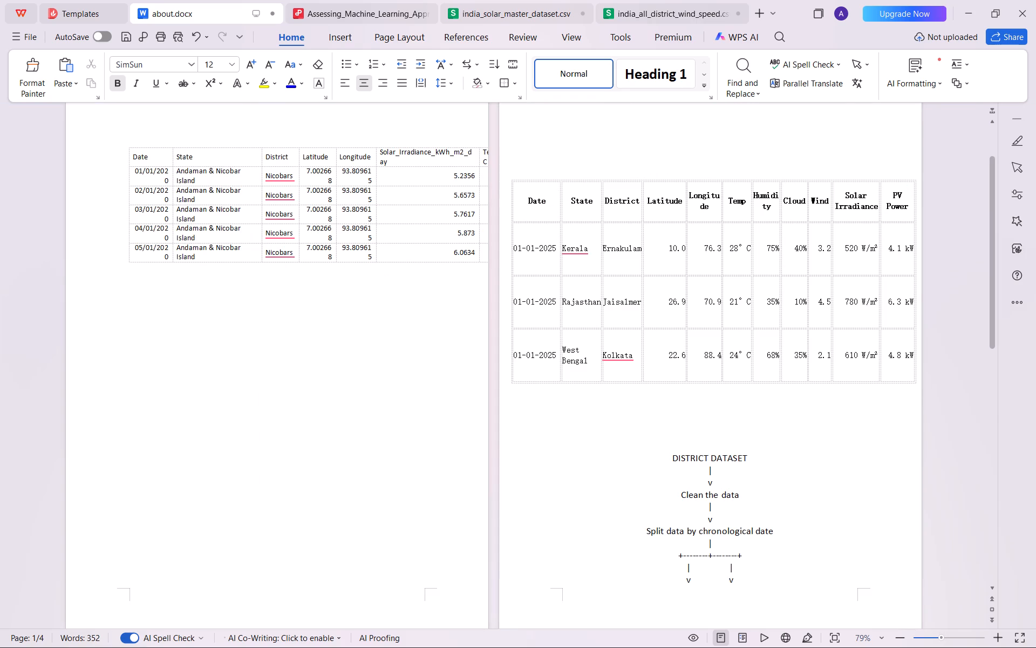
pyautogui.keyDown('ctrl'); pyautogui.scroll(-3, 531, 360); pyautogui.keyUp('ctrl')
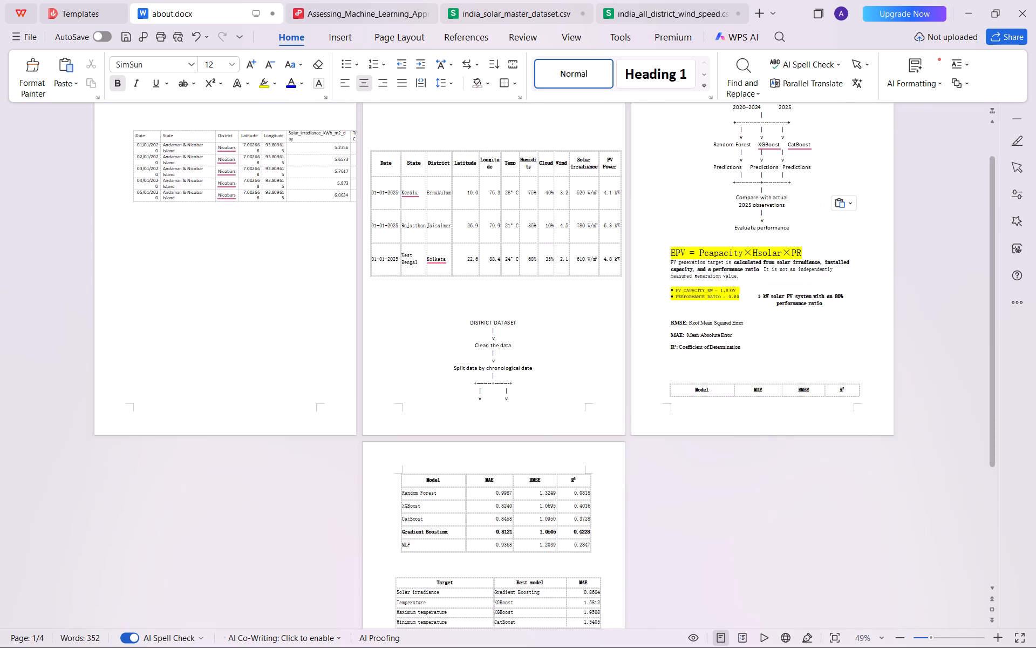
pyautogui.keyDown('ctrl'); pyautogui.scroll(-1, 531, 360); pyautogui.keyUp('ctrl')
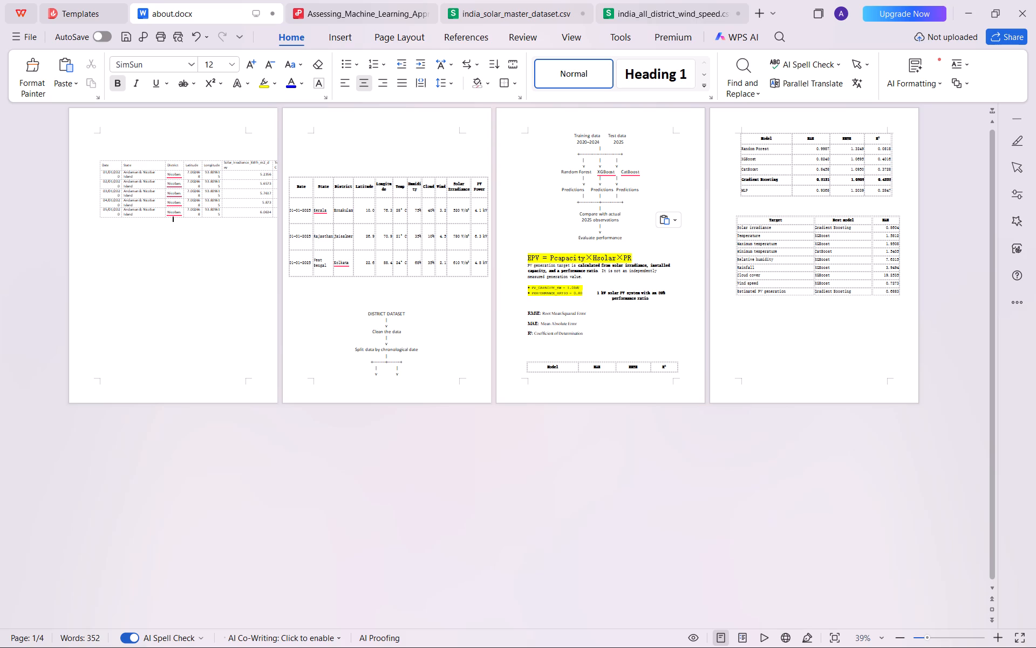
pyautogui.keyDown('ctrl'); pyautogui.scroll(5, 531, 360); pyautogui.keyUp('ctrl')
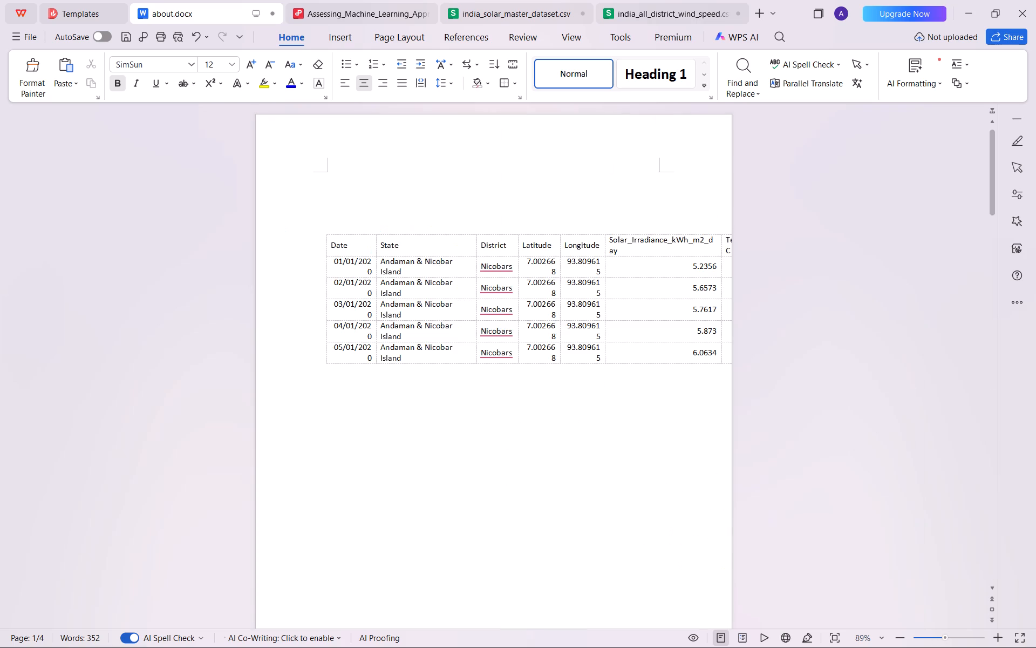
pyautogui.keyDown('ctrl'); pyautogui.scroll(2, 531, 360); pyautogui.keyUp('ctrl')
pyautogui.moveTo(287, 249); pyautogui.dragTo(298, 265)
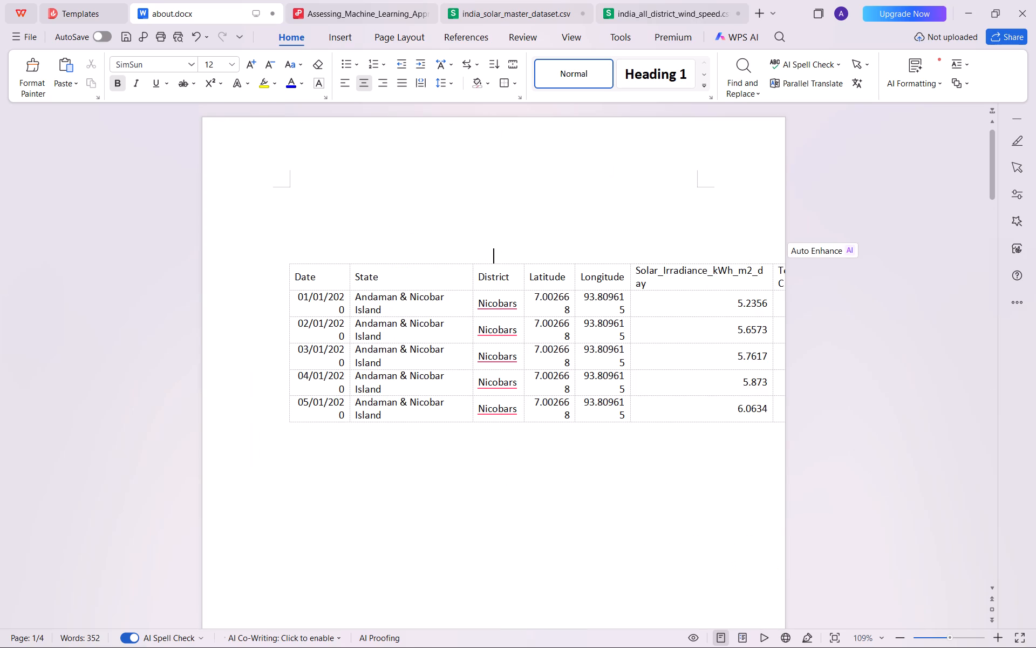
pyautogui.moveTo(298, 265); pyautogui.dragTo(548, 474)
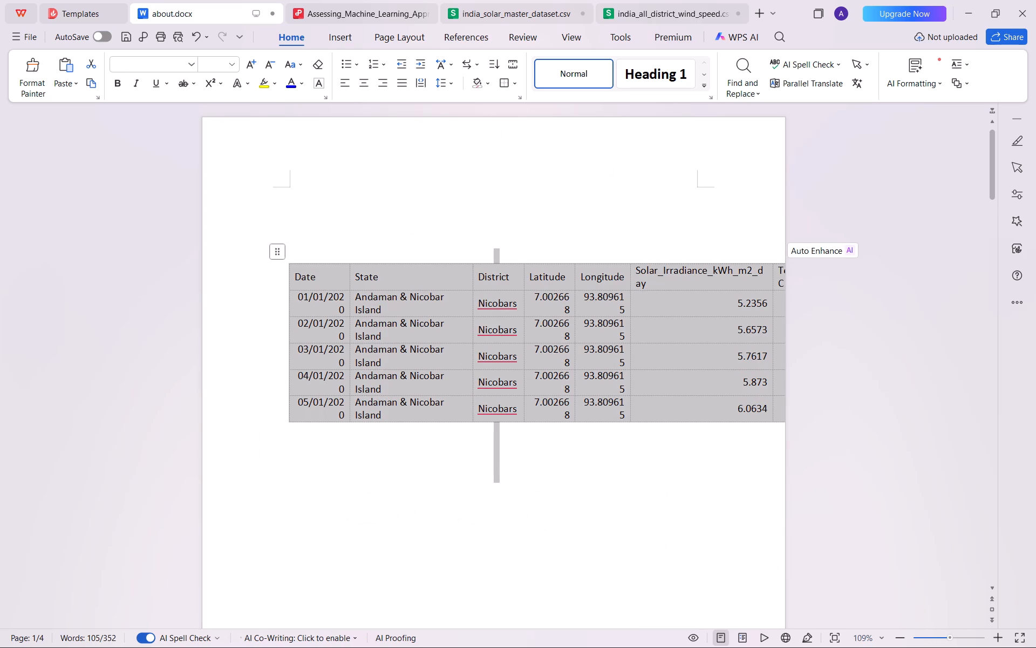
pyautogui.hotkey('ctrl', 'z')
# Switch to the india_solar_master_dataset spreadsheet and cancel the active copy range.
pyautogui.click(680, 0)
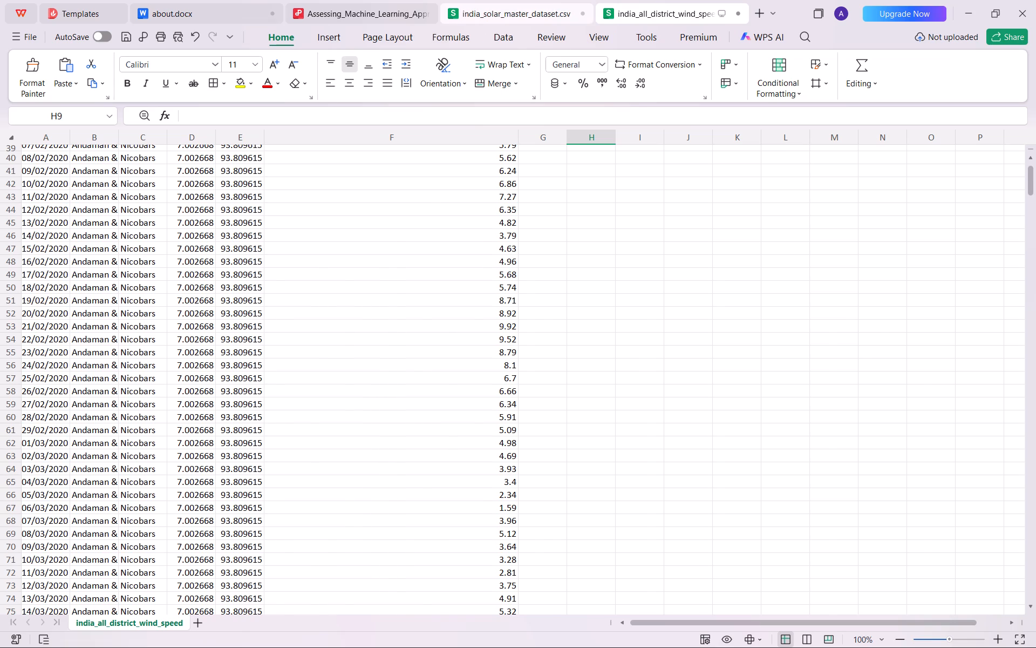
pyautogui.click(502, 0)
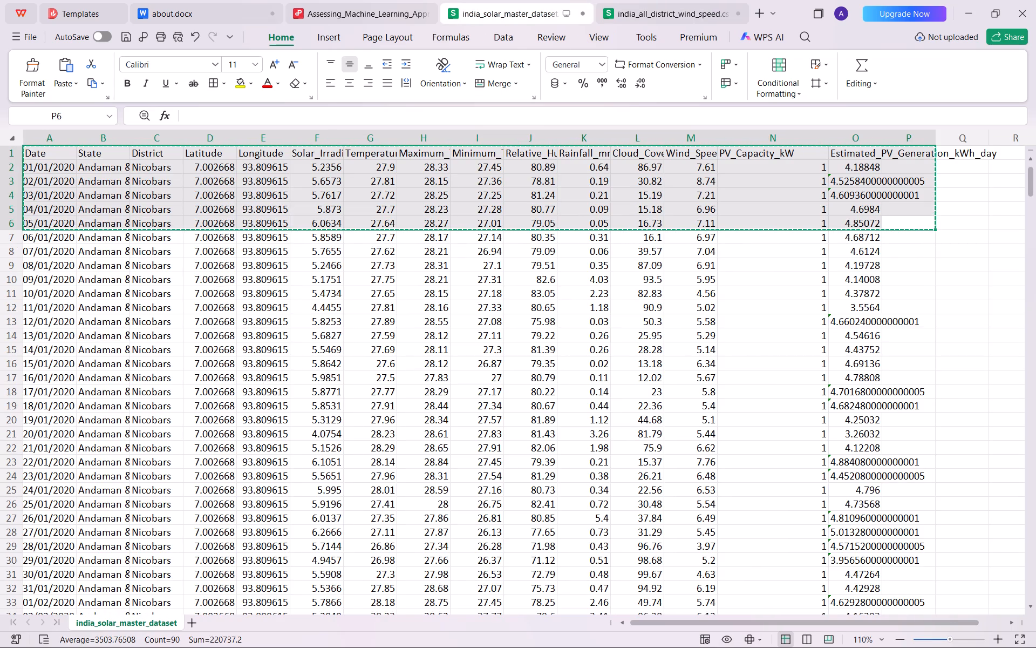
pyautogui.click(693, 272)
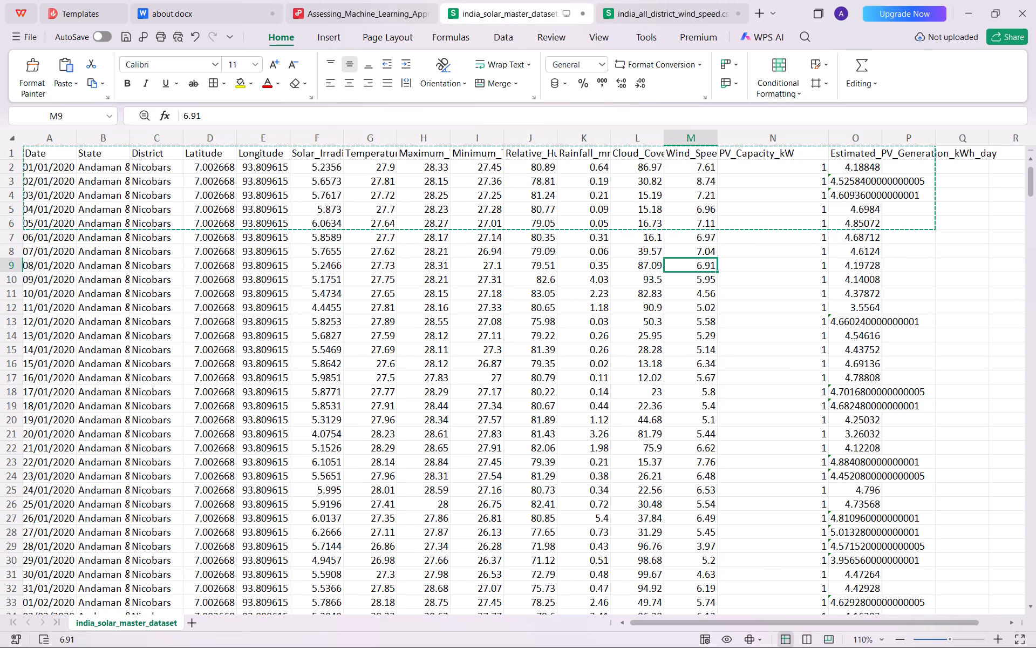
pyautogui.press('Escape')
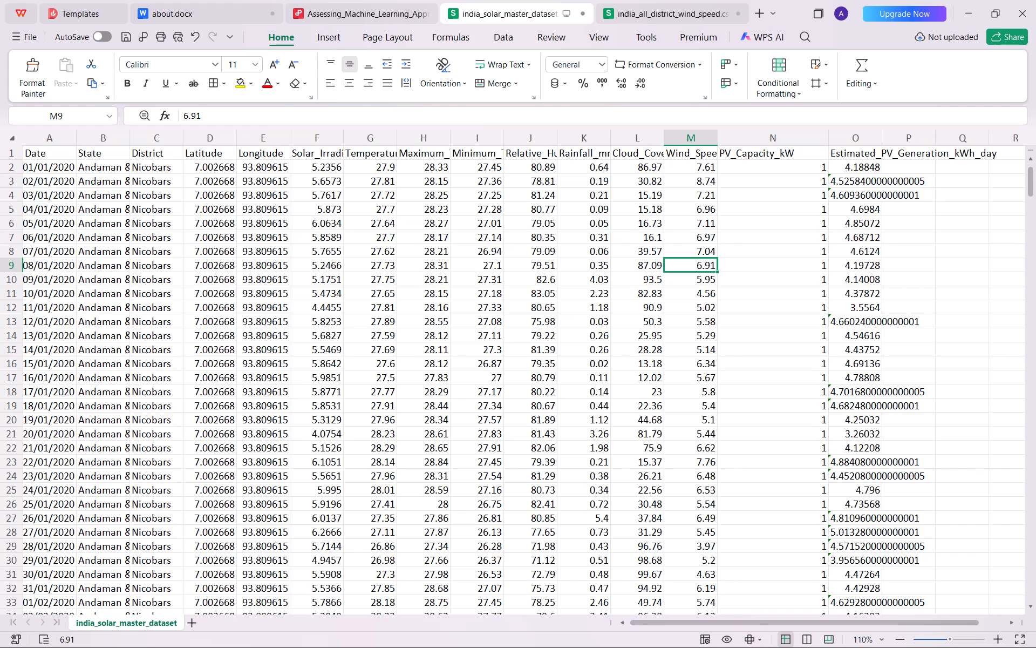
# Narrow the Temperature_C, Maximum_Temperature_C and Minimum_Temperature_C columns to shrink the table's total width.
pyautogui.click(155, 146)
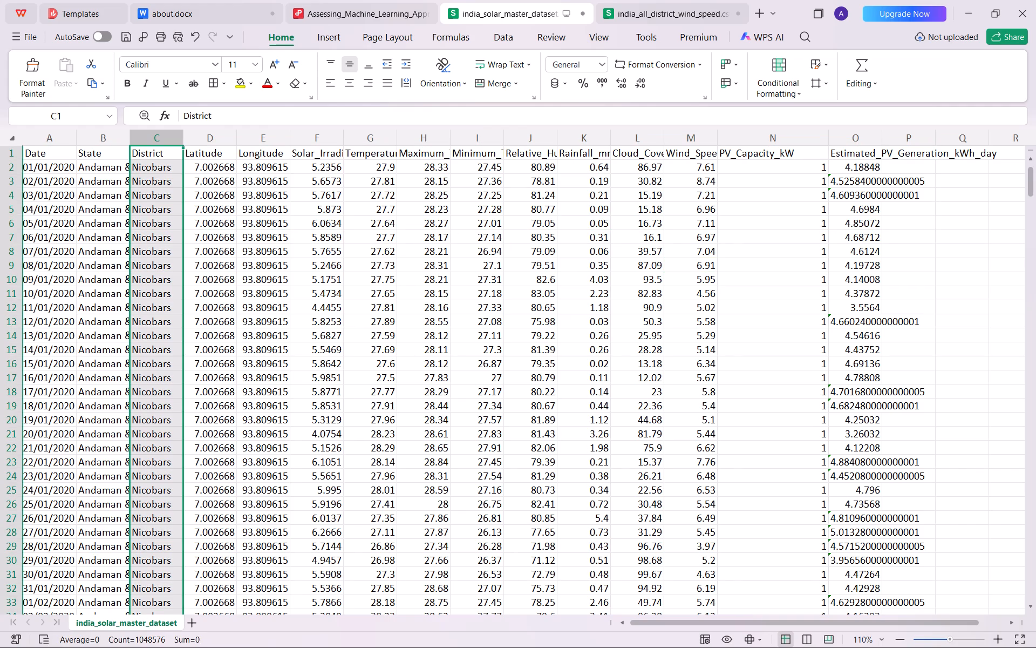
pyautogui.click(378, 133)
pyautogui.moveTo(396, 137); pyautogui.dragTo(390, 138)
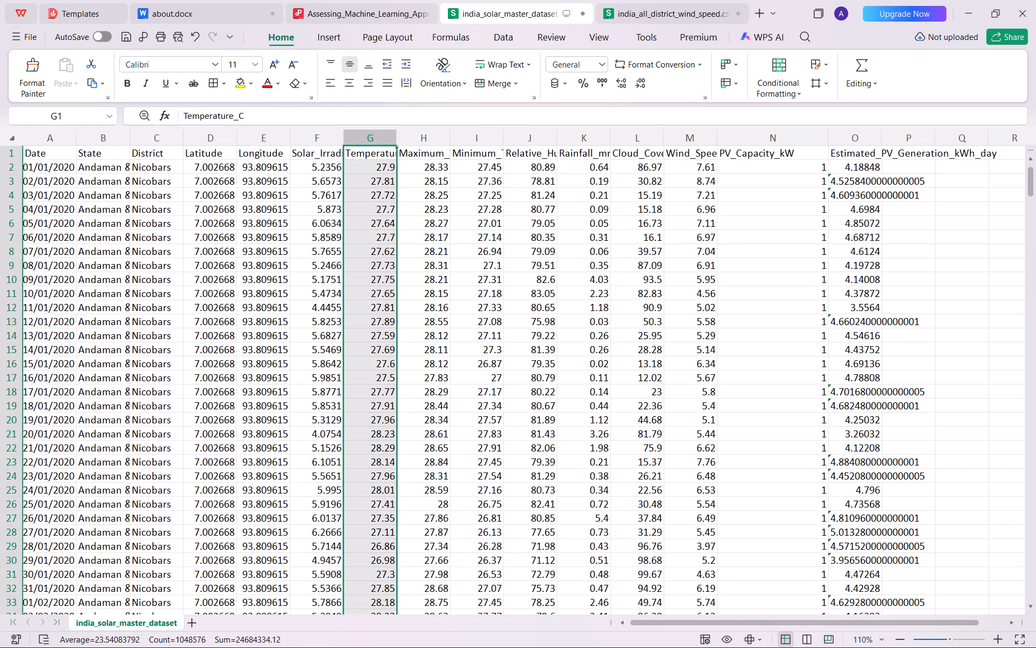
pyautogui.moveTo(390, 138); pyautogui.dragTo(365, 135)
pyautogui.click(404, 141)
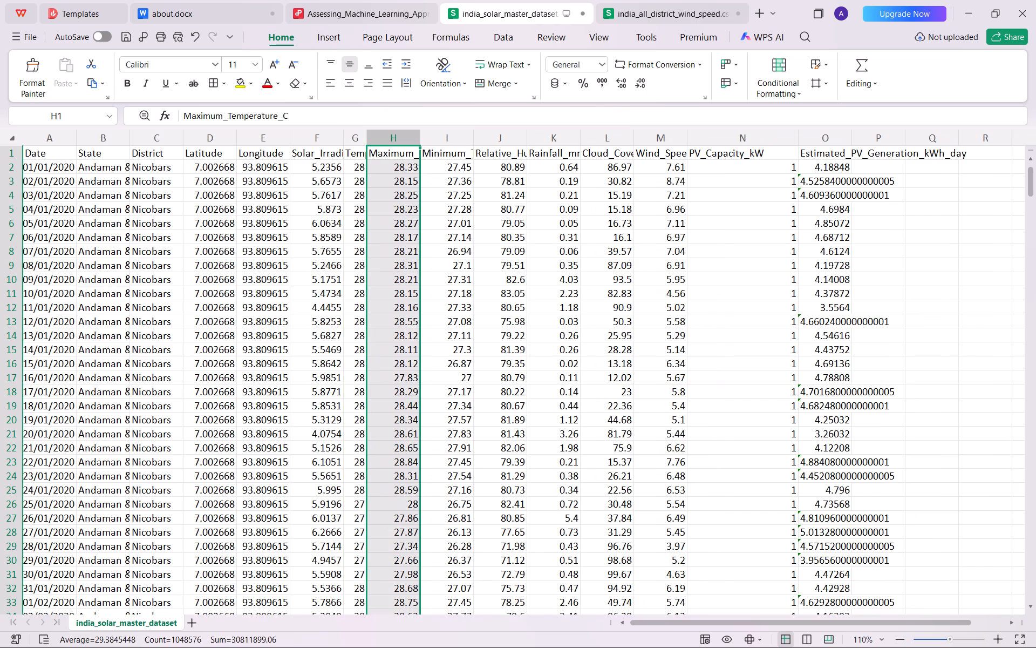
pyautogui.moveTo(420, 139); pyautogui.dragTo(387, 134)
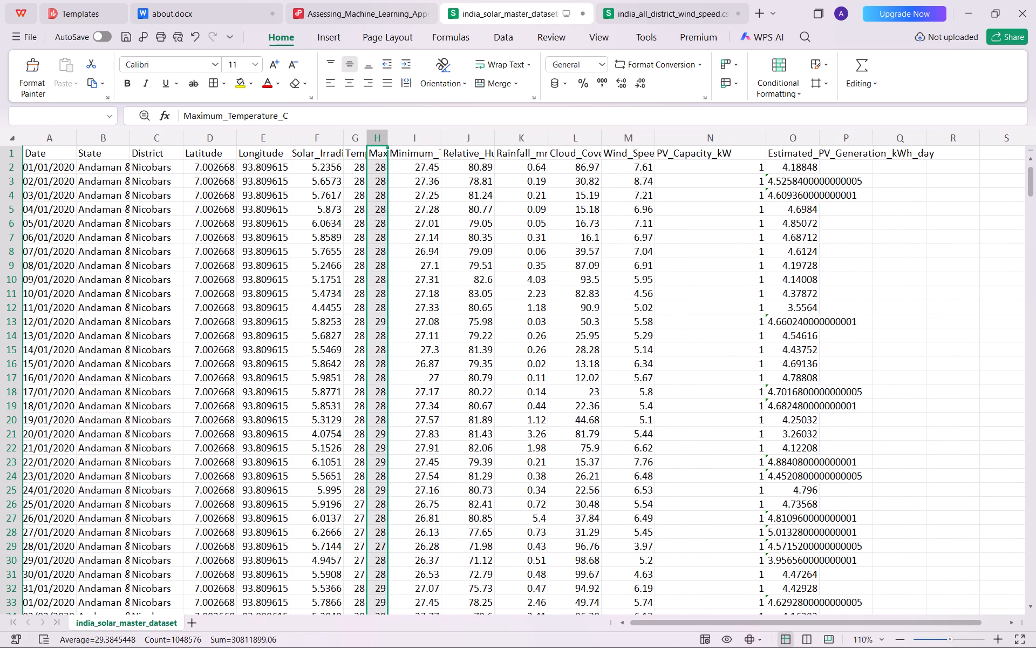
pyautogui.moveTo(386, 131); pyautogui.dragTo(393, 134)
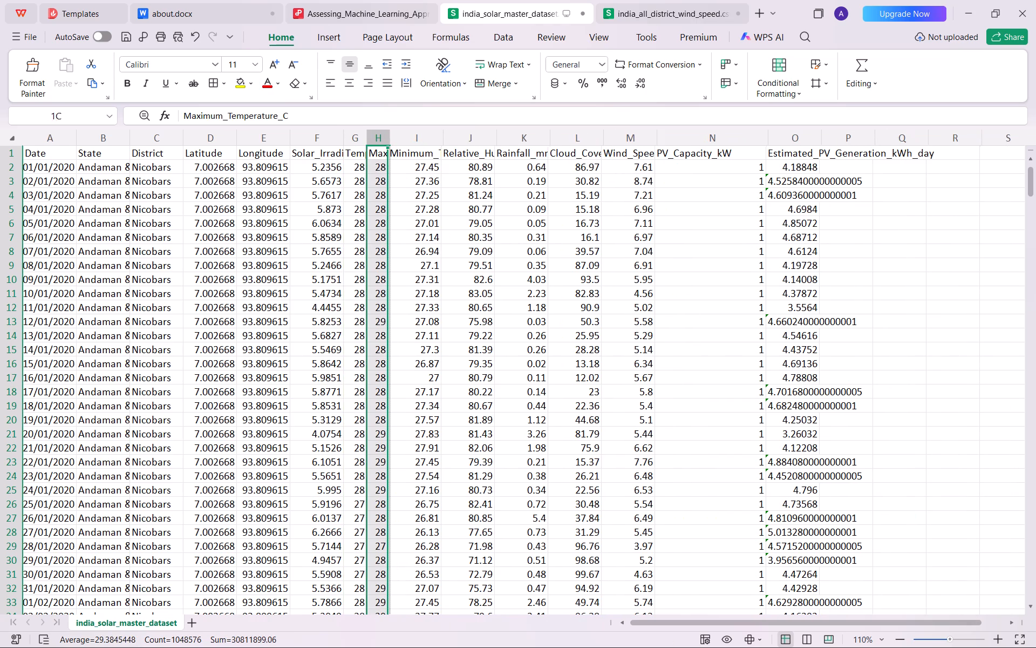
pyautogui.moveTo(393, 134); pyautogui.dragTo(396, 133)
pyautogui.click(431, 135)
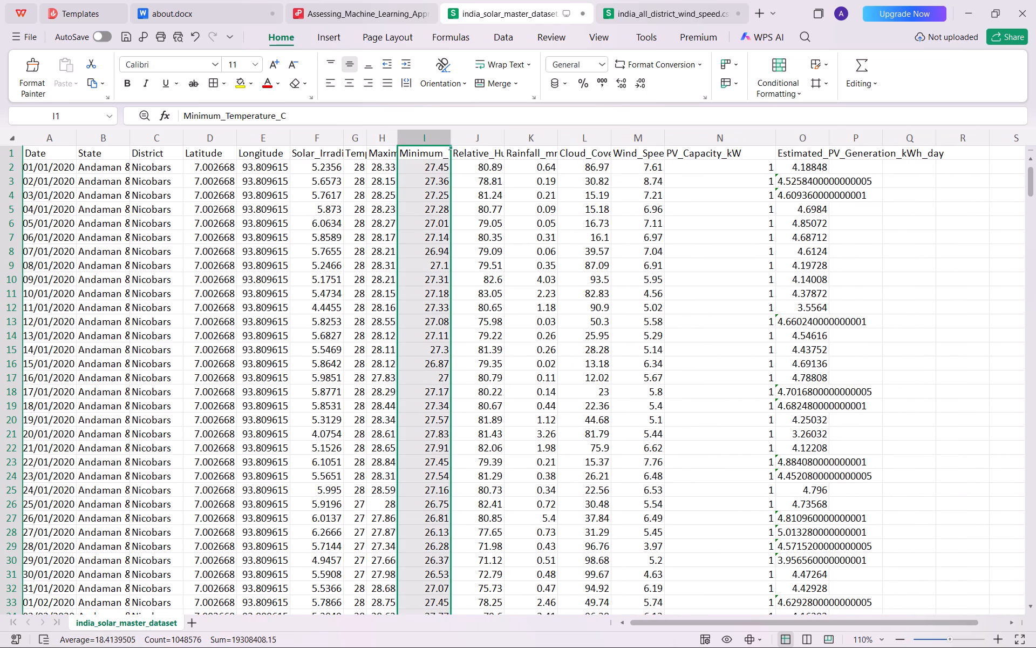
pyautogui.moveTo(452, 137); pyautogui.dragTo(427, 137)
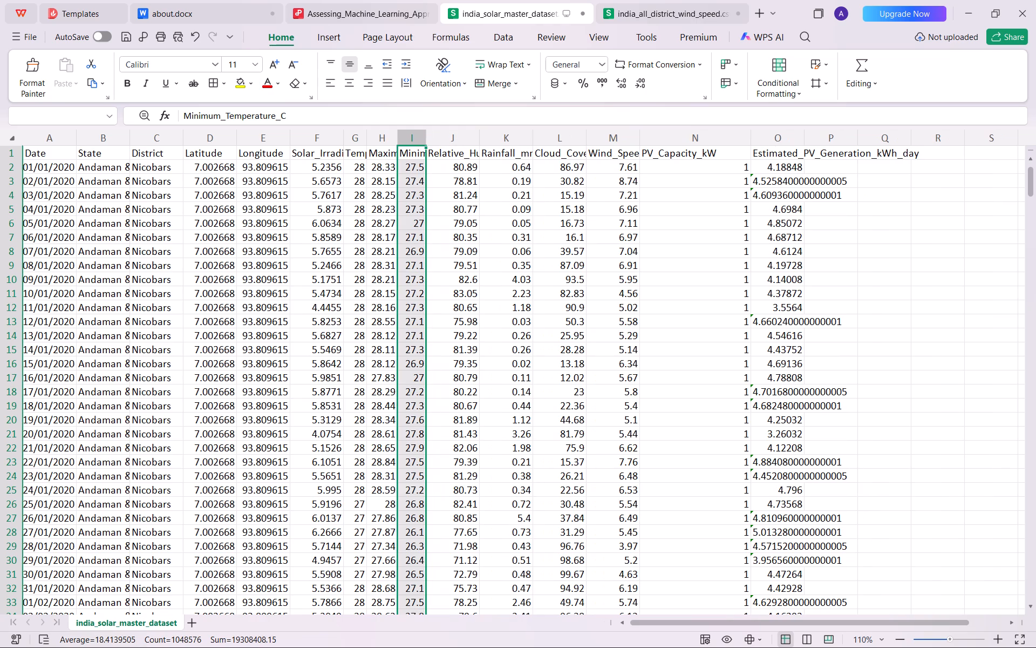
# Narrow the Relative_Humidity_Percent, Rainfall_mm_day and Cloud_Cover_Percent columns.
pyautogui.click(463, 134)
pyautogui.moveTo(478, 136); pyautogui.dragTo(464, 138)
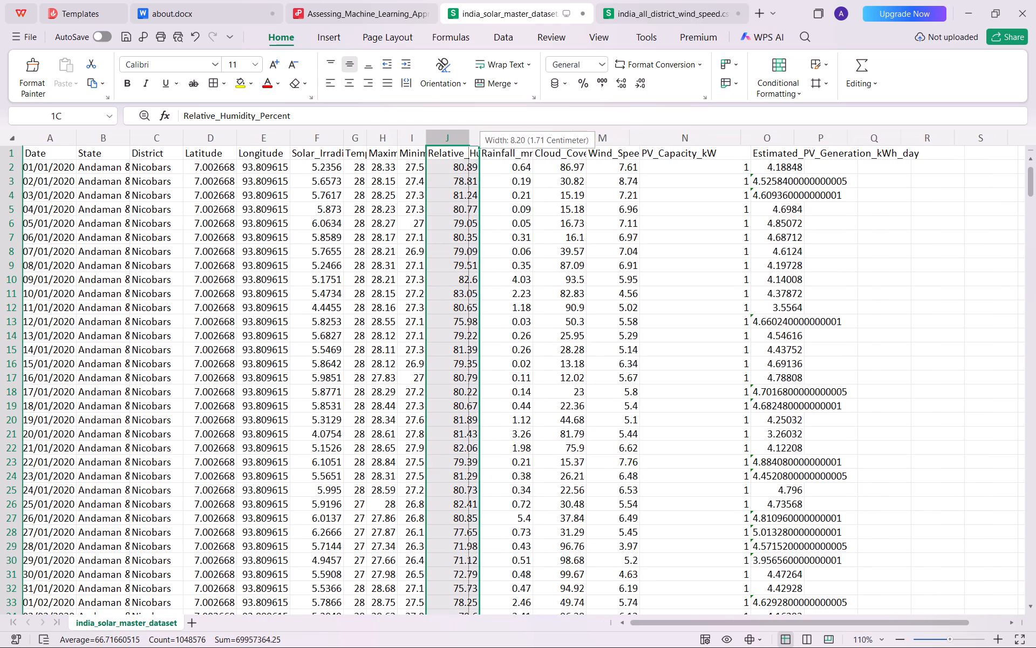
pyautogui.moveTo(464, 138); pyautogui.dragTo(464, 138)
pyautogui.click(500, 143)
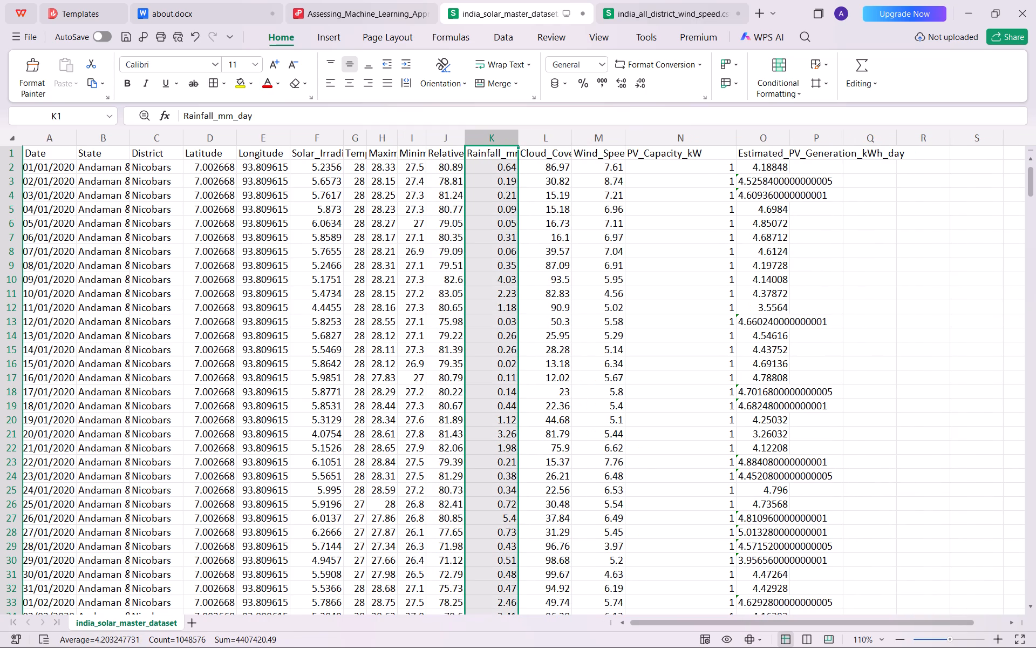
pyautogui.moveTo(518, 138); pyautogui.dragTo(507, 143)
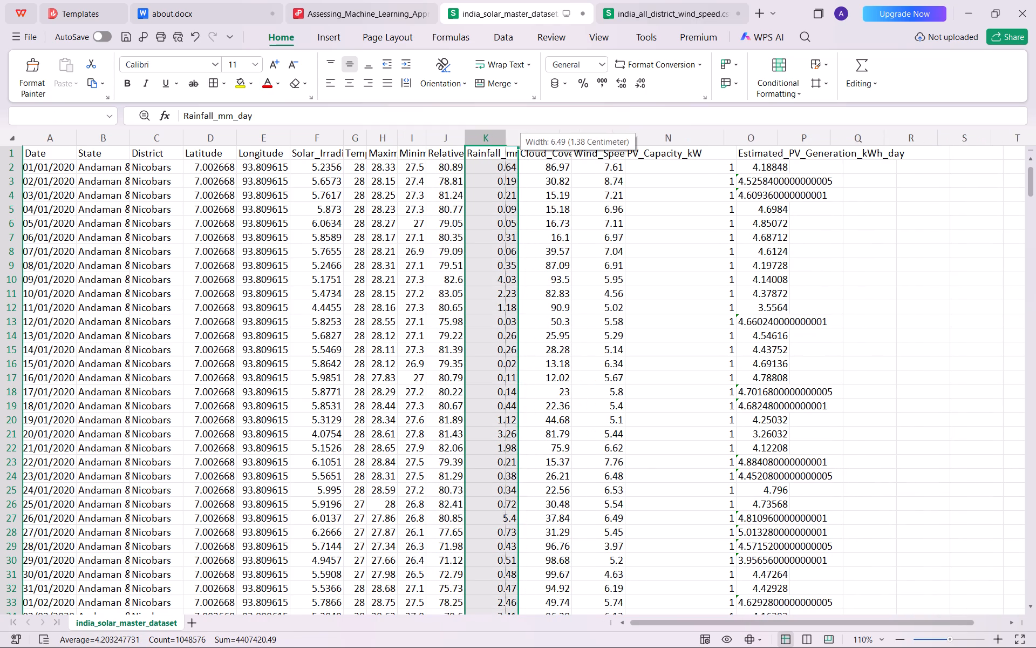
pyautogui.moveTo(507, 143); pyautogui.dragTo(513, 143)
pyautogui.click(546, 141)
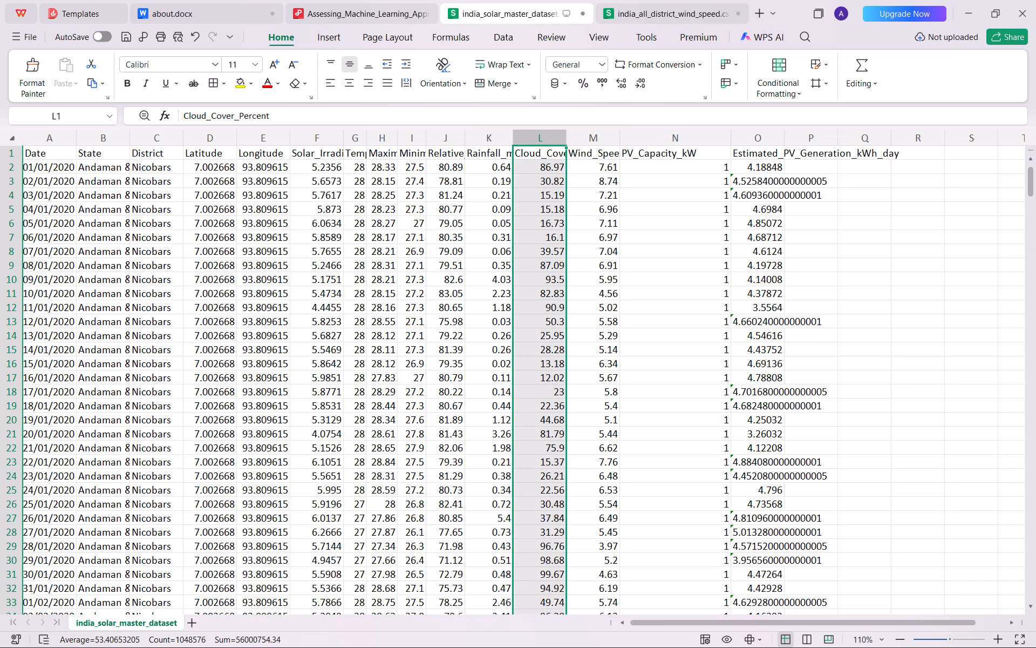
pyautogui.moveTo(564, 138); pyautogui.dragTo(551, 141)
# Narrow the Wind_Speed_10m_m_s and PV_Capacity_kW columns.
pyautogui.click(592, 144)
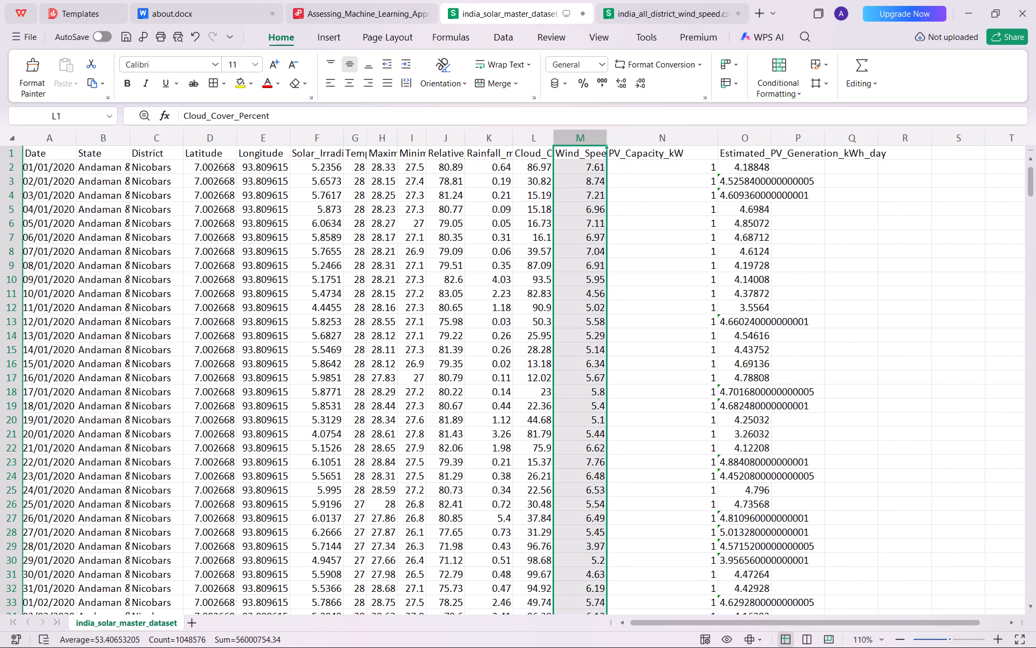
pyautogui.click(602, 138)
pyautogui.click(606, 138)
pyautogui.click(610, 138)
pyautogui.moveTo(610, 138); pyautogui.dragTo(602, 141)
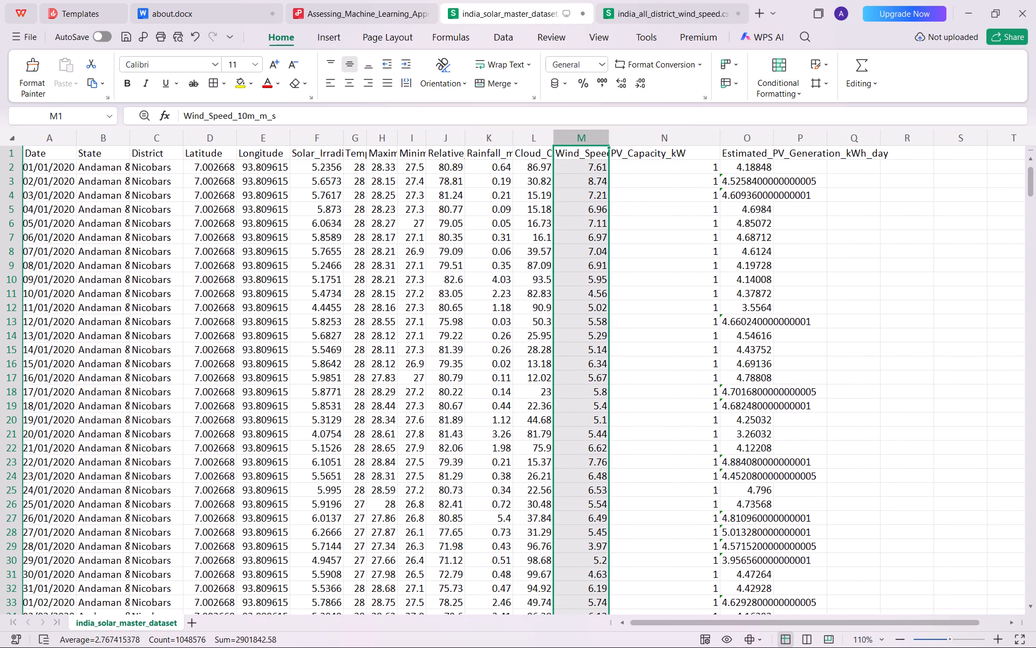
pyautogui.moveTo(602, 141); pyautogui.dragTo(596, 141)
pyautogui.moveTo(672, 145); pyautogui.dragTo(624, 150)
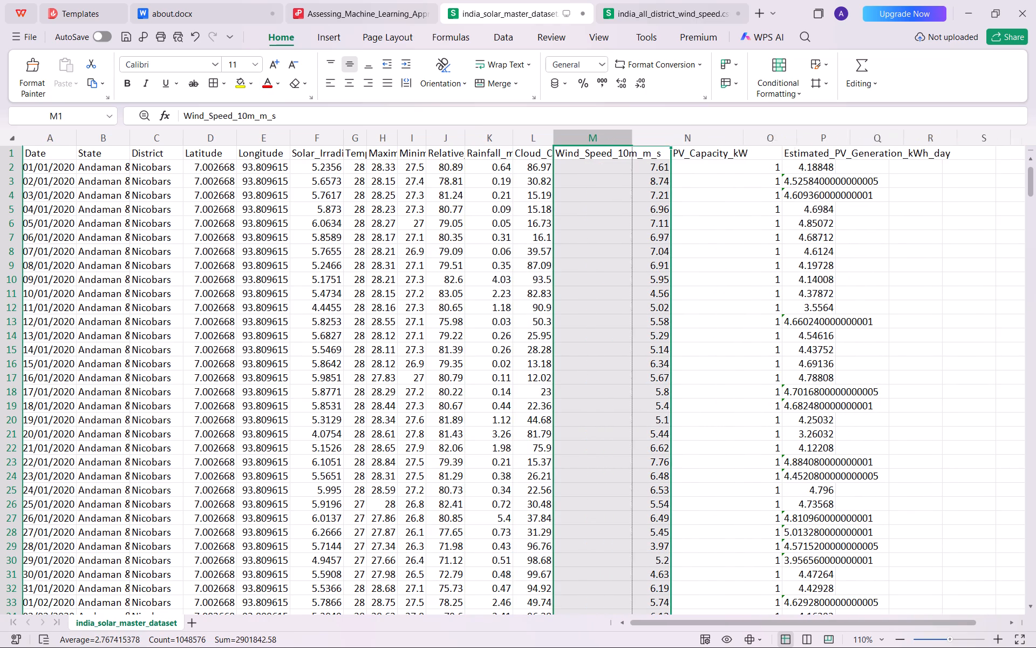
pyautogui.moveTo(624, 150); pyautogui.dragTo(594, 147)
pyautogui.click(650, 140)
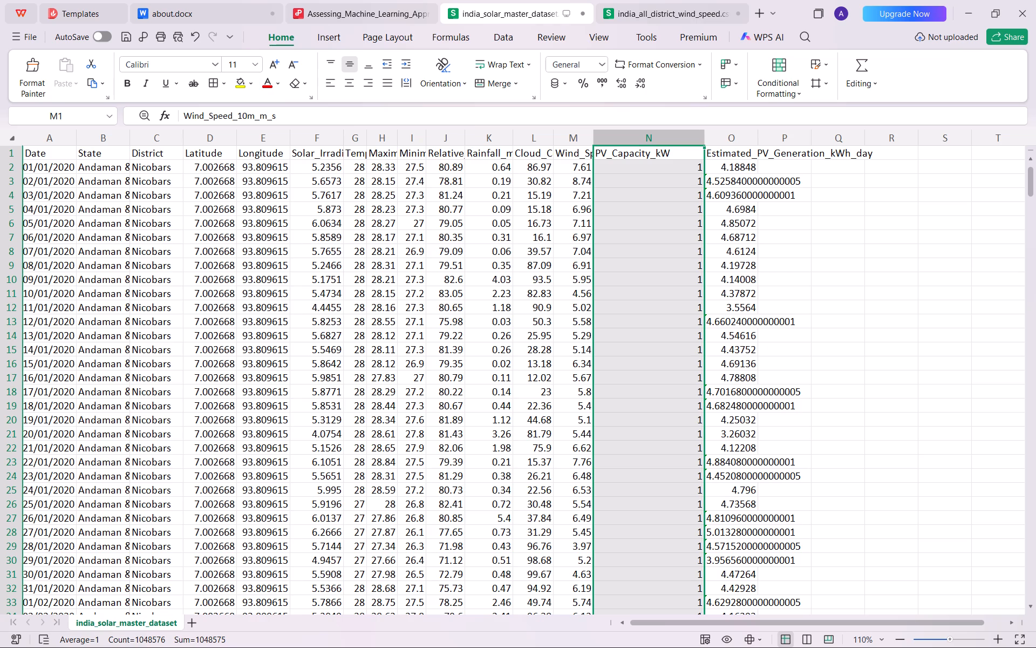
pyautogui.moveTo(705, 142); pyautogui.dragTo(628, 138)
pyautogui.click(627, 138)
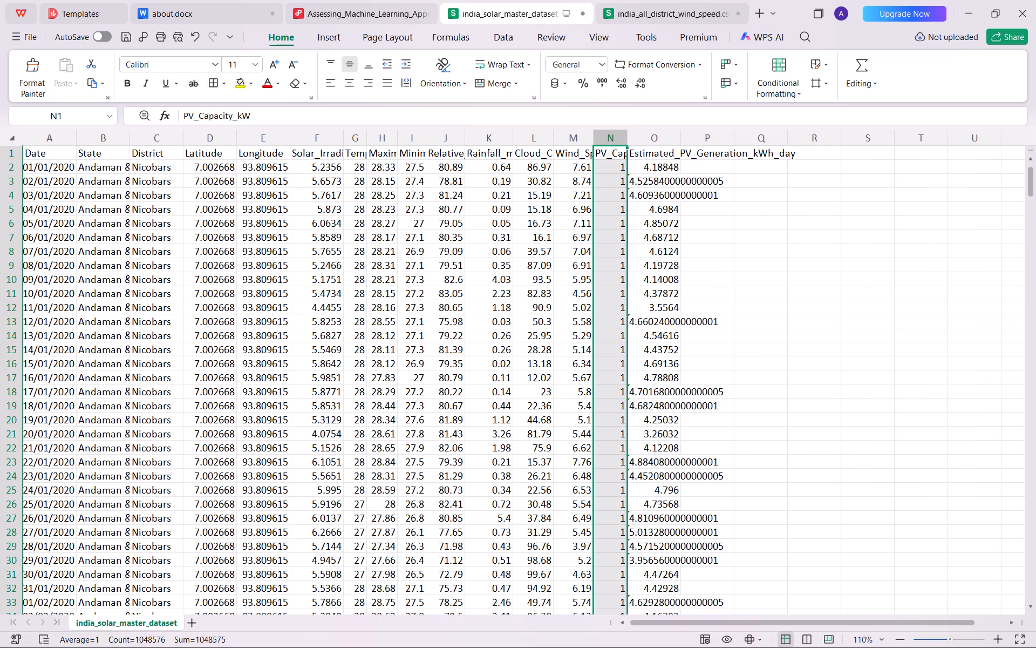
# Slightly widen column O, which holds Estimated_PV_Generation_kWh_day.
pyautogui.click(677, 143)
pyautogui.moveTo(683, 140); pyautogui.dragTo(697, 135)
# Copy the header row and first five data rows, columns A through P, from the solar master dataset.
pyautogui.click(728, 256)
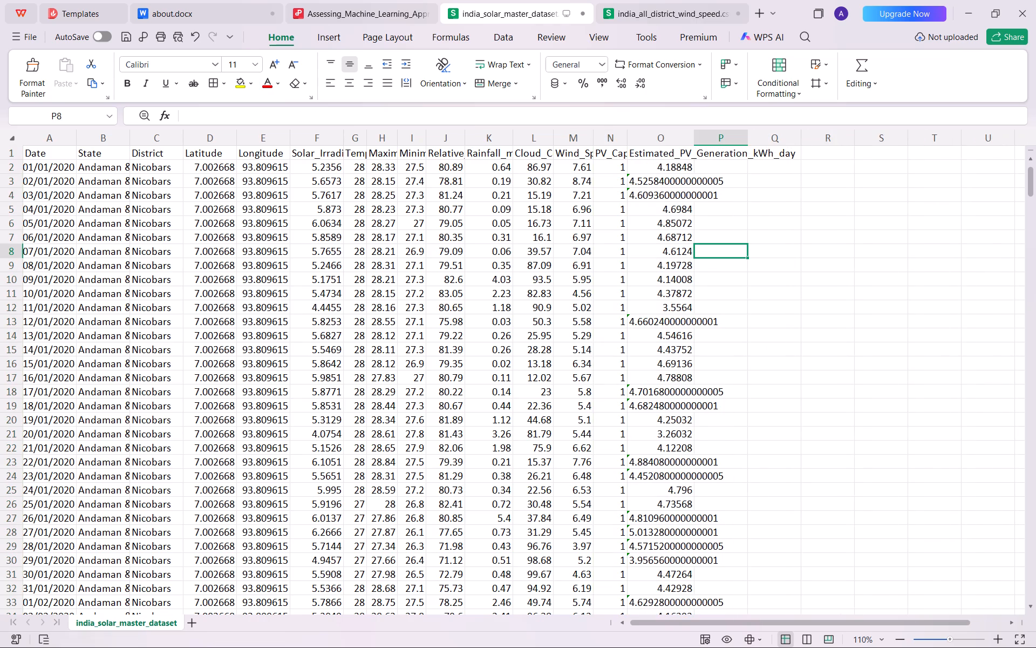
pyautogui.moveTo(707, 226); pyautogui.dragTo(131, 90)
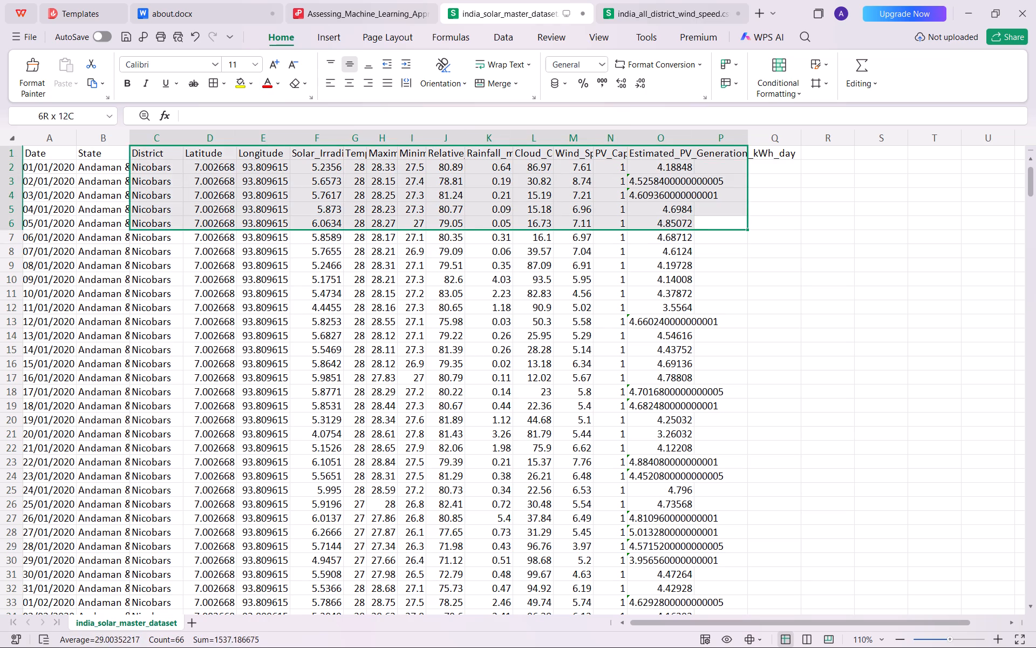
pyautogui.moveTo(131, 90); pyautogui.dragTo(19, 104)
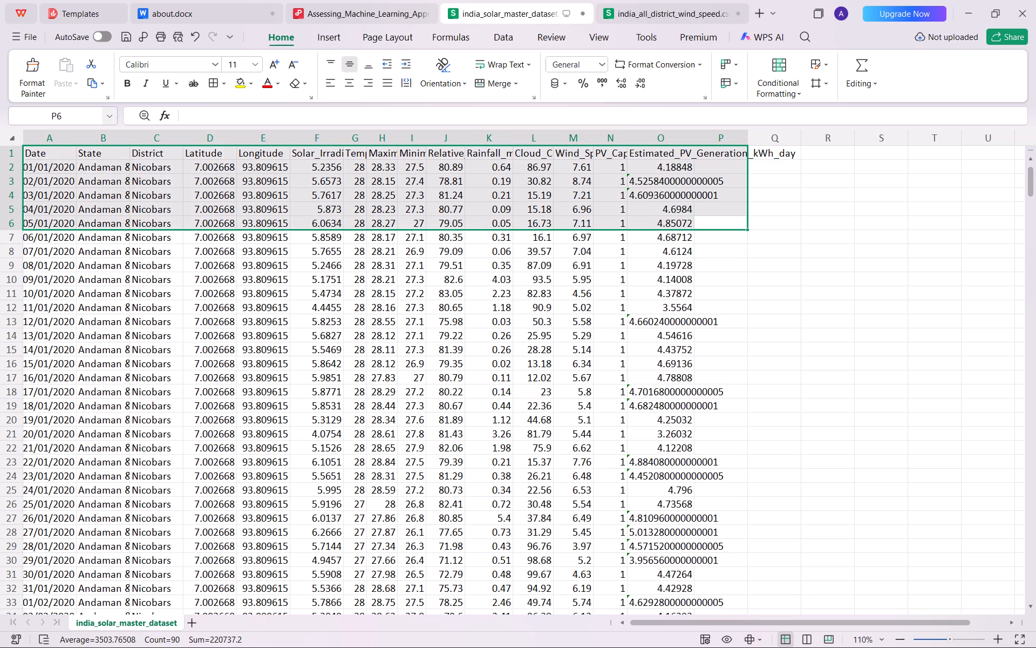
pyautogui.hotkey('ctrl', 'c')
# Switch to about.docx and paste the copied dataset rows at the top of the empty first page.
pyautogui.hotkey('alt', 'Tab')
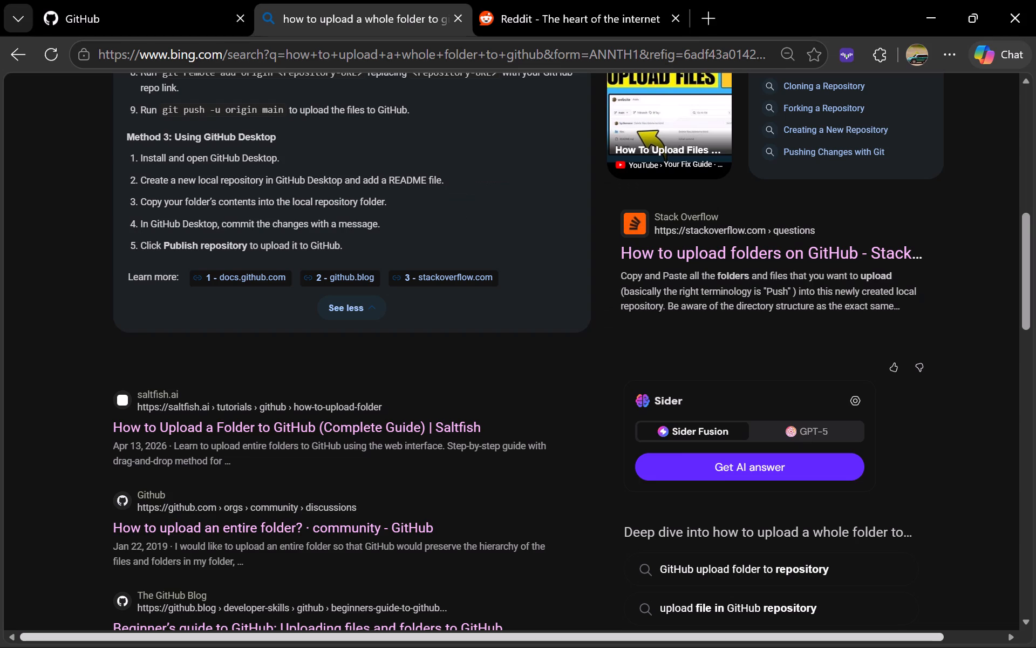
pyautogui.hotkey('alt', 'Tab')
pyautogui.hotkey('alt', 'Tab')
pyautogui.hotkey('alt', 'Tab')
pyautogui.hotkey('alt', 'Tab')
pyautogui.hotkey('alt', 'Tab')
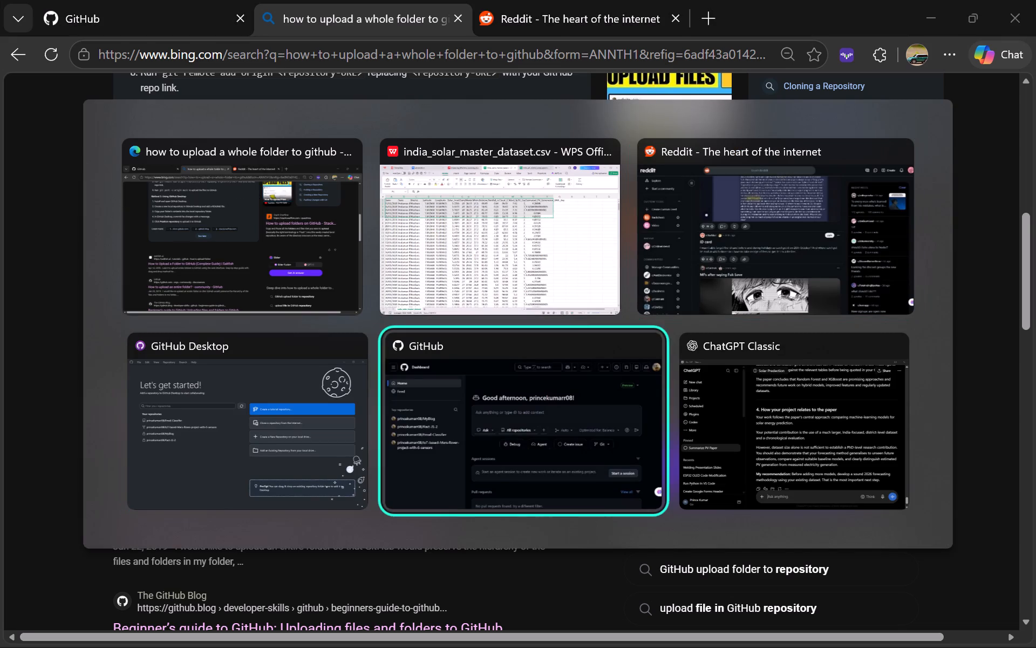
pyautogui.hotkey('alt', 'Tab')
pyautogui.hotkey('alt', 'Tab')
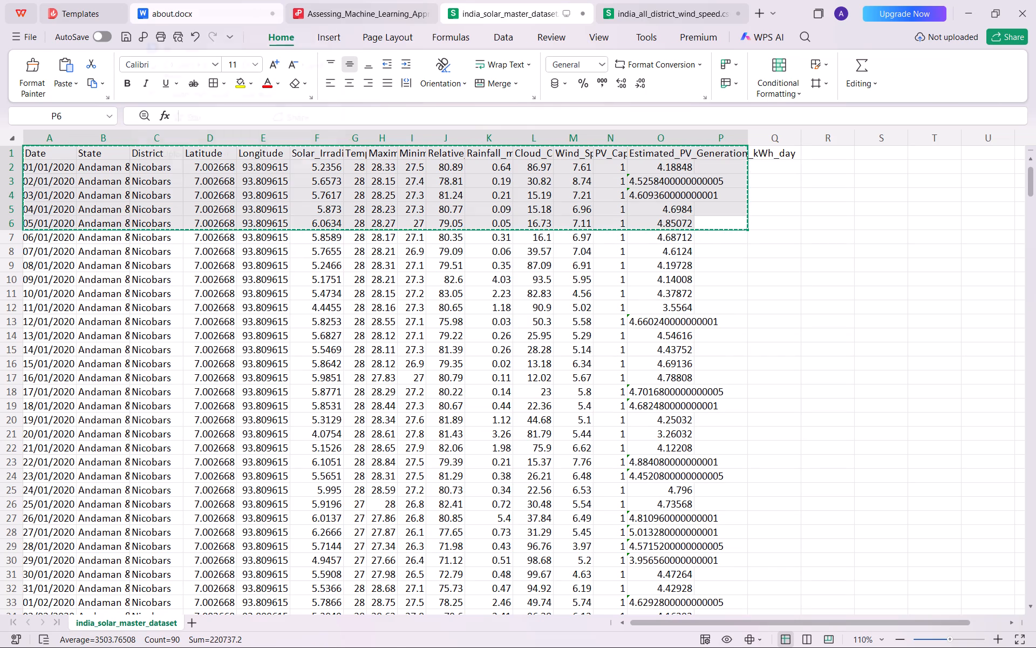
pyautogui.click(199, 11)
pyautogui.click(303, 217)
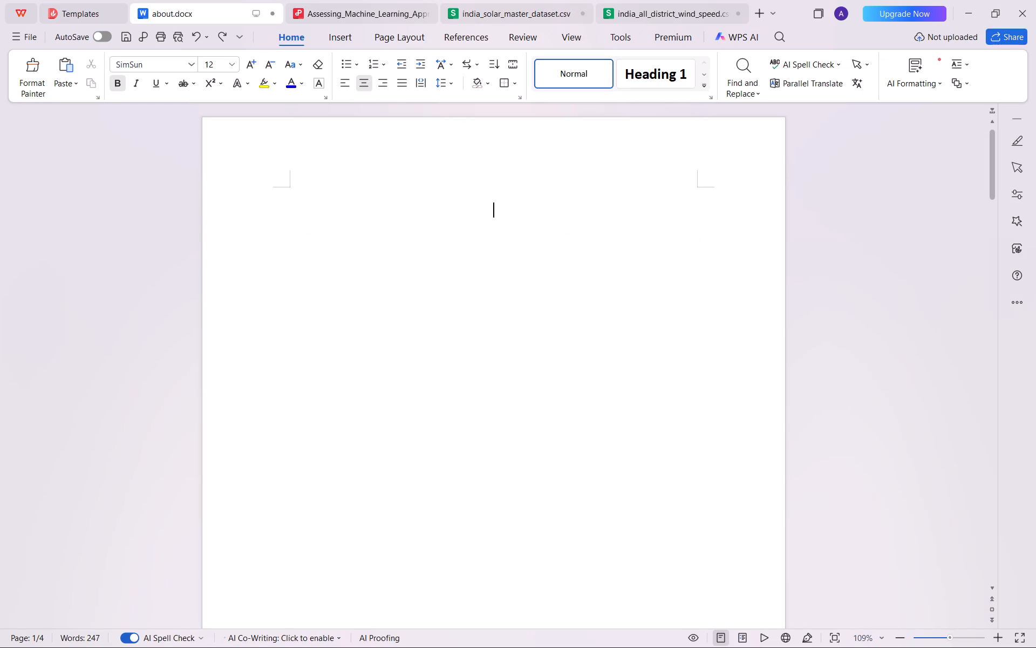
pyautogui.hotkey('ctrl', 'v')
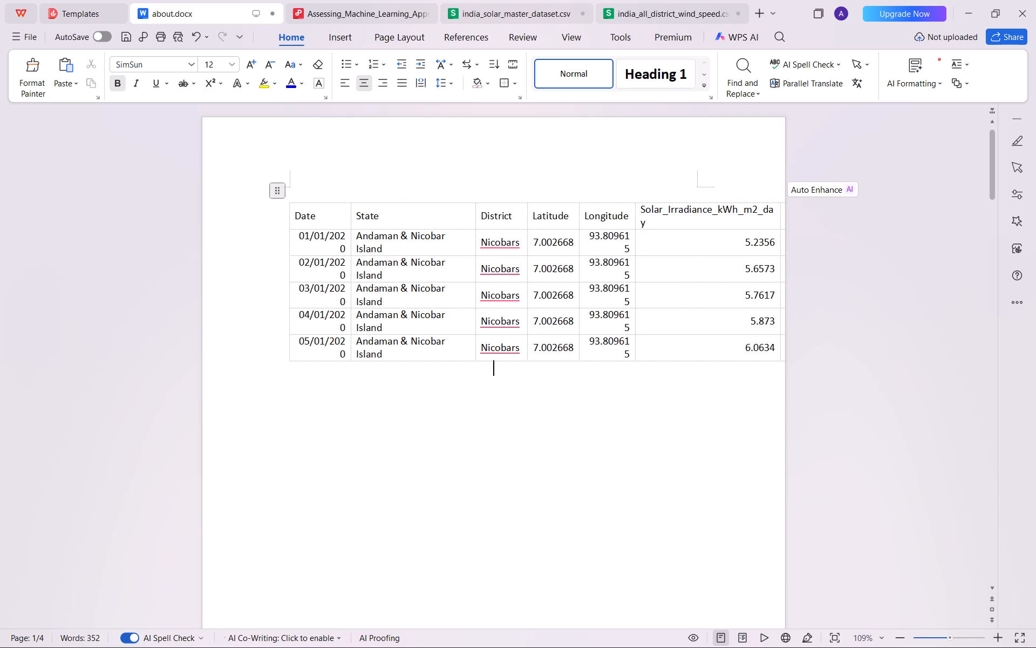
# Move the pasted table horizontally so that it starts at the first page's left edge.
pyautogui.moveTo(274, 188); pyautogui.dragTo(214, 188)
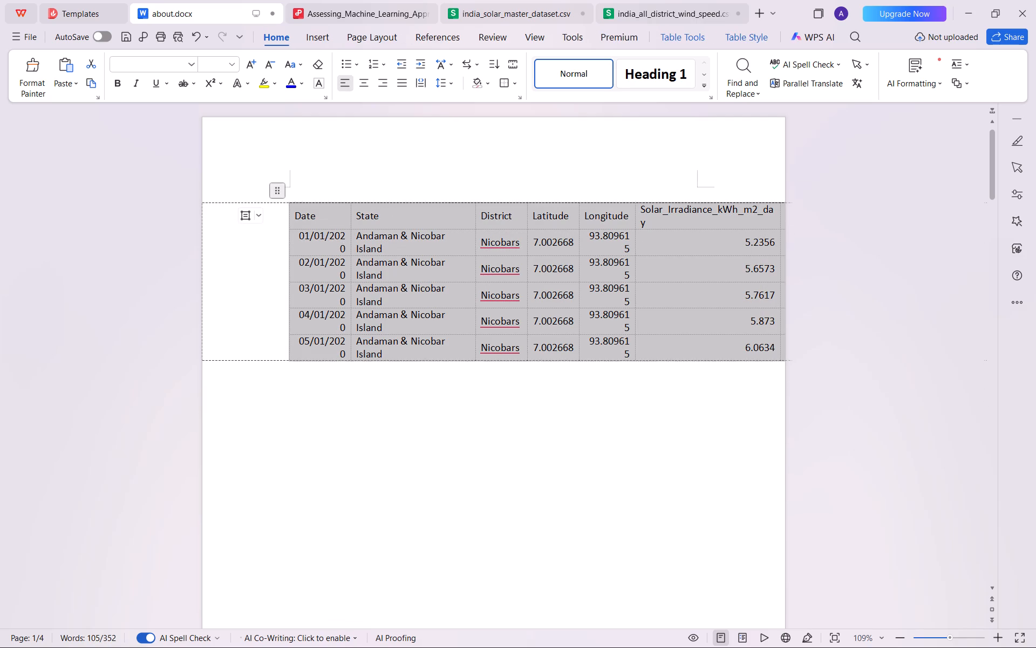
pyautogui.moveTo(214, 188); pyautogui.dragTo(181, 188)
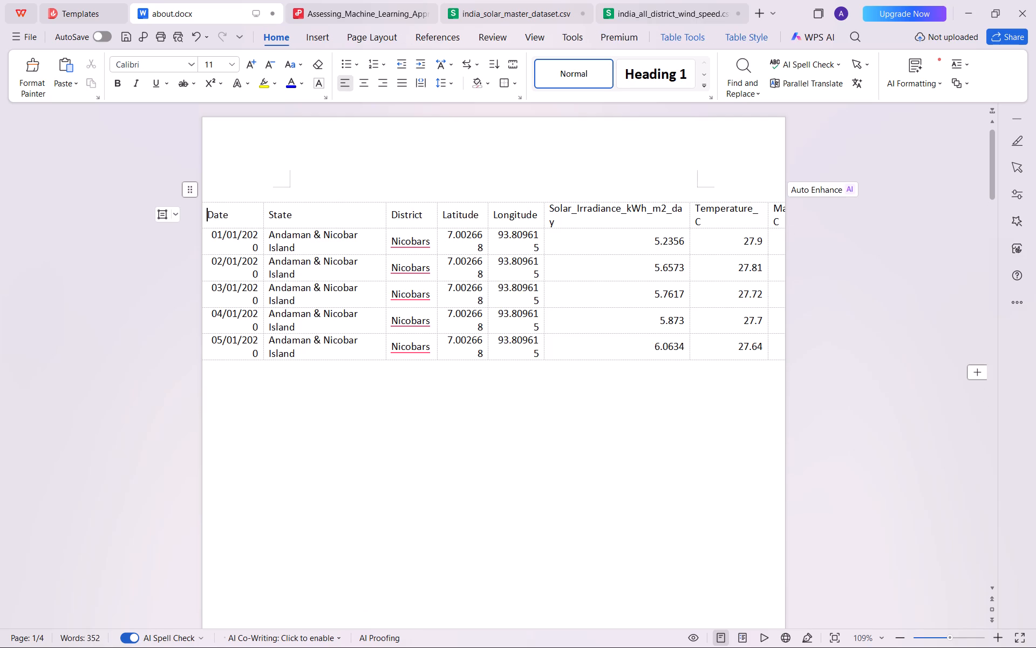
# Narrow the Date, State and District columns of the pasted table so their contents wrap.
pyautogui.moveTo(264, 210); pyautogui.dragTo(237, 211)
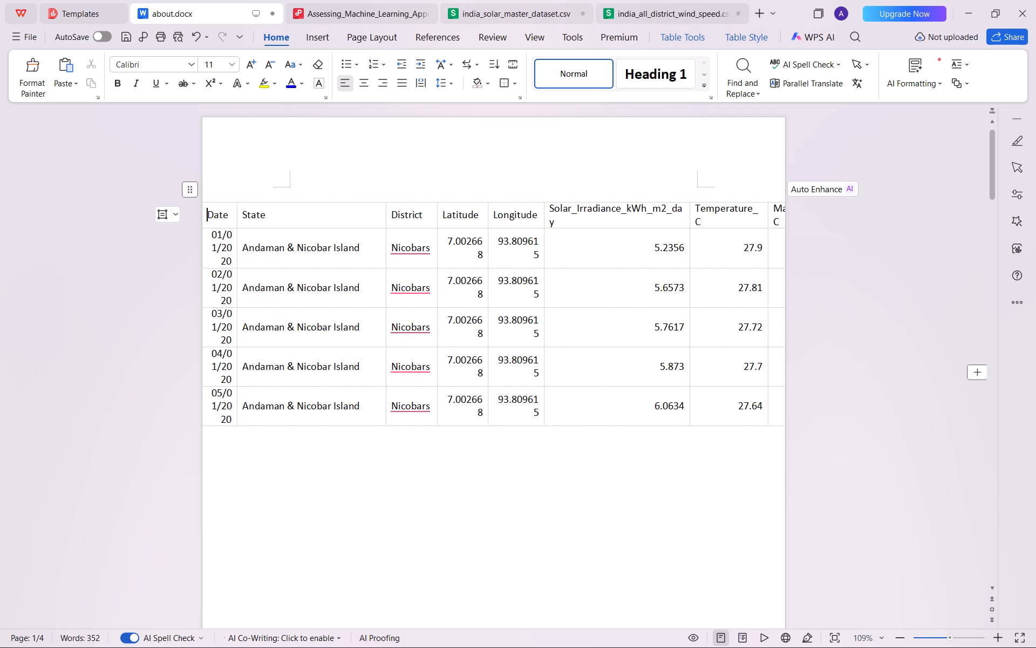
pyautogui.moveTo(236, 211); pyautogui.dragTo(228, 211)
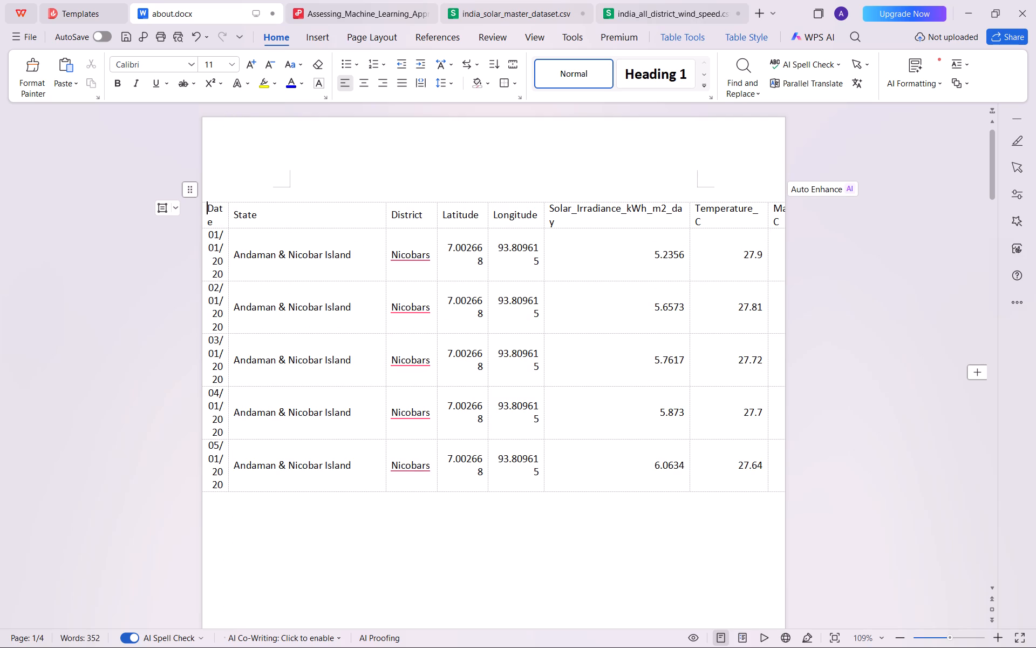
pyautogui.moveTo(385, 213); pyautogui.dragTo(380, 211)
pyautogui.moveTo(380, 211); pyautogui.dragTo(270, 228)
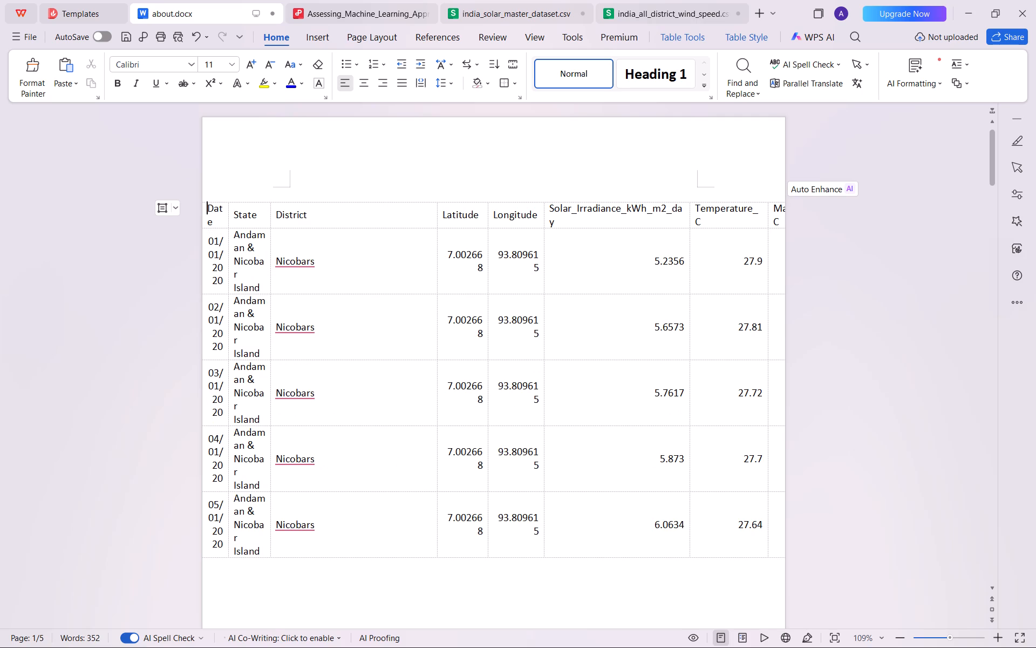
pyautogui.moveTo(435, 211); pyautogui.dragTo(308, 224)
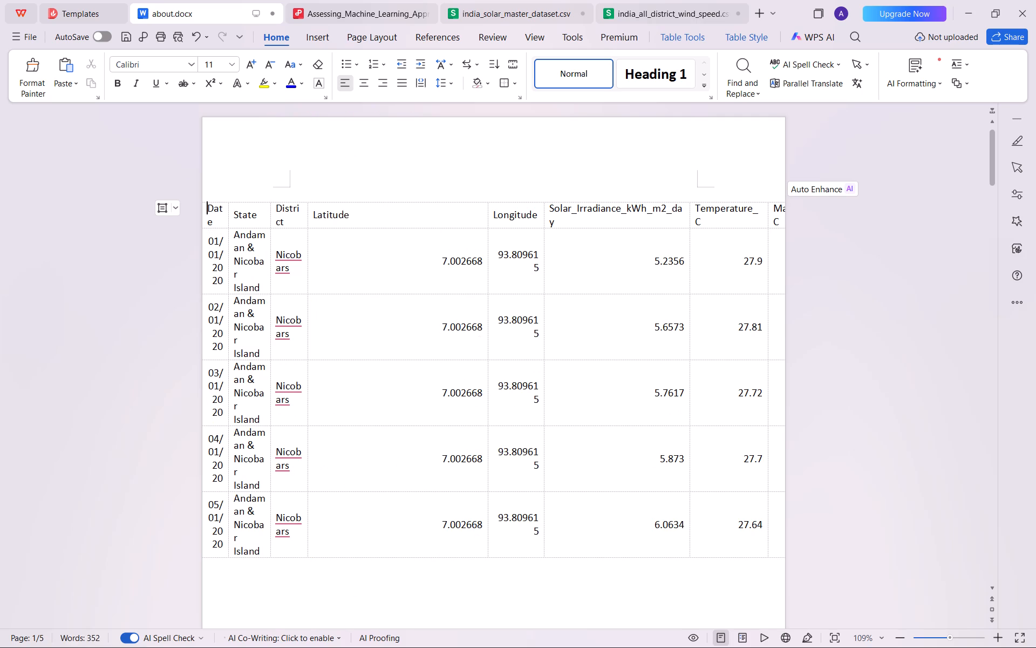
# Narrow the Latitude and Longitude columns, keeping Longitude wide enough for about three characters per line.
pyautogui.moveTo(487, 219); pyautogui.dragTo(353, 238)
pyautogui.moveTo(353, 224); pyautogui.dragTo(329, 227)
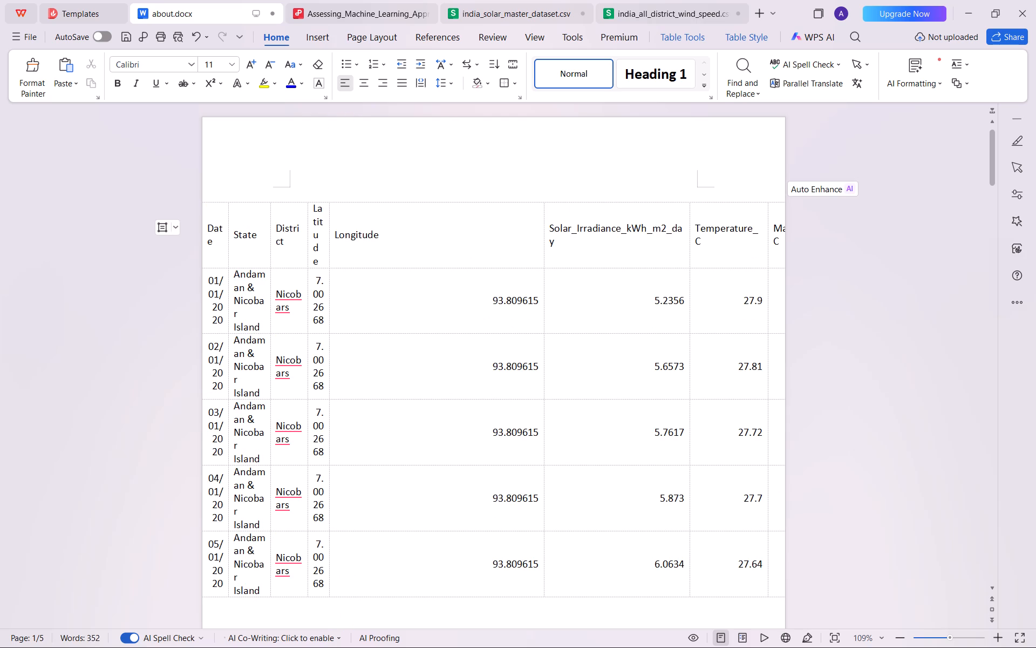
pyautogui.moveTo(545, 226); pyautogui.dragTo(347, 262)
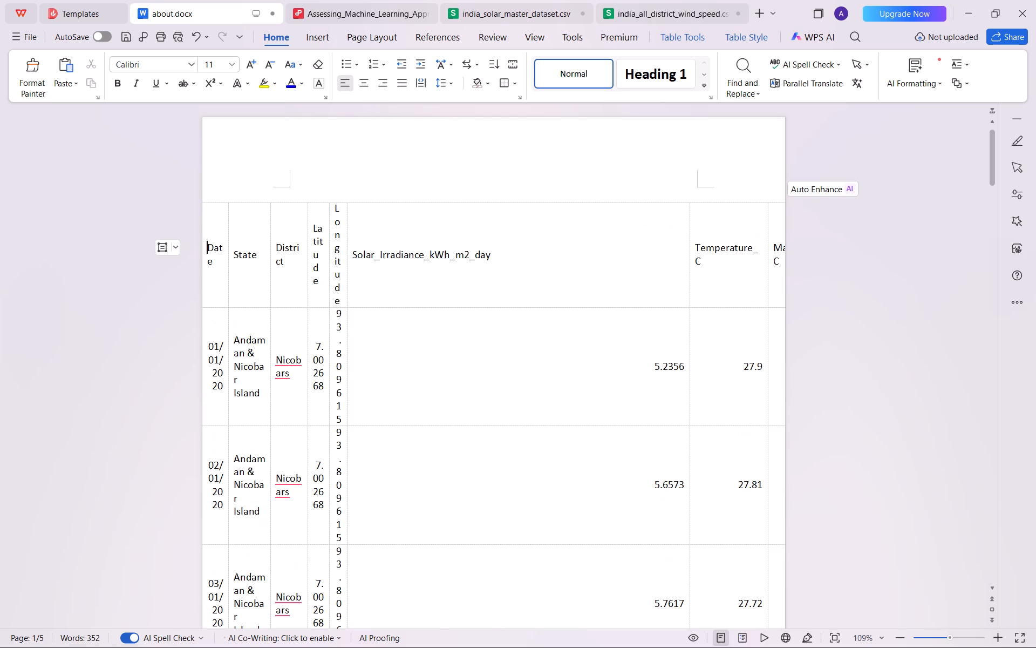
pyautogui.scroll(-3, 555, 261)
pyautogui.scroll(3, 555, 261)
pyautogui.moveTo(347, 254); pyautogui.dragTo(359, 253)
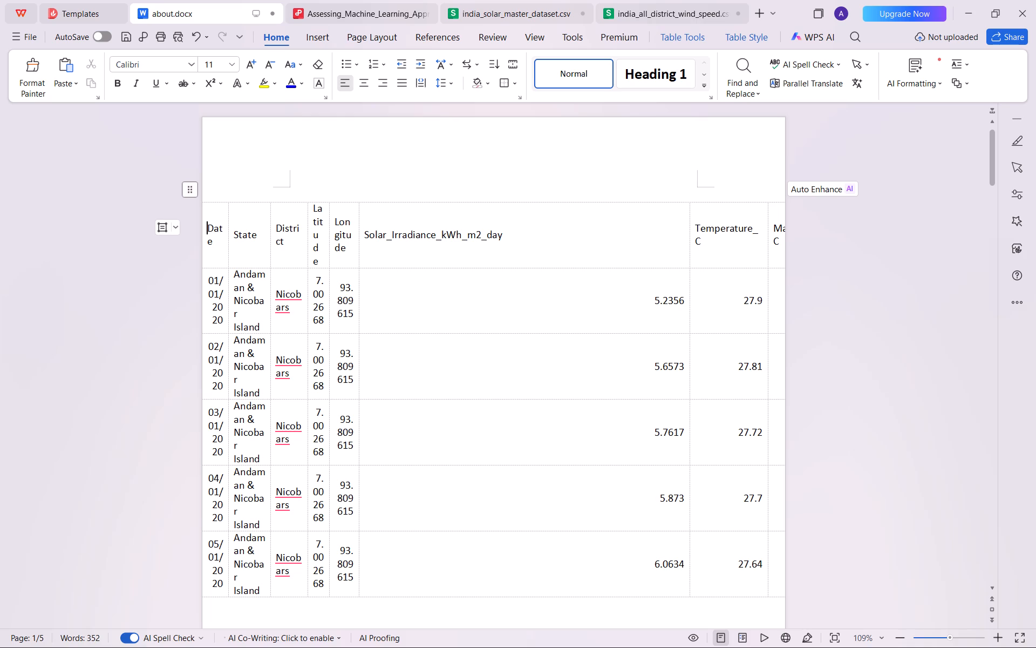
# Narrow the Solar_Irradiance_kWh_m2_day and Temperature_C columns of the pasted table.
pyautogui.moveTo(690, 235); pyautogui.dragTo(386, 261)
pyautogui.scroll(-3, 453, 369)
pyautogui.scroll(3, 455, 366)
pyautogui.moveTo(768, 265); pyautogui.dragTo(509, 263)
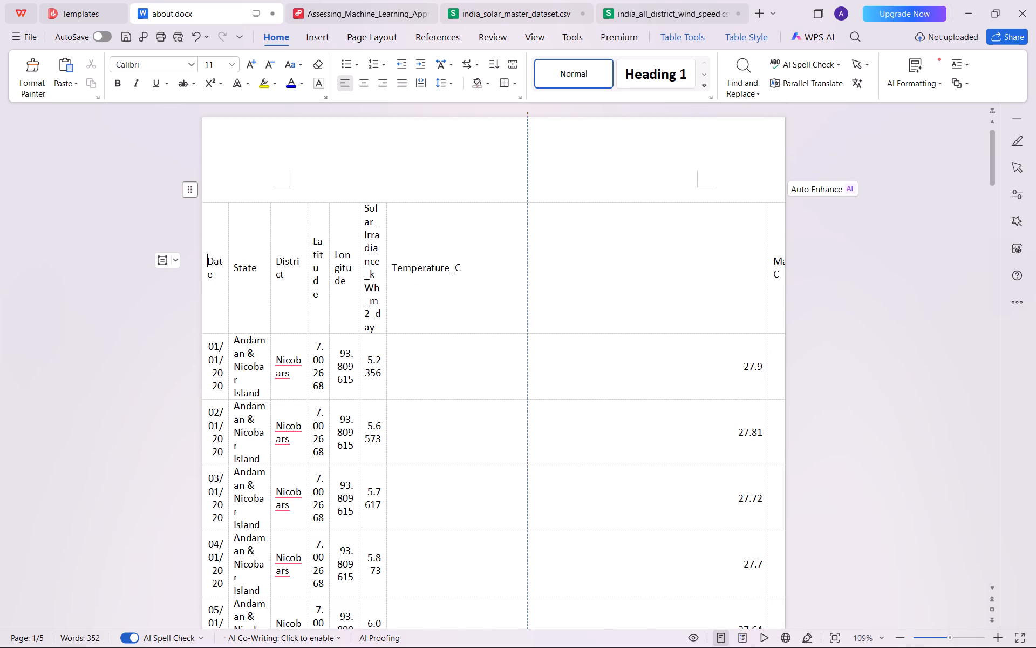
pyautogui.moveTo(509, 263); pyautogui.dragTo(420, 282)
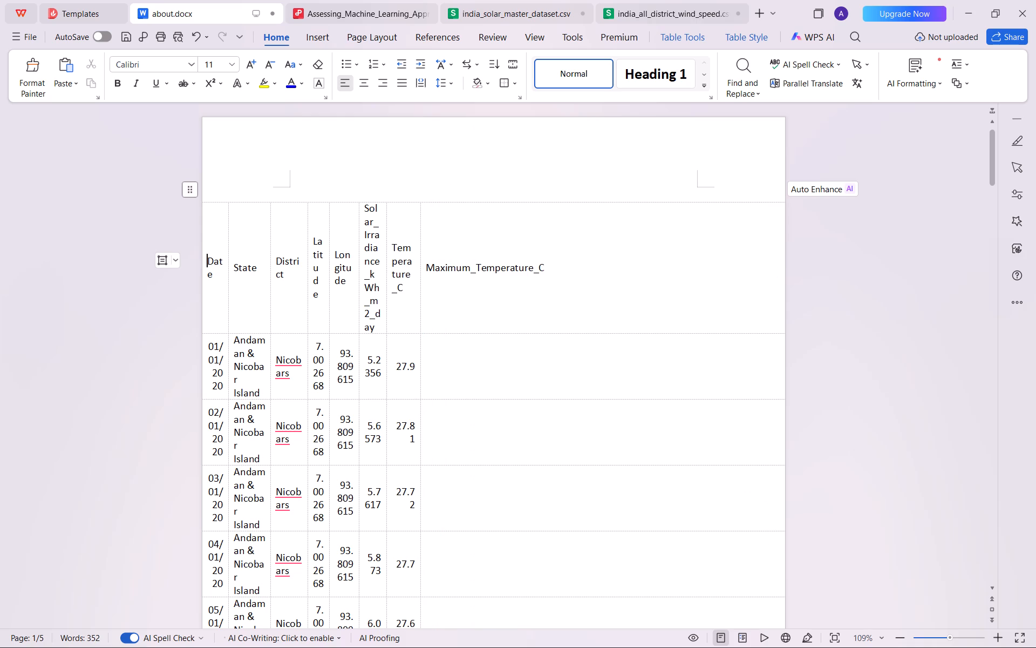
# Examine the layout of all pages of about.docx with the resized dataset table in place.
pyautogui.scroll(-5, 546, 396)
pyautogui.keyDown('ctrl'); pyautogui.scroll(-4, 546, 396); pyautogui.keyUp('ctrl')
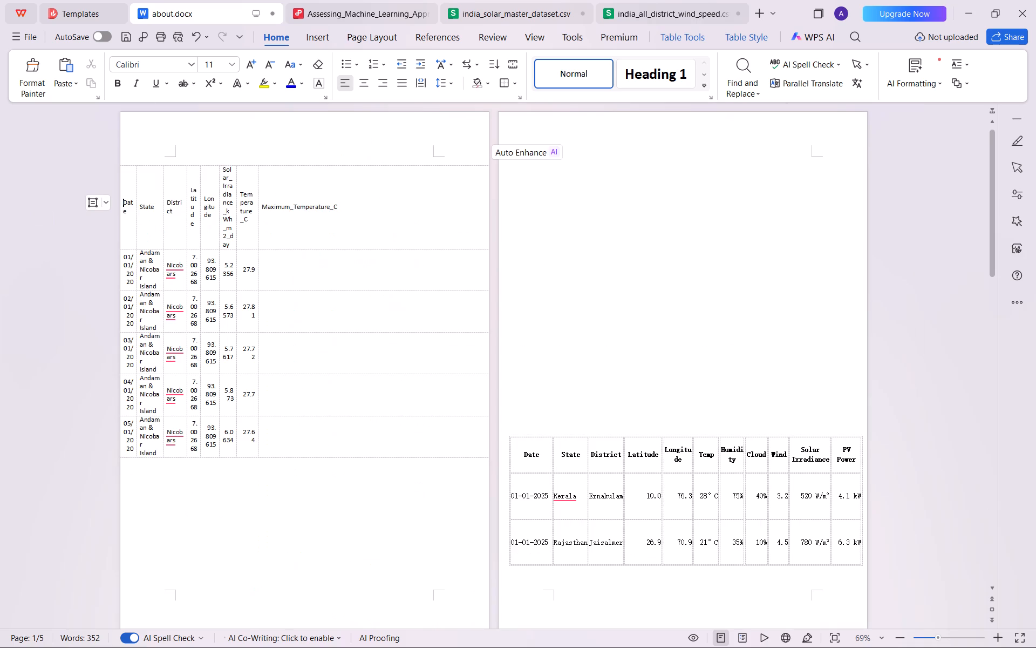
pyautogui.scroll(-3, 546, 396)
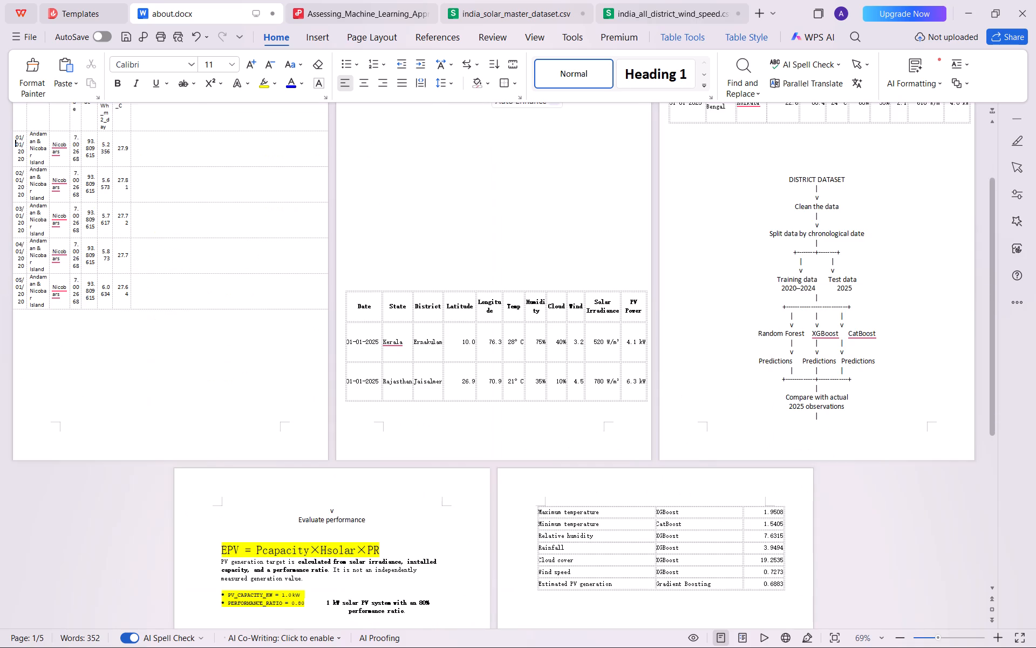
pyautogui.scroll(3, 546, 396)
pyautogui.scroll(-2, 546, 396)
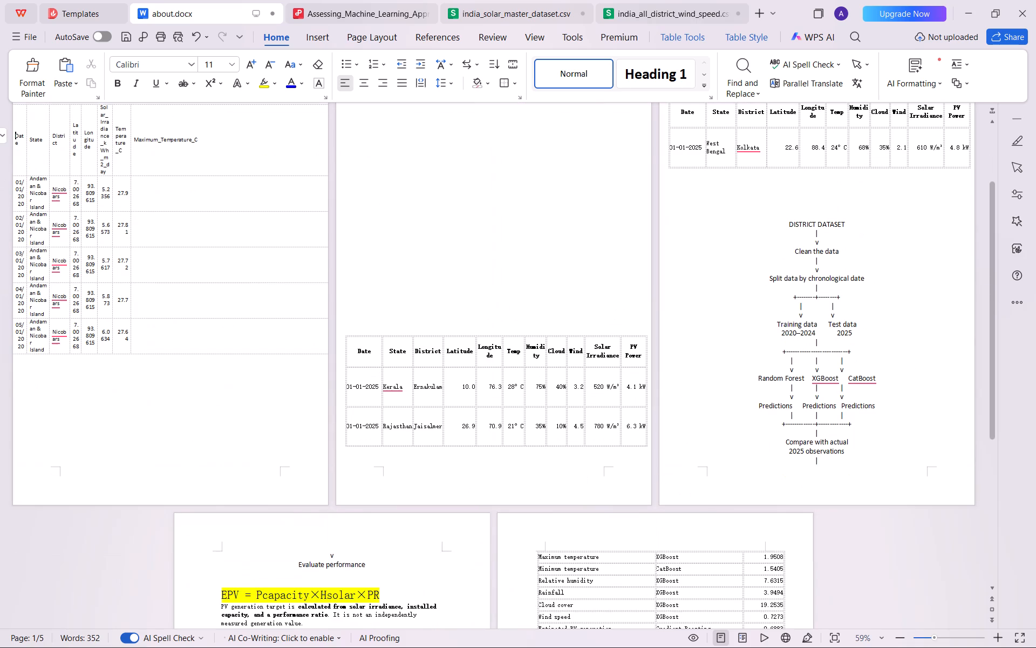
pyautogui.scroll(2, 546, 396)
pyautogui.scroll(-2, 546, 396)
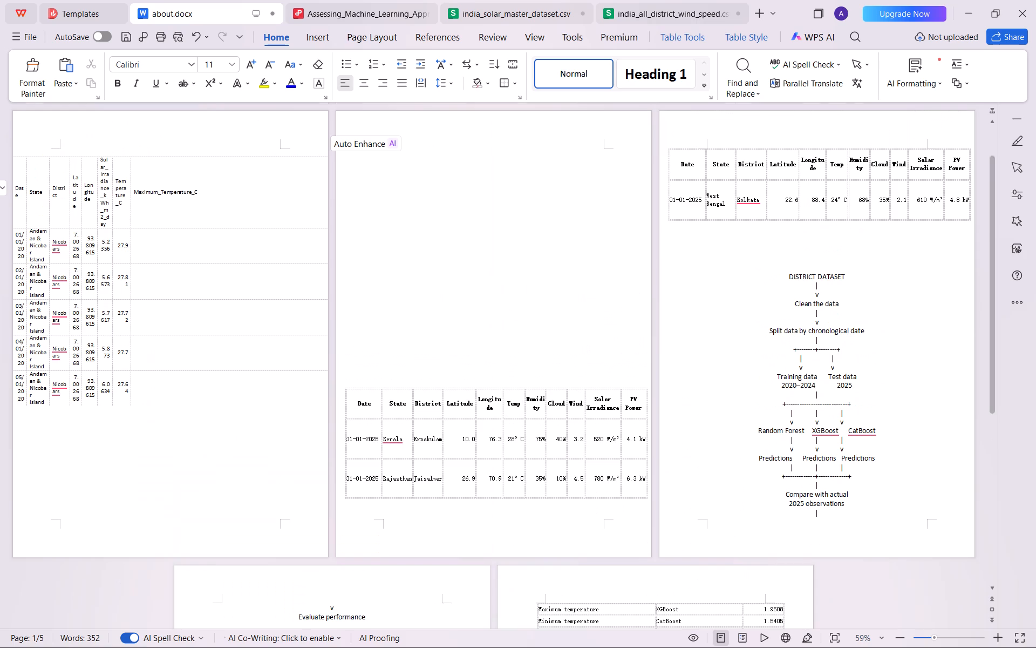
pyautogui.scroll(-6, 546, 396)
pyautogui.scroll(2, 546, 396)
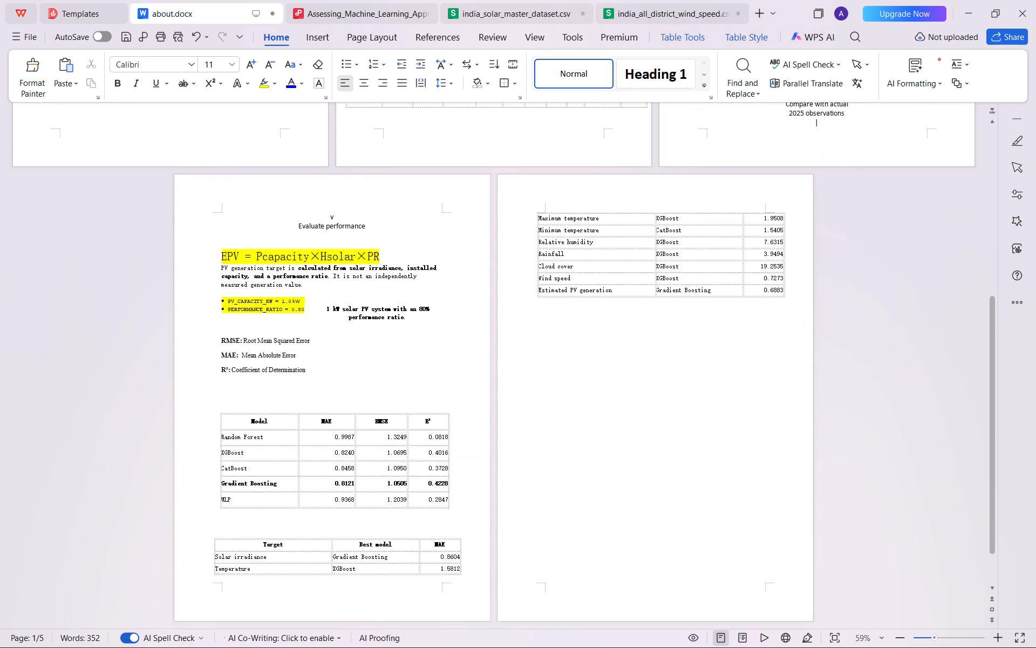
pyautogui.scroll(5, 546, 396)
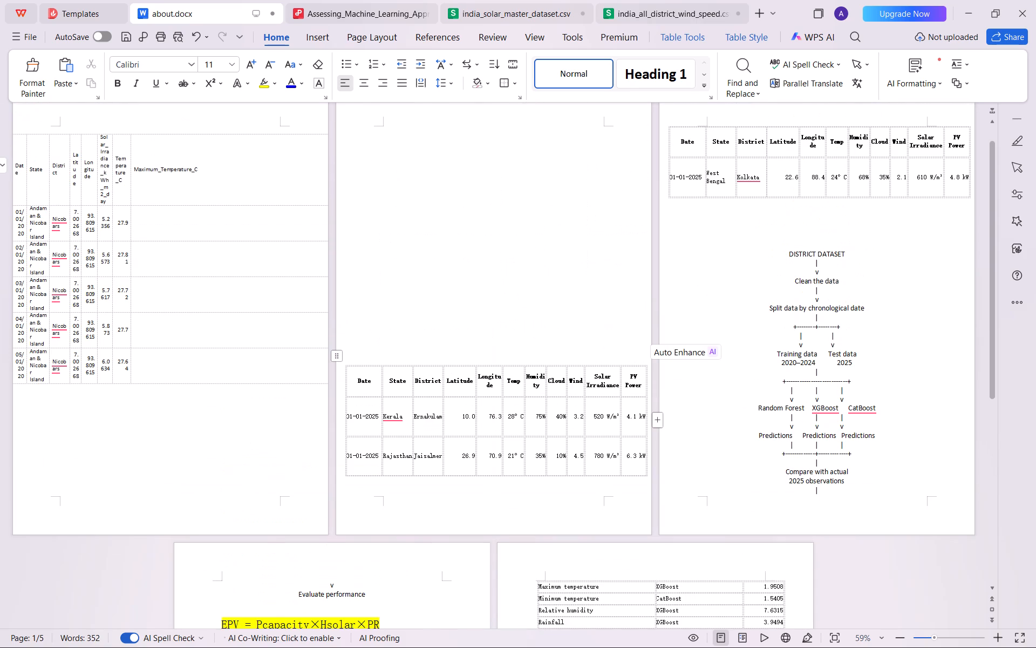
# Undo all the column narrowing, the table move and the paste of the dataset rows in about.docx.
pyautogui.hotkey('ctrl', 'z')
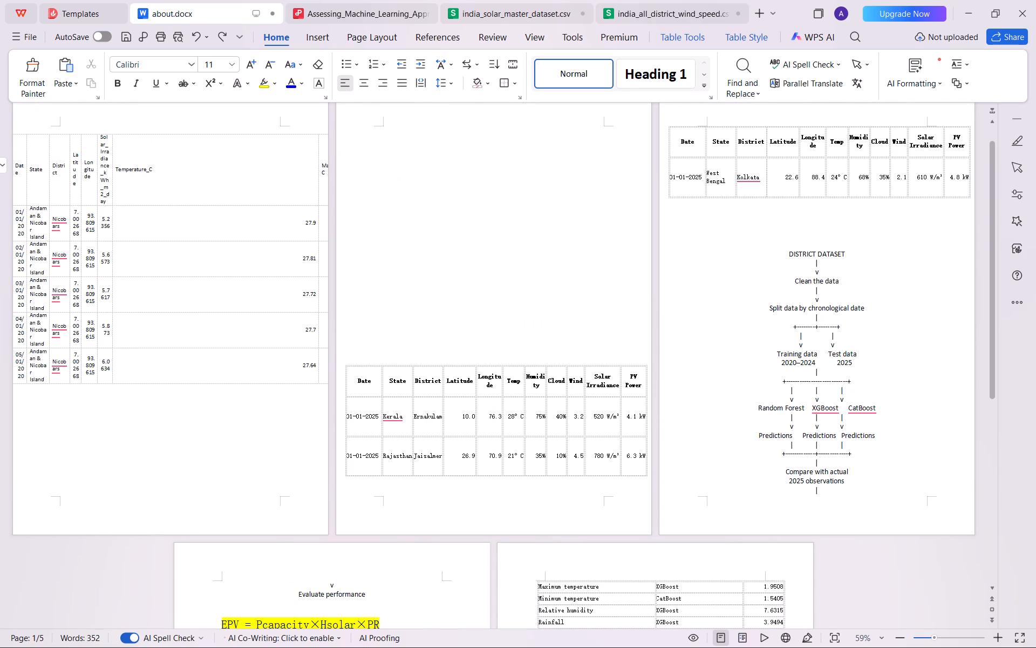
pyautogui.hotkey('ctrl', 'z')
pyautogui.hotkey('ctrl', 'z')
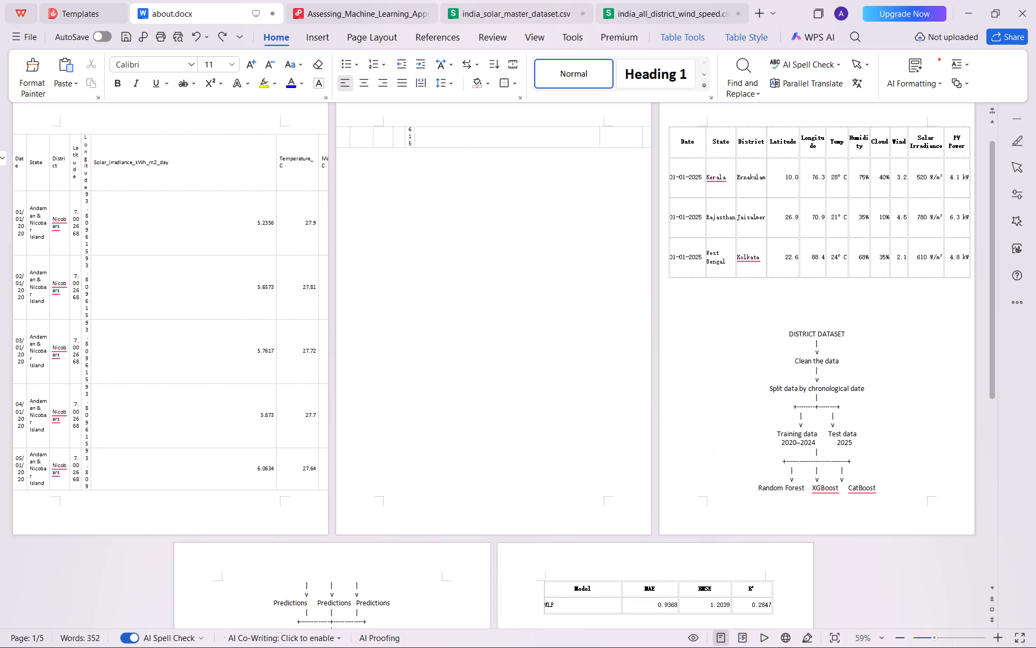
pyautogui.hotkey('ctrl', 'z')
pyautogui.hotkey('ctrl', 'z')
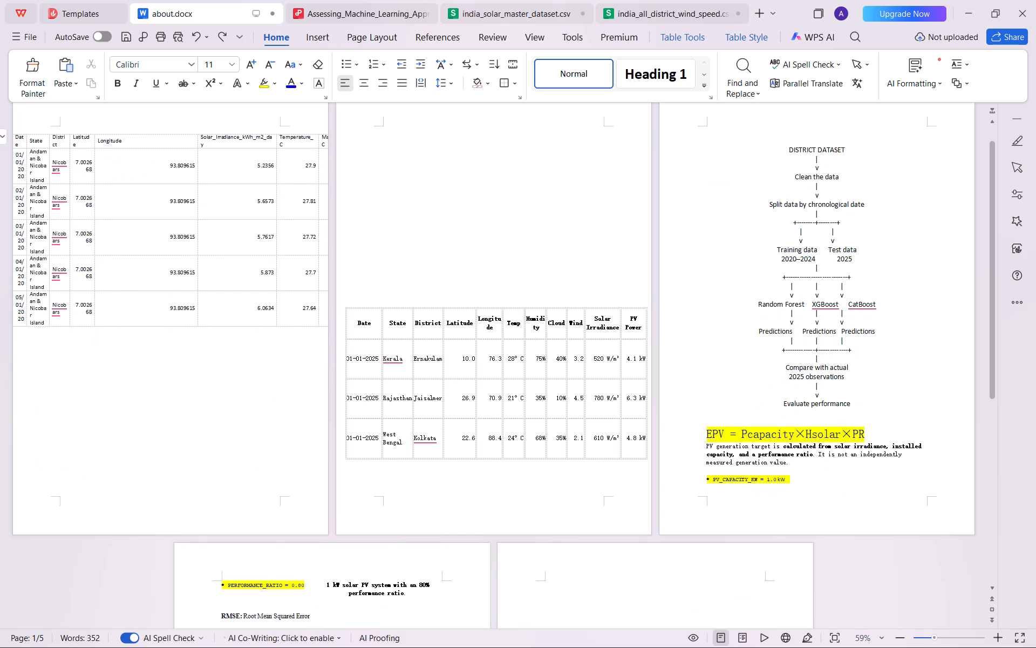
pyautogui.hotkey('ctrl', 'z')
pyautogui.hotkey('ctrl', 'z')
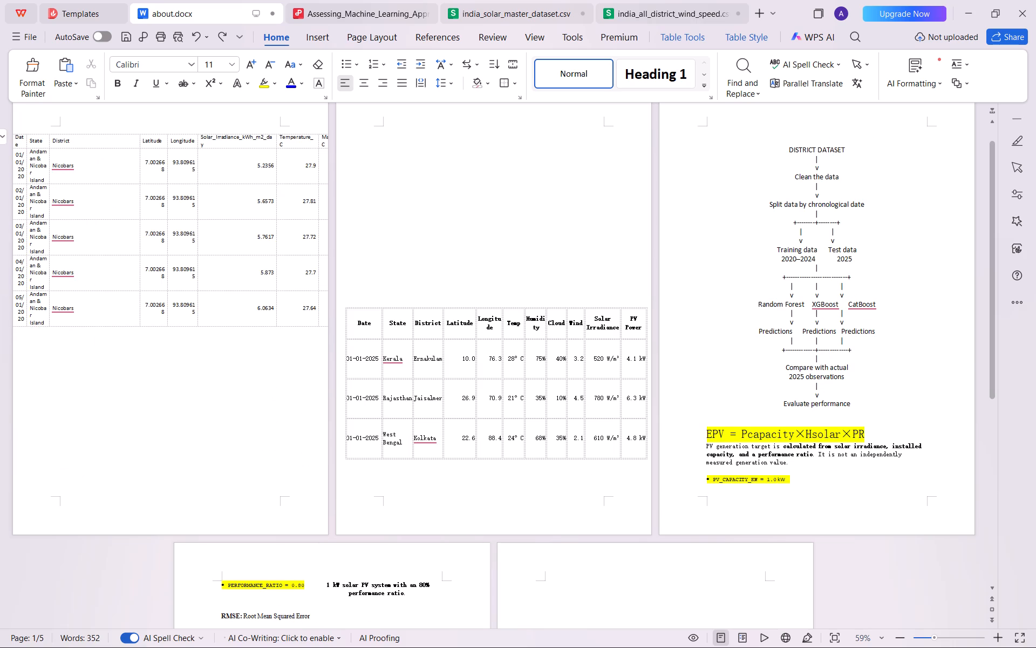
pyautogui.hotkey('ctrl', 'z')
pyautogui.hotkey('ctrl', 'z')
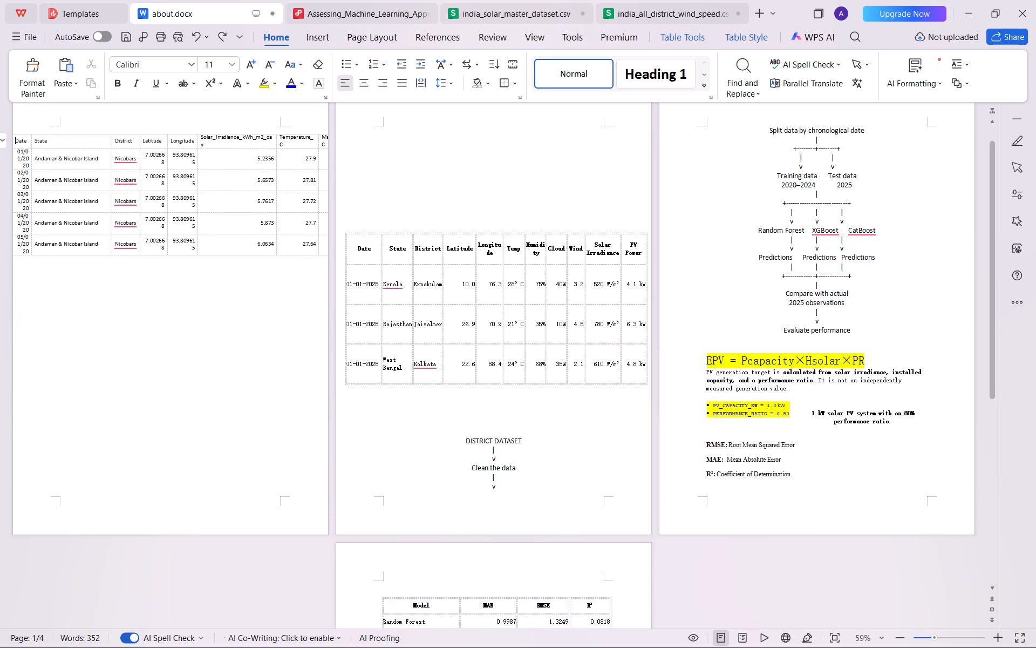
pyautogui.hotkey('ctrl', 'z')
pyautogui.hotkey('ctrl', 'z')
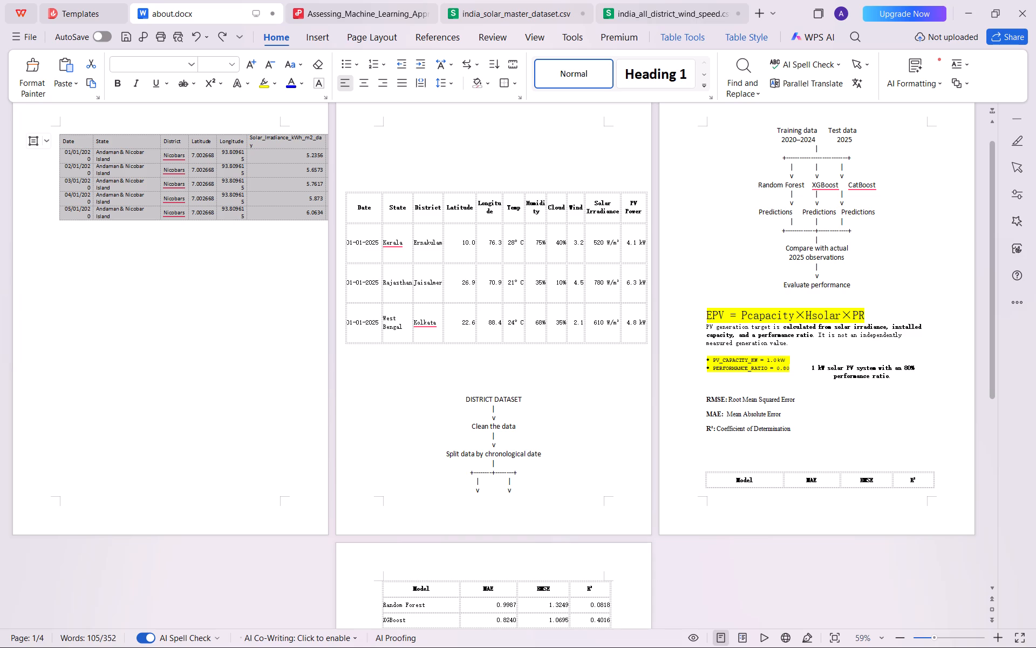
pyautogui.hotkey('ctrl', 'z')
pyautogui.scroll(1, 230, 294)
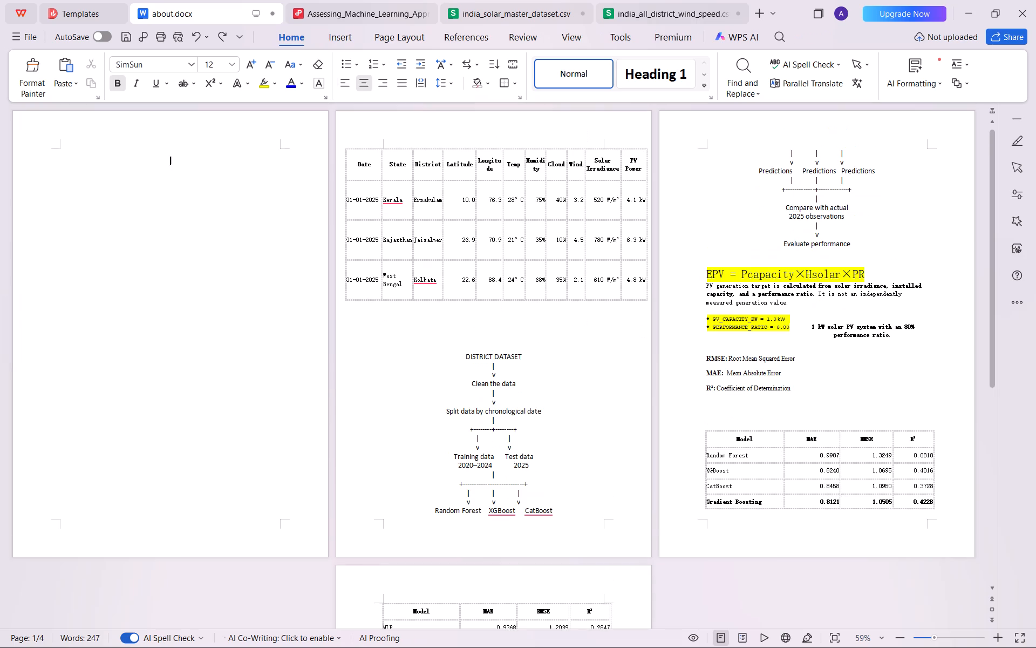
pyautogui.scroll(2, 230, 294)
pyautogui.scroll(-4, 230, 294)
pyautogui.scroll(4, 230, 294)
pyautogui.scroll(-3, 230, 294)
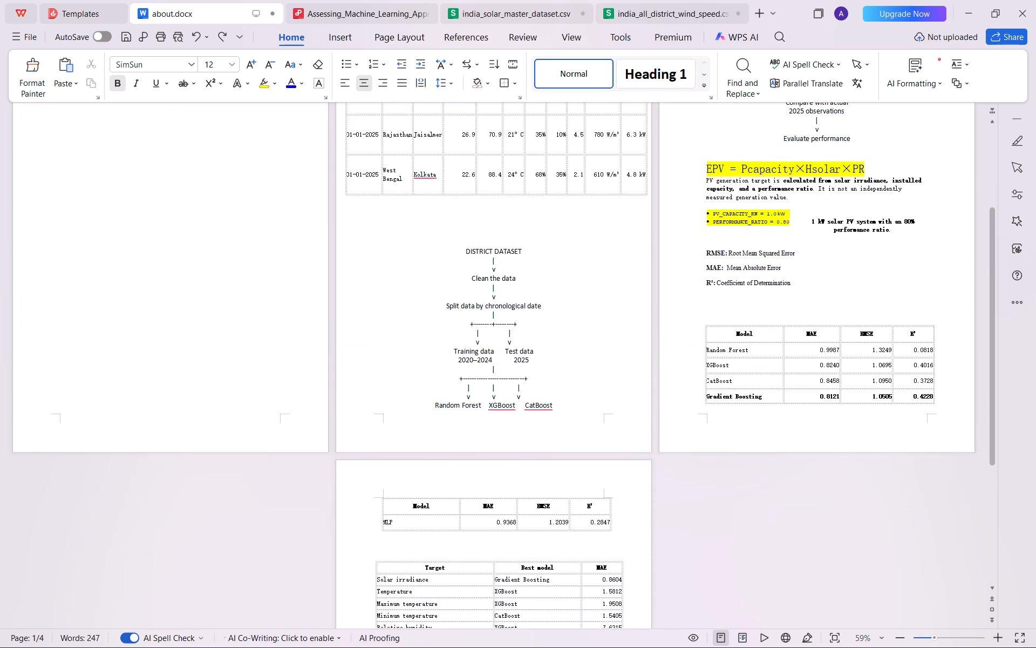
# Examine the four pages of about.docx, from the blank first page through the sample table, flowchart and model results.
pyautogui.scroll(3, 230, 294)
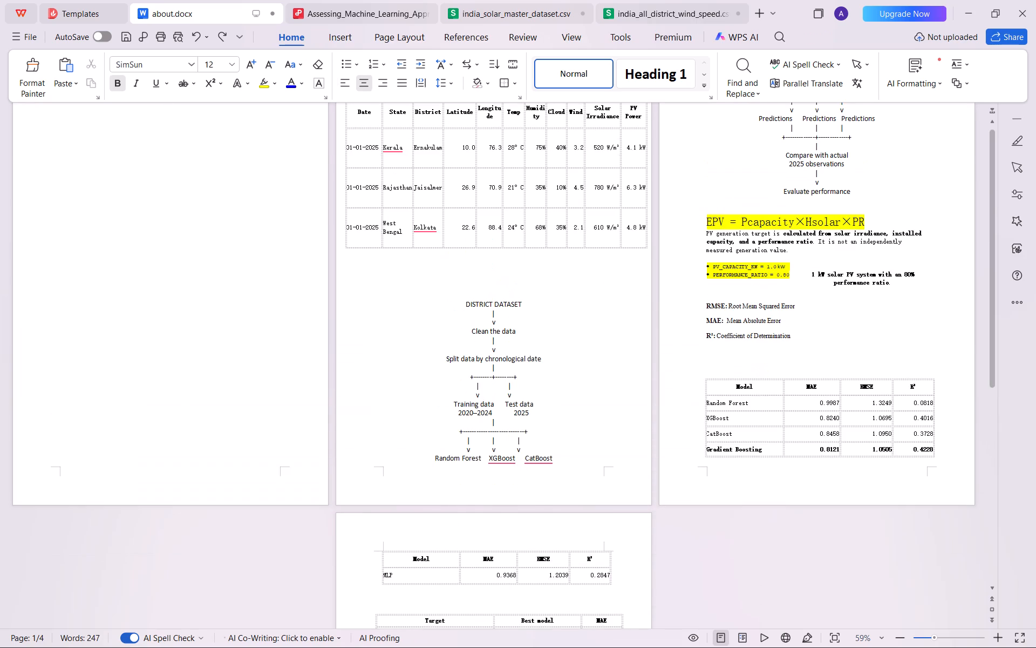
pyautogui.scroll(1, 230, 294)
pyautogui.scroll(-2, 230, 294)
pyautogui.scroll(1, 230, 294)
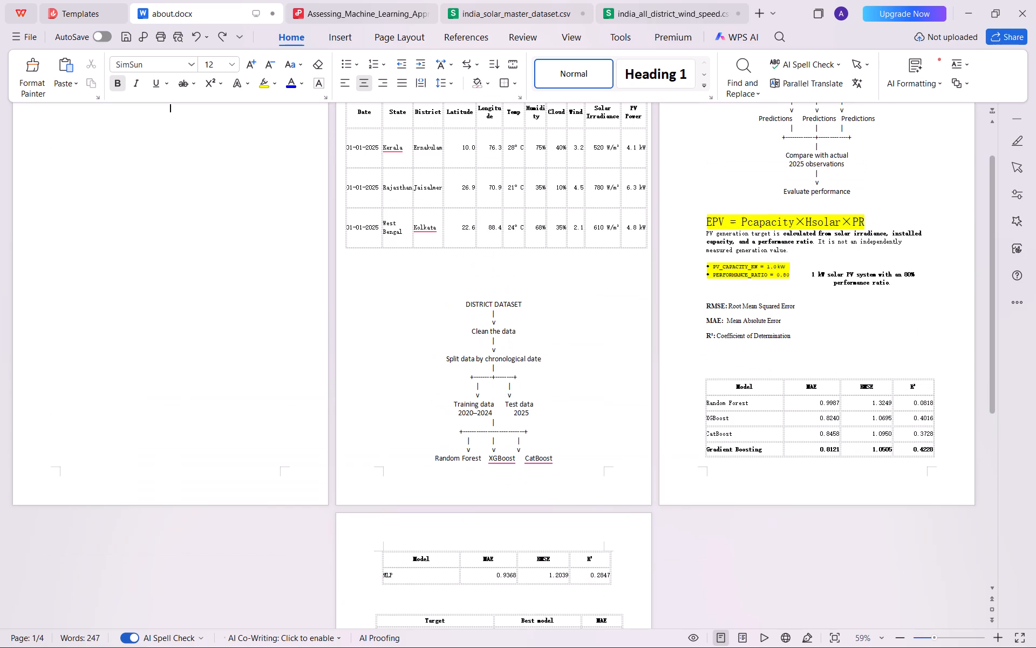
pyautogui.scroll(-4, 200, 283)
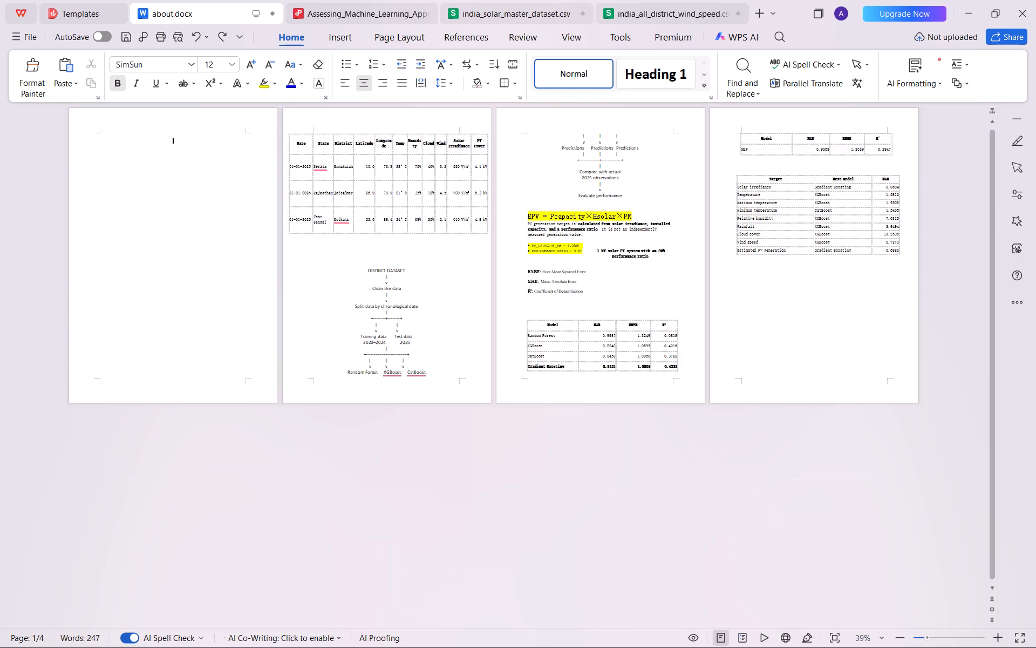
pyautogui.keyDown('ctrl'); pyautogui.scroll(-3, 199, 287); pyautogui.keyUp('ctrl')
pyautogui.keyDown('ctrl'); pyautogui.scroll(7, 199, 284); pyautogui.keyUp('ctrl')
pyautogui.scroll(-3, 270, 313)
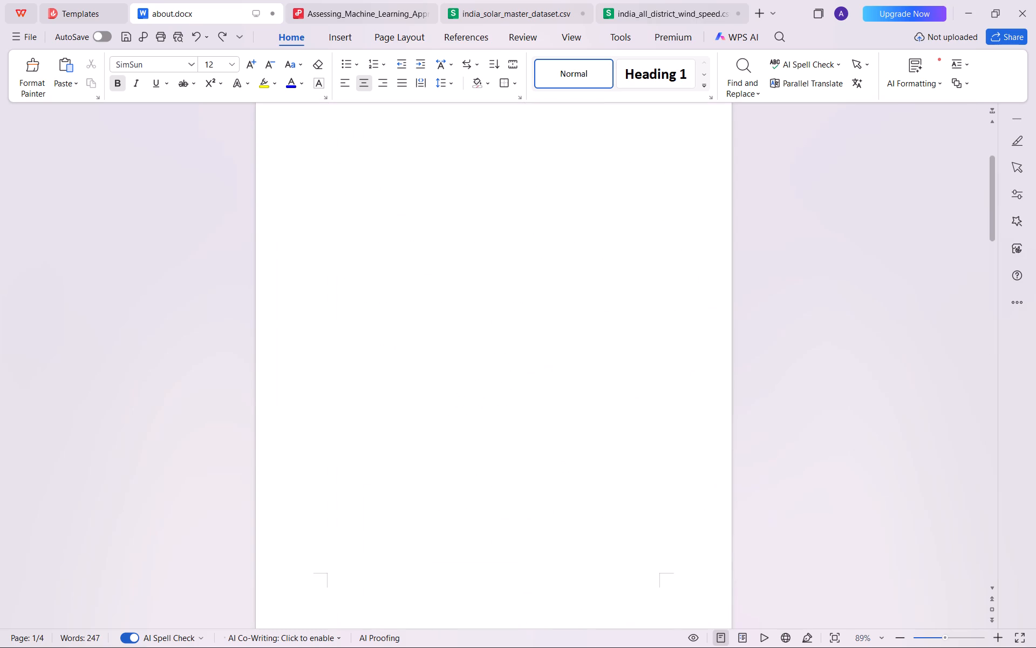
pyautogui.scroll(3, 273, 307)
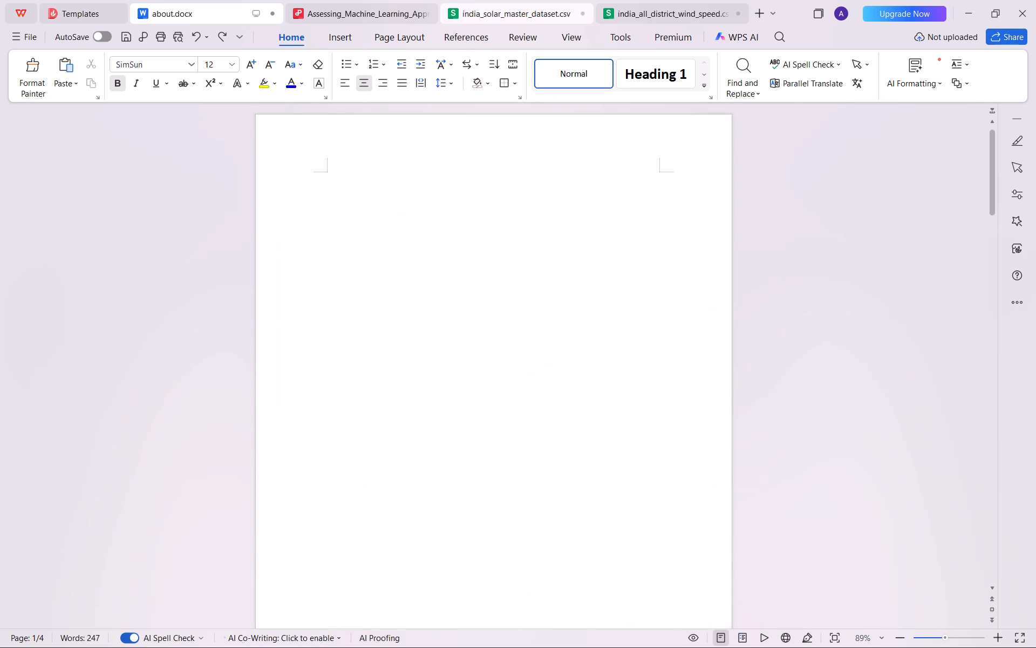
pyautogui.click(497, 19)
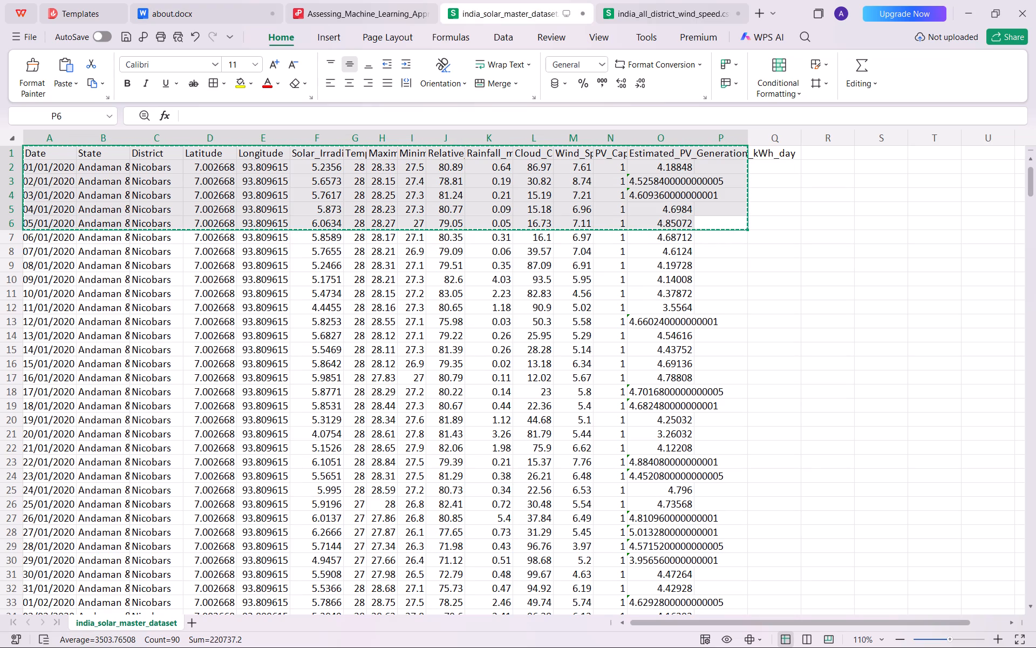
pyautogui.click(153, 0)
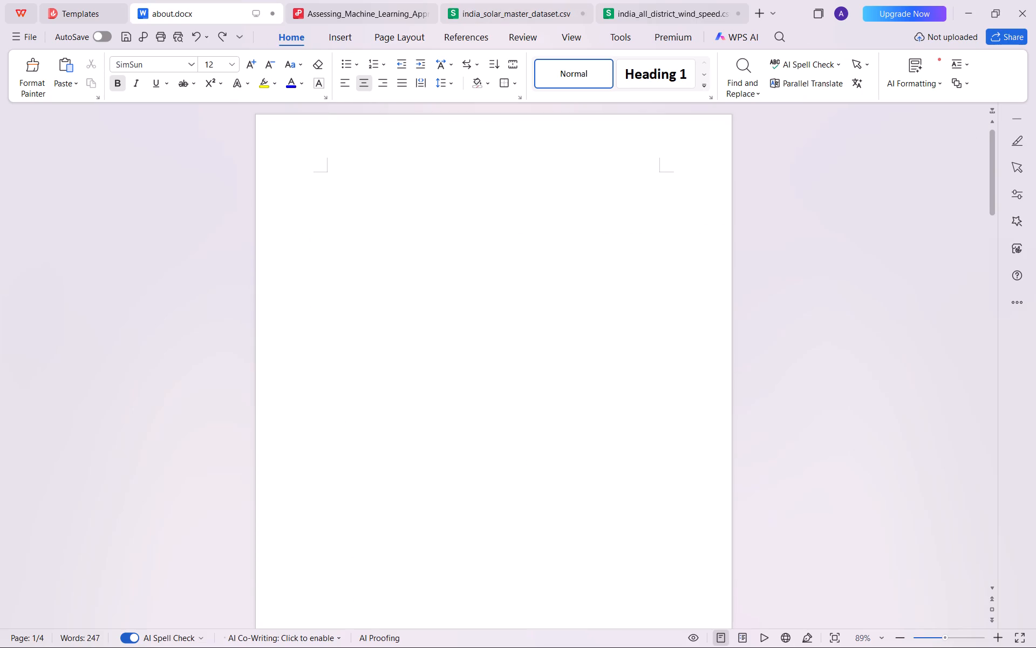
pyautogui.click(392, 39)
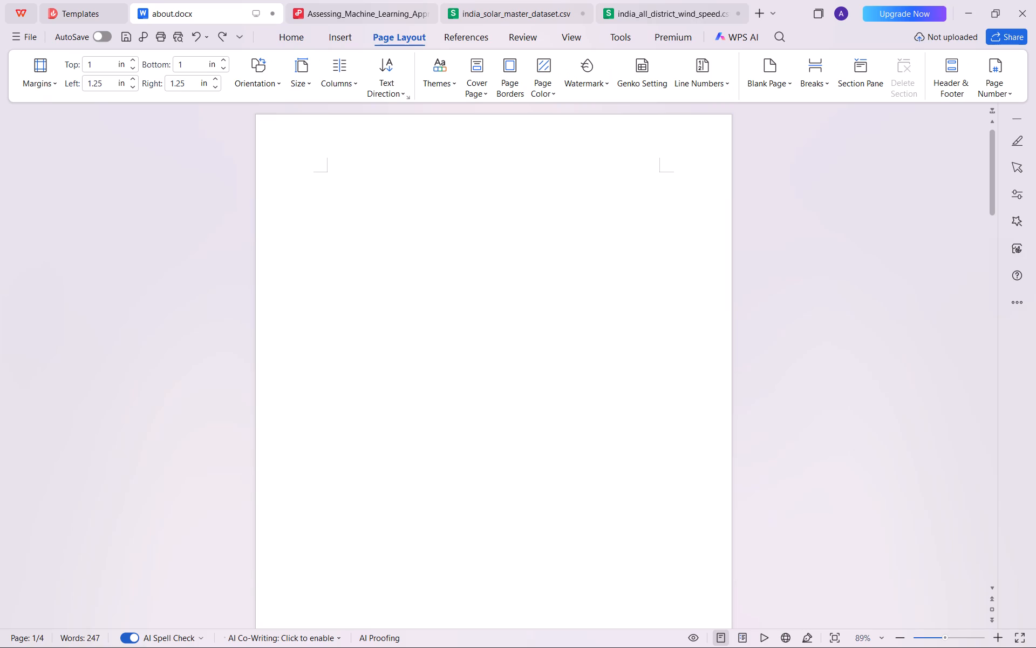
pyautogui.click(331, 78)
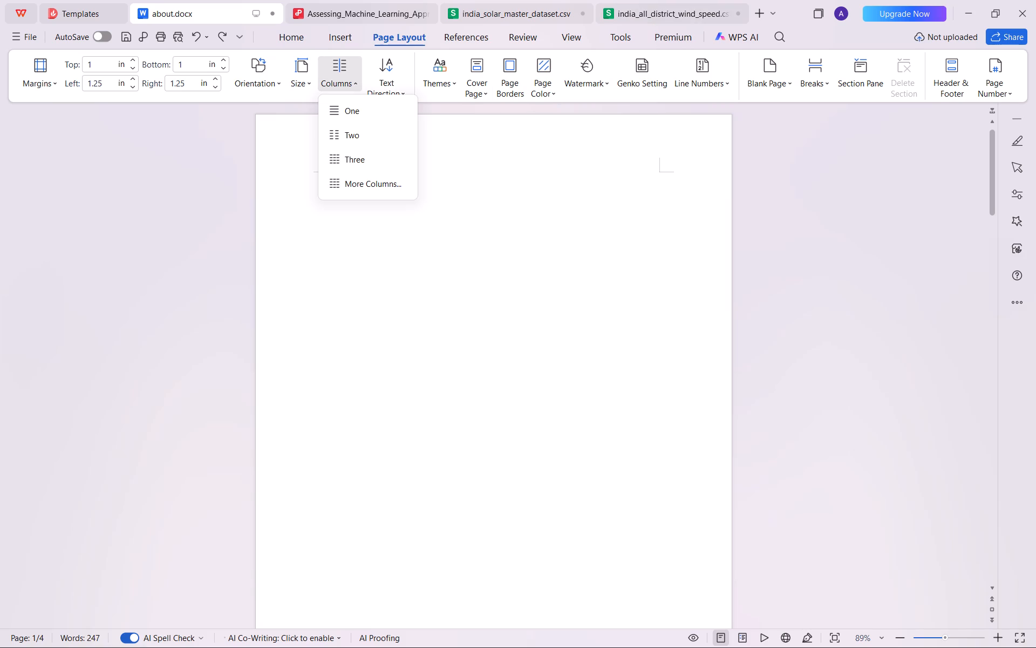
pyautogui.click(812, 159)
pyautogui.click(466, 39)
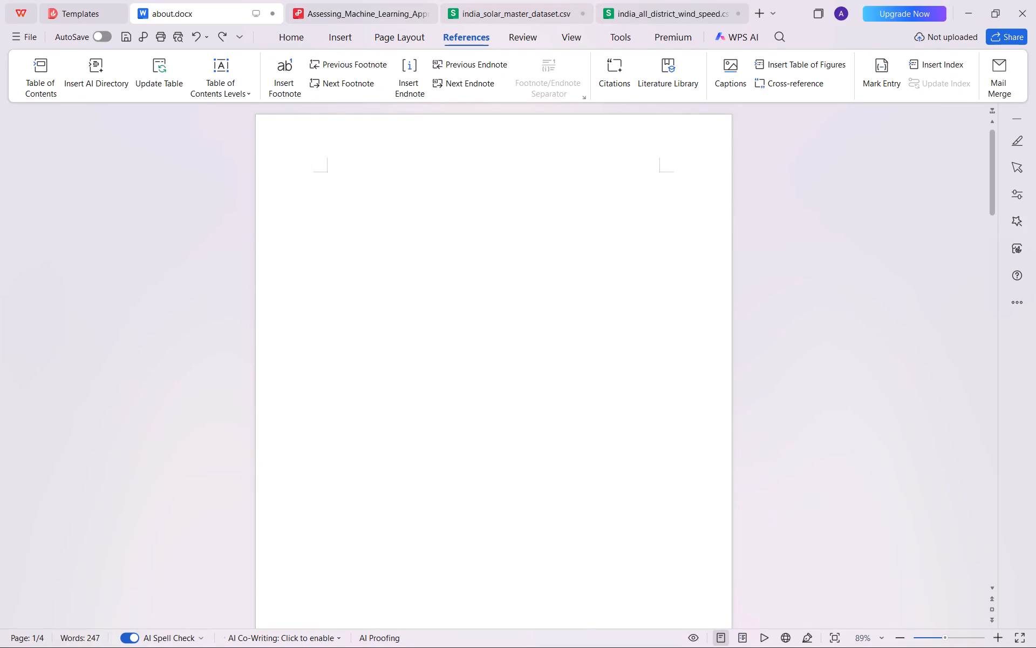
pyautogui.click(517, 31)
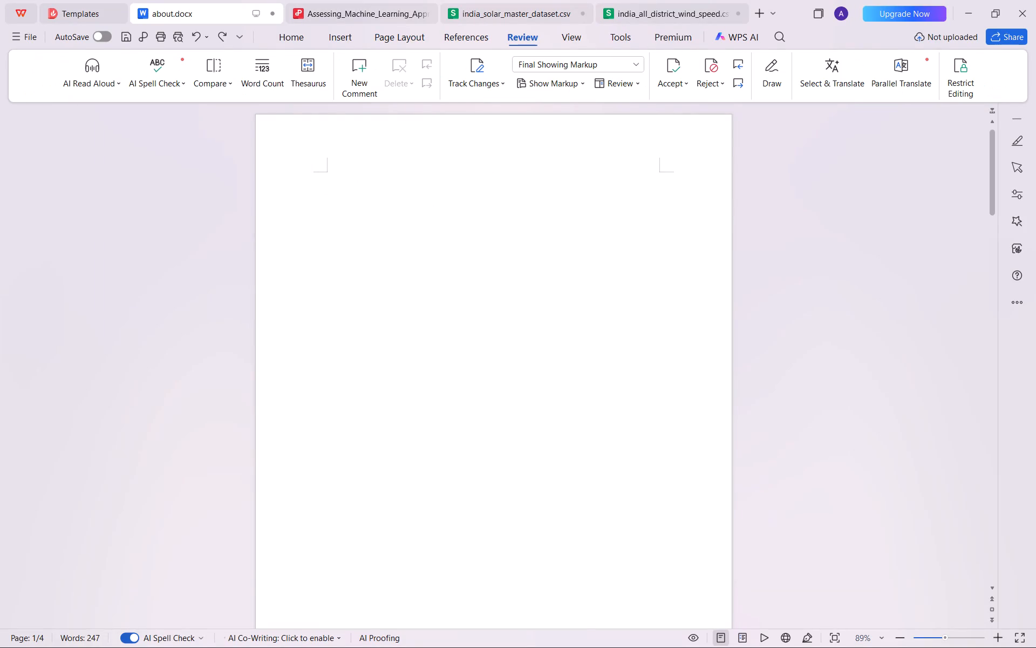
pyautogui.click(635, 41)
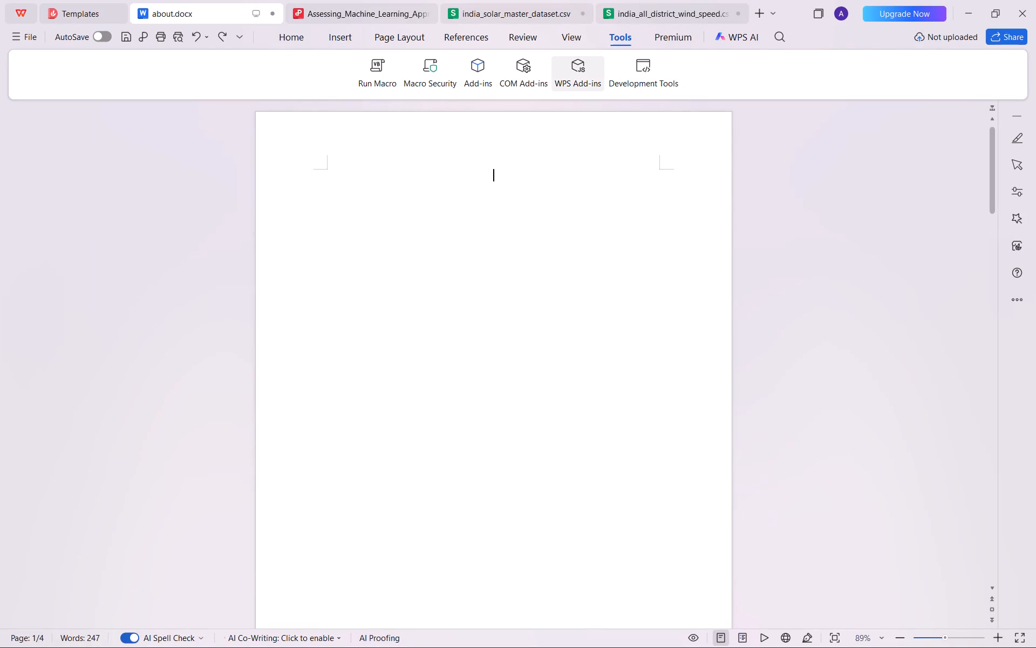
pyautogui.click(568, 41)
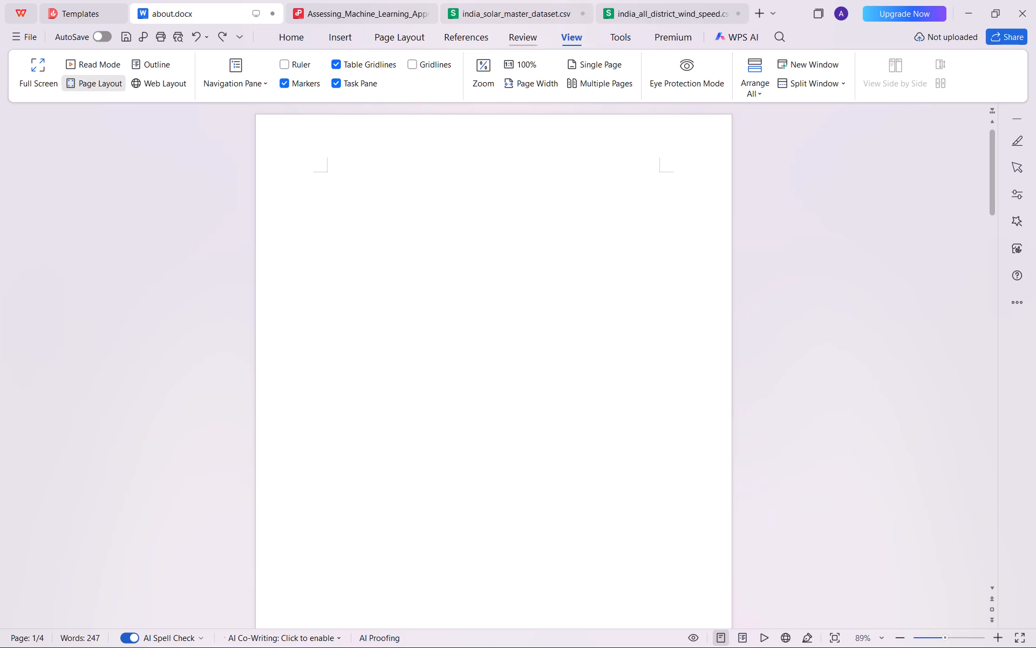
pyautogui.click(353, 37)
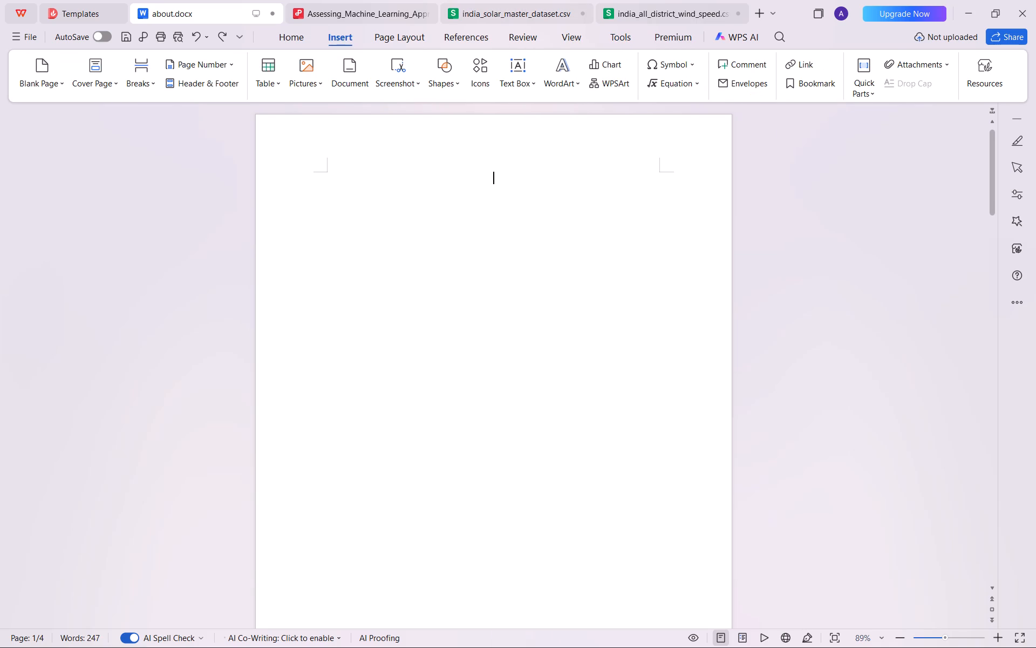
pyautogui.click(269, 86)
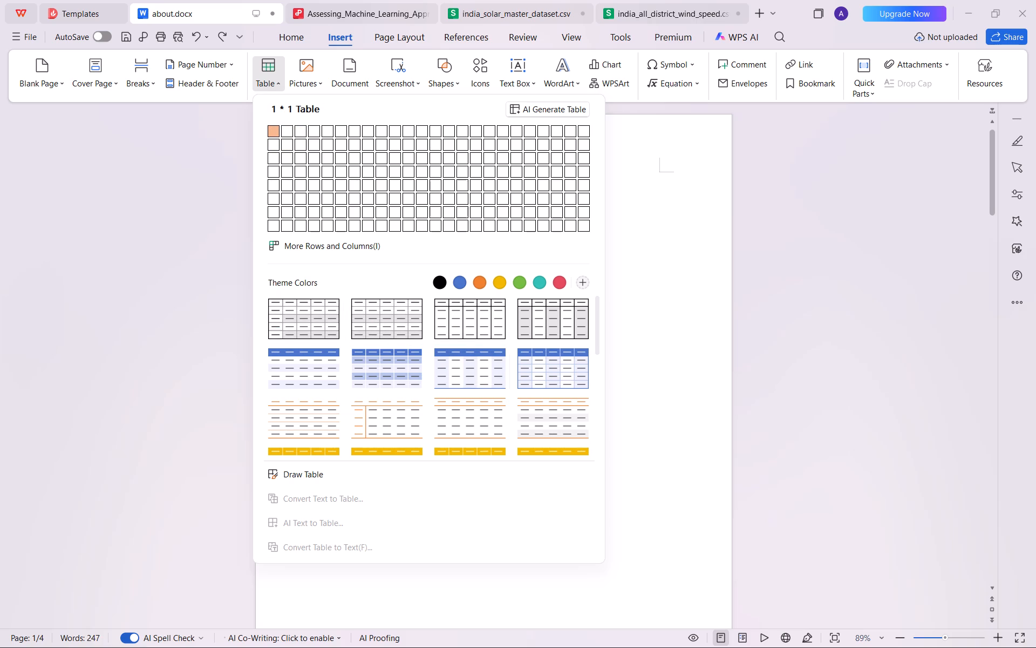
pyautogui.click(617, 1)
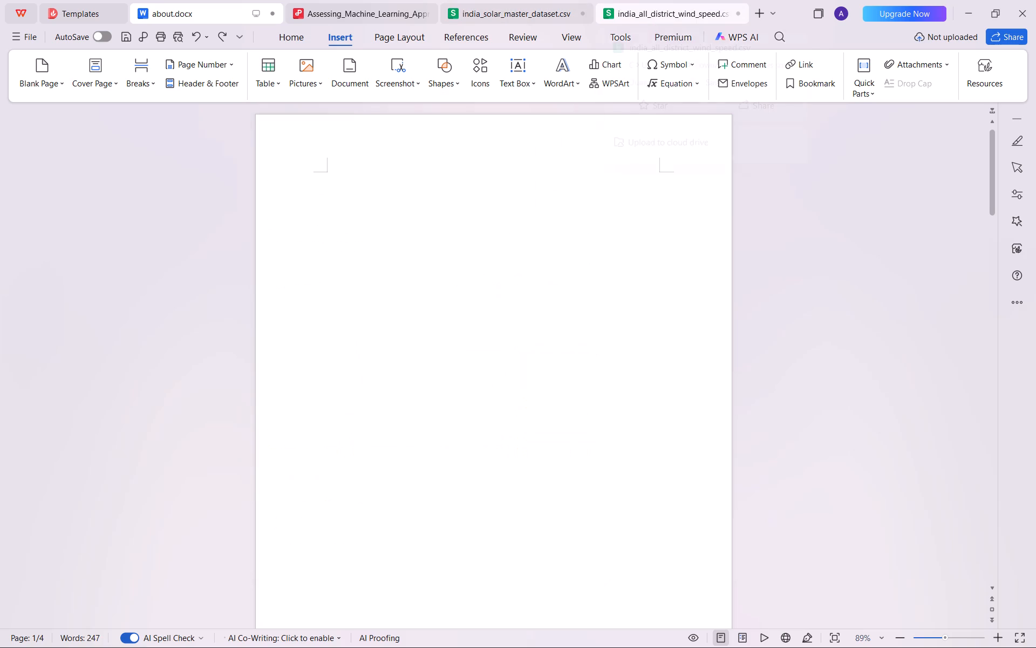
# In india_solar_master_dataset.csv, clear the copied range and widen columns P and O so the Estimated_PV_Generation_kWh_day header fits within column O.
pyautogui.click(527, 2)
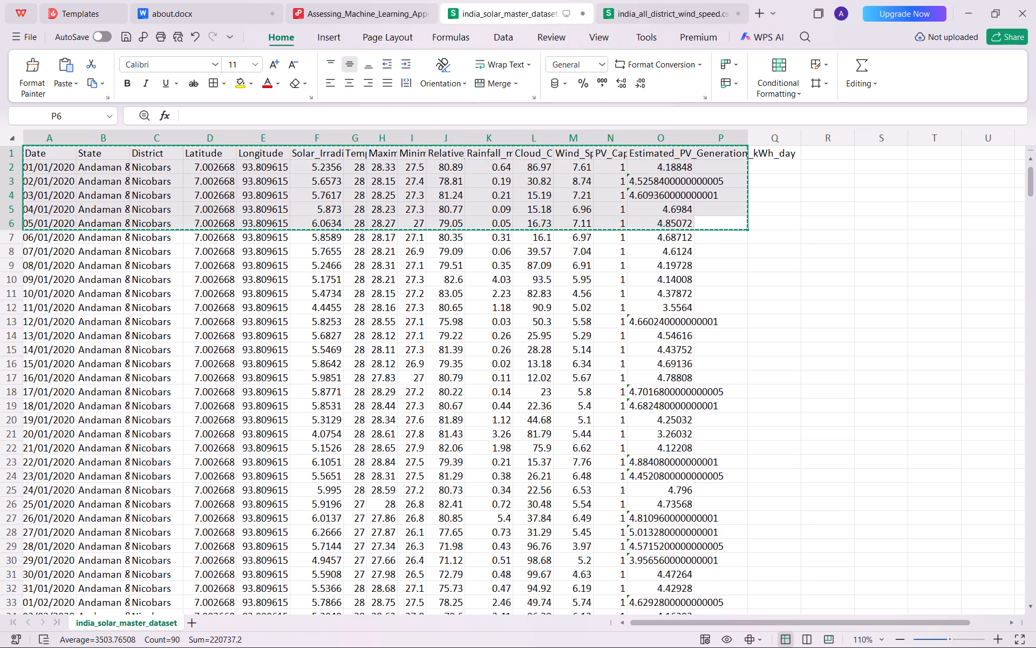
pyautogui.click(938, 323)
pyautogui.press('Escape')
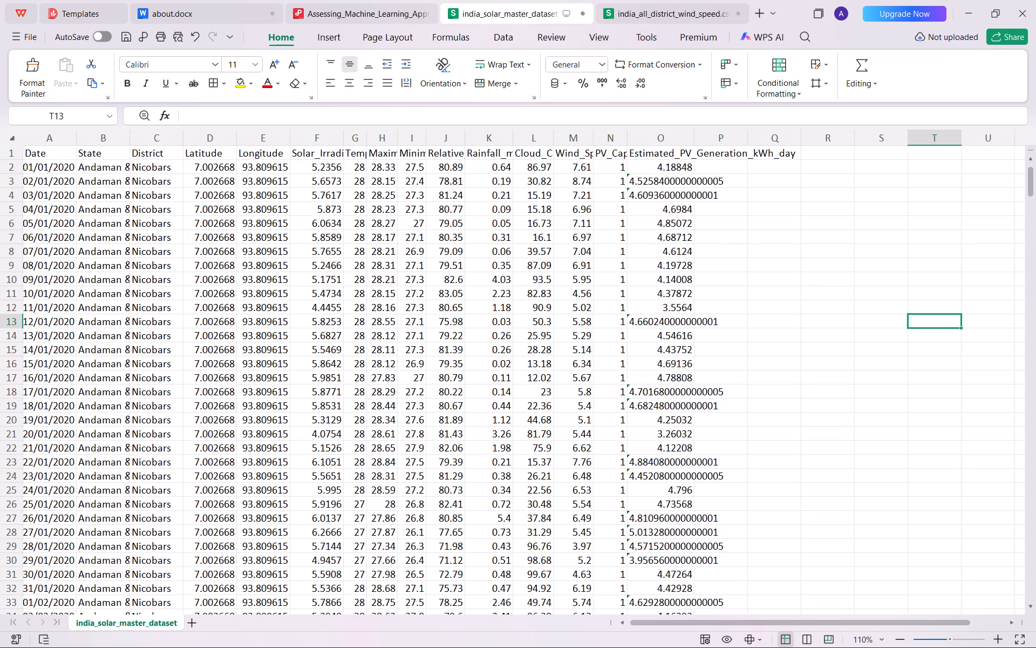
pyautogui.press('Escape')
pyautogui.click(715, 141)
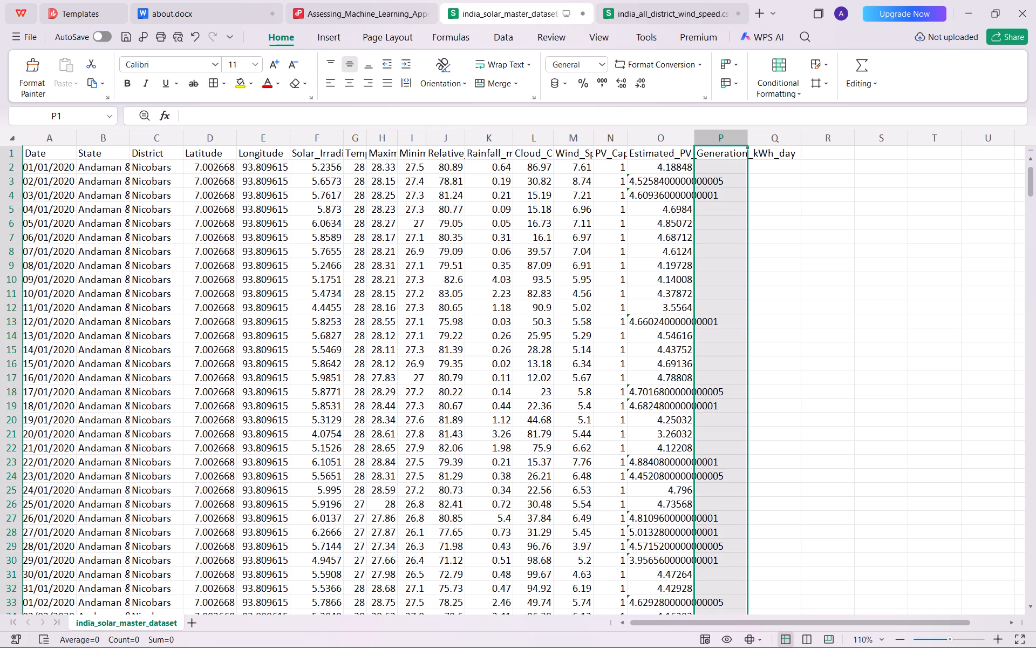
pyautogui.moveTo(748, 137); pyautogui.dragTo(806, 150)
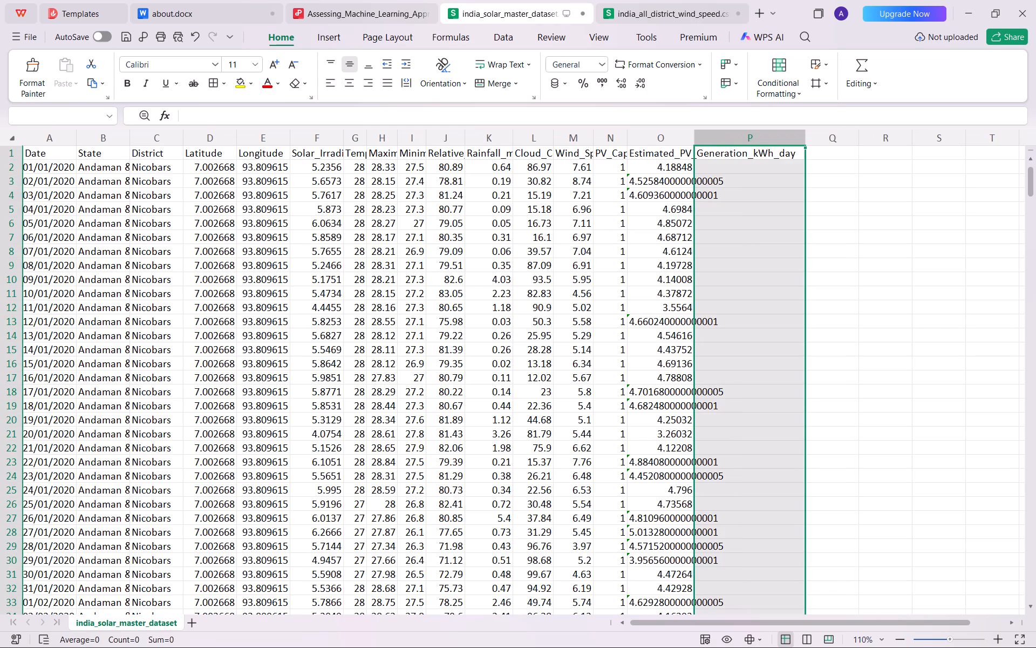
pyautogui.moveTo(803, 138); pyautogui.dragTo(850, 148)
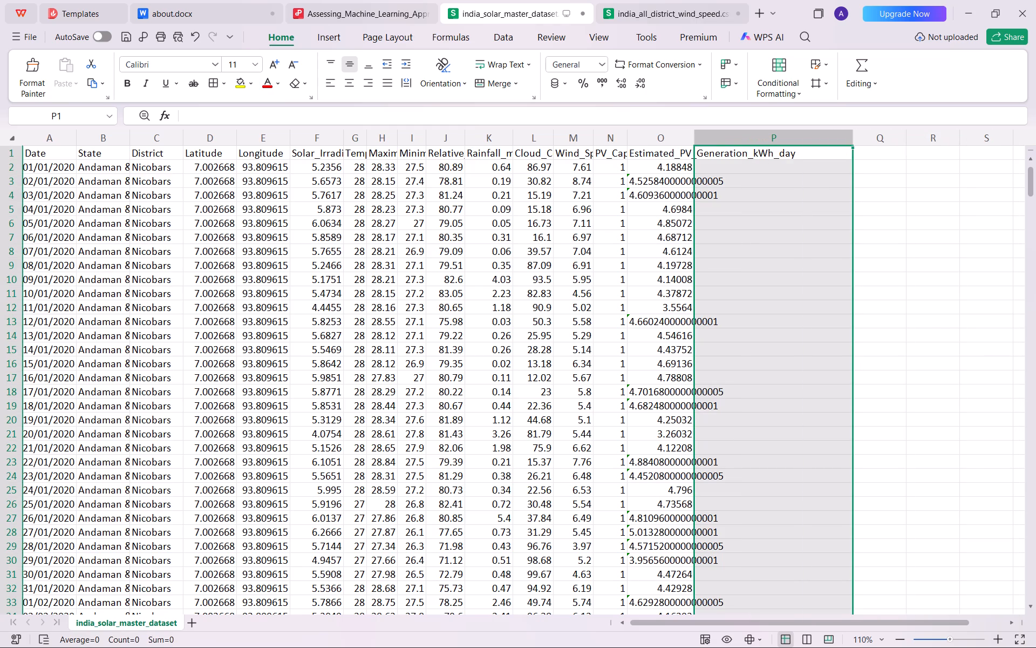
pyautogui.moveTo(696, 135); pyautogui.dragTo(726, 140)
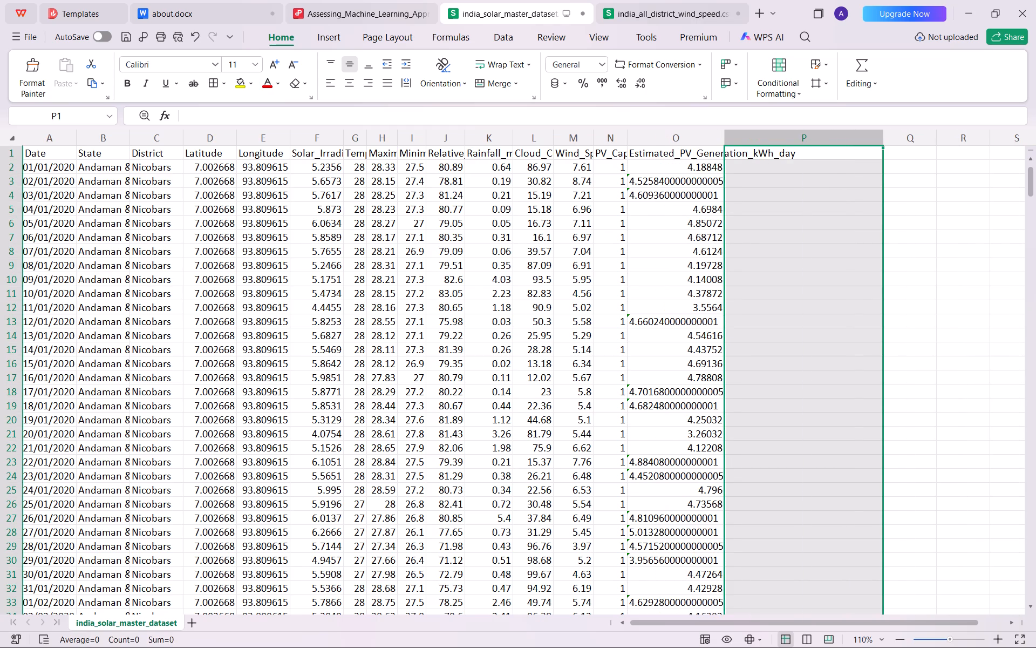
pyautogui.moveTo(726, 136); pyautogui.dragTo(728, 136)
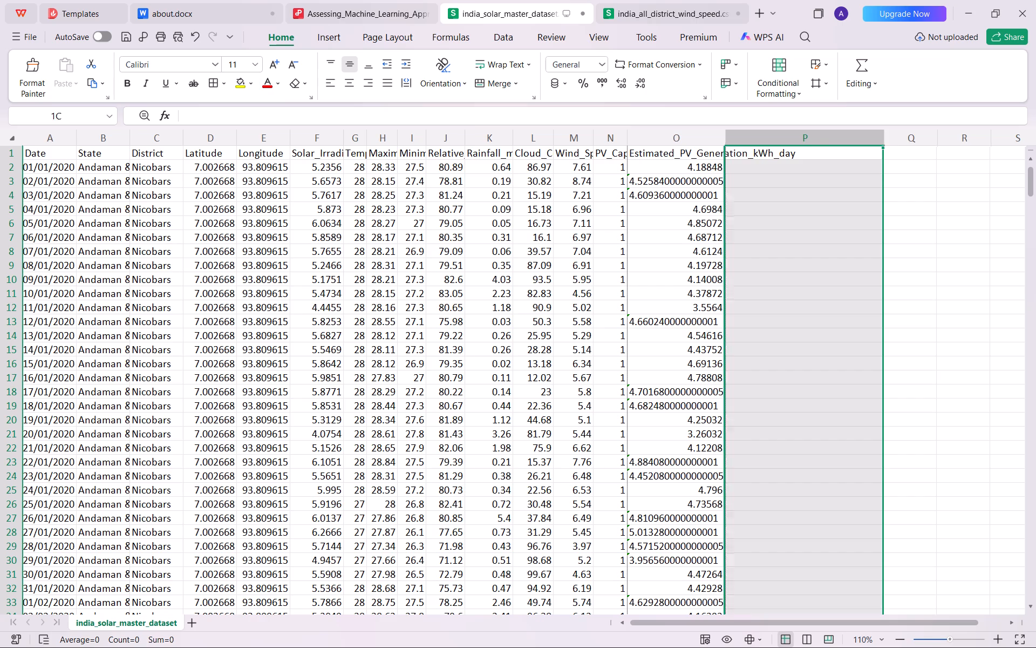
pyautogui.moveTo(728, 136); pyautogui.dragTo(815, 137)
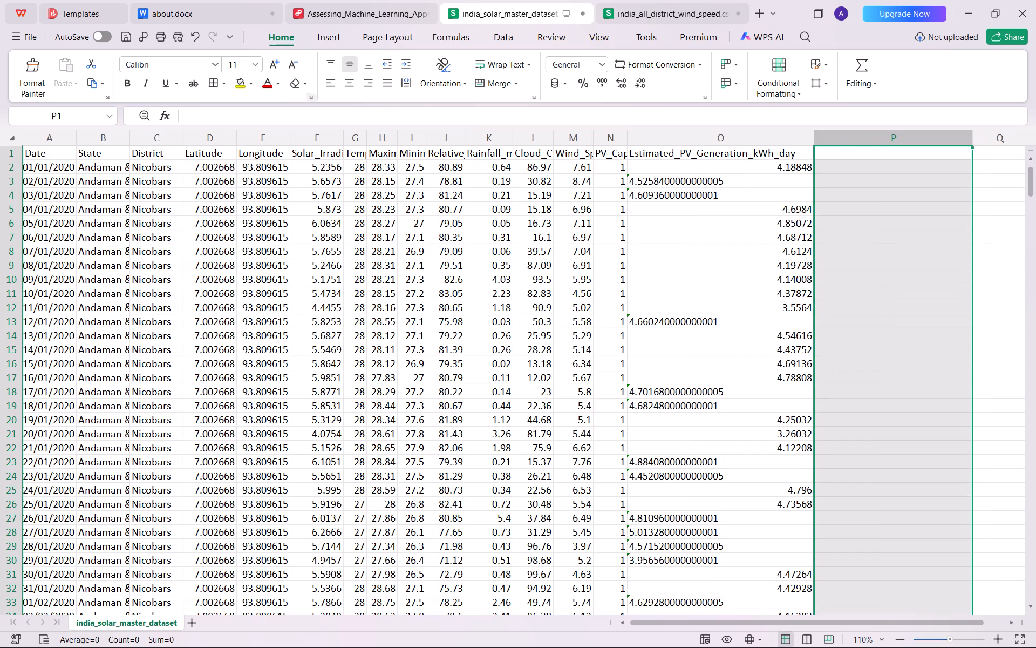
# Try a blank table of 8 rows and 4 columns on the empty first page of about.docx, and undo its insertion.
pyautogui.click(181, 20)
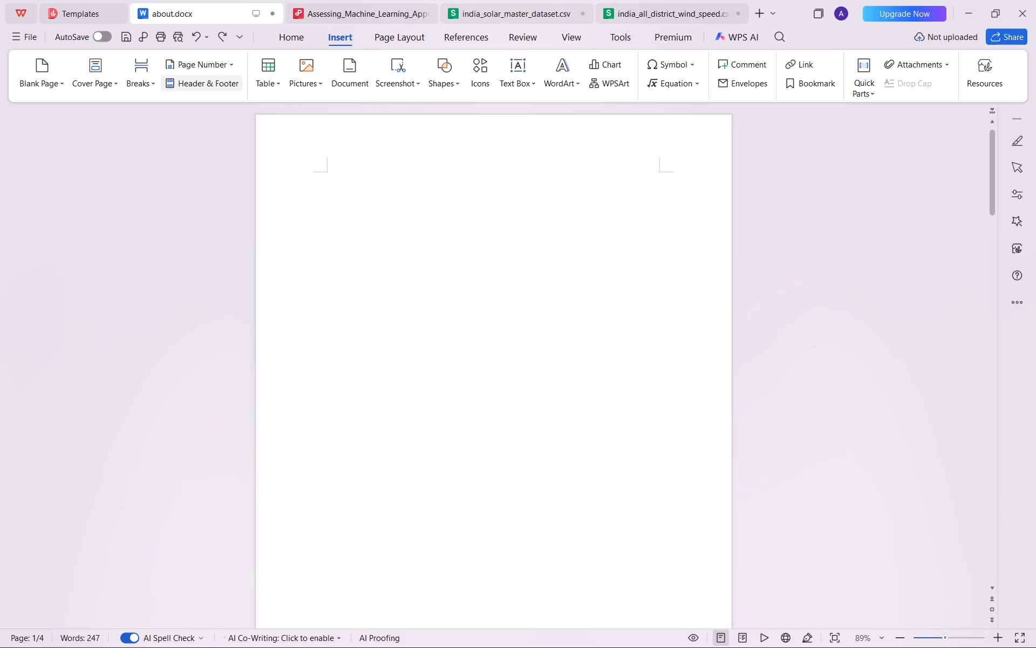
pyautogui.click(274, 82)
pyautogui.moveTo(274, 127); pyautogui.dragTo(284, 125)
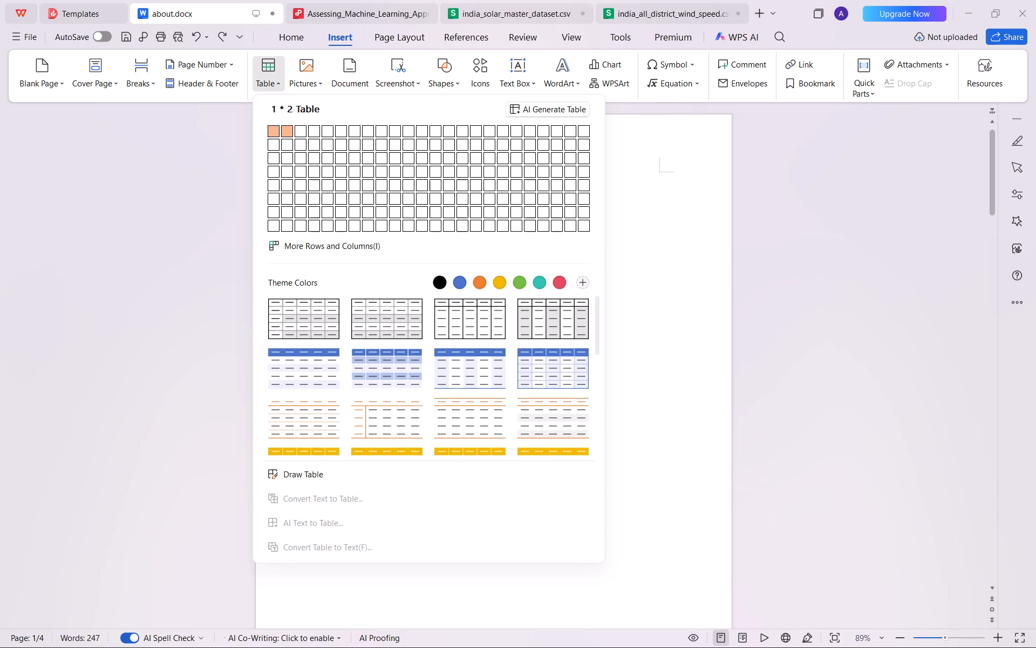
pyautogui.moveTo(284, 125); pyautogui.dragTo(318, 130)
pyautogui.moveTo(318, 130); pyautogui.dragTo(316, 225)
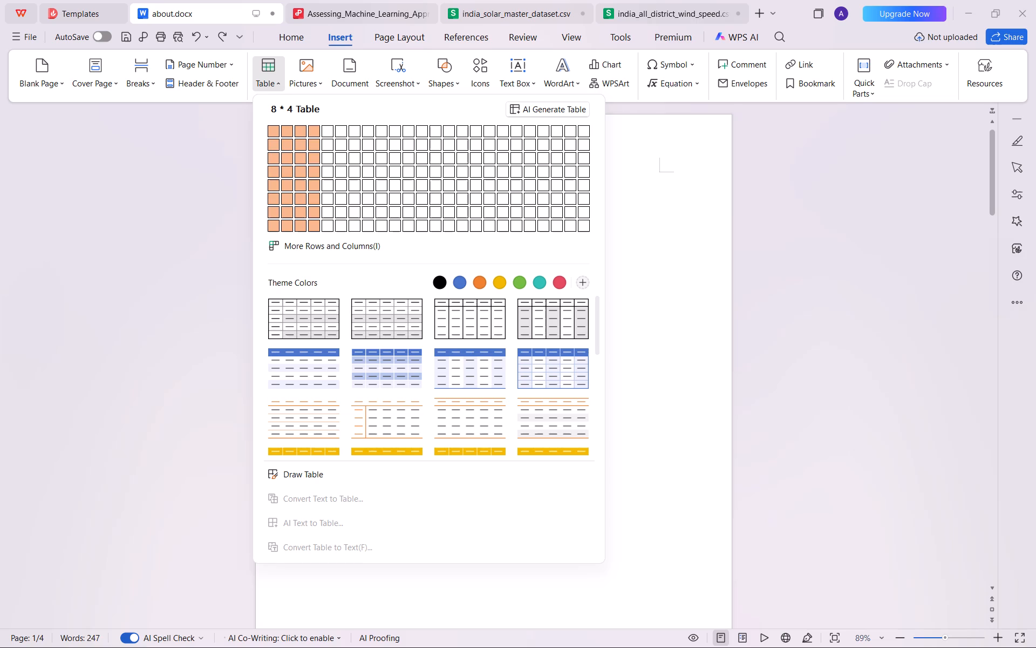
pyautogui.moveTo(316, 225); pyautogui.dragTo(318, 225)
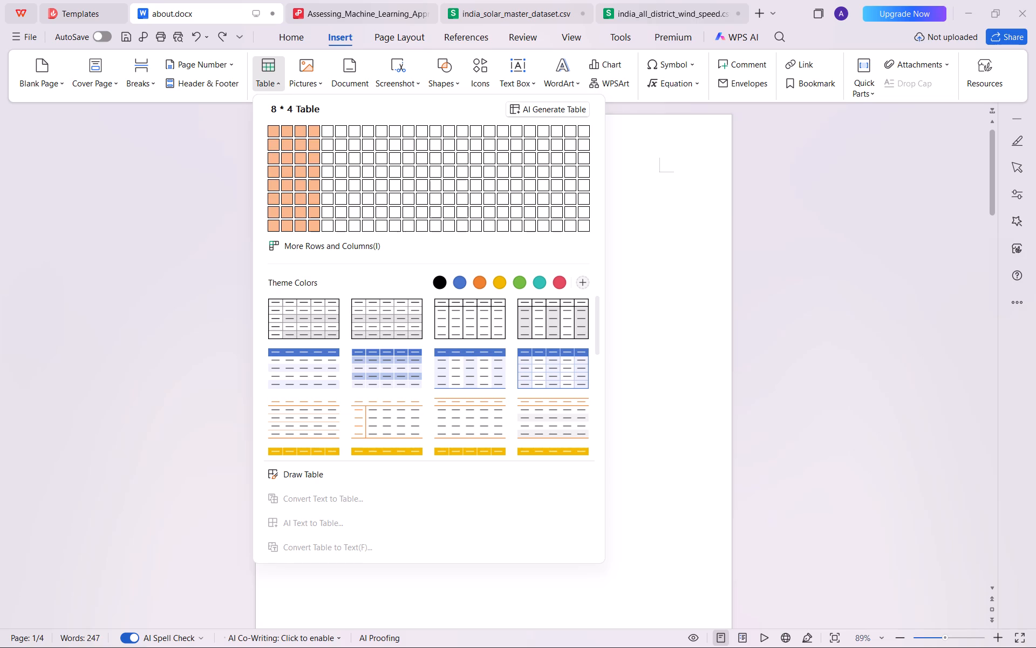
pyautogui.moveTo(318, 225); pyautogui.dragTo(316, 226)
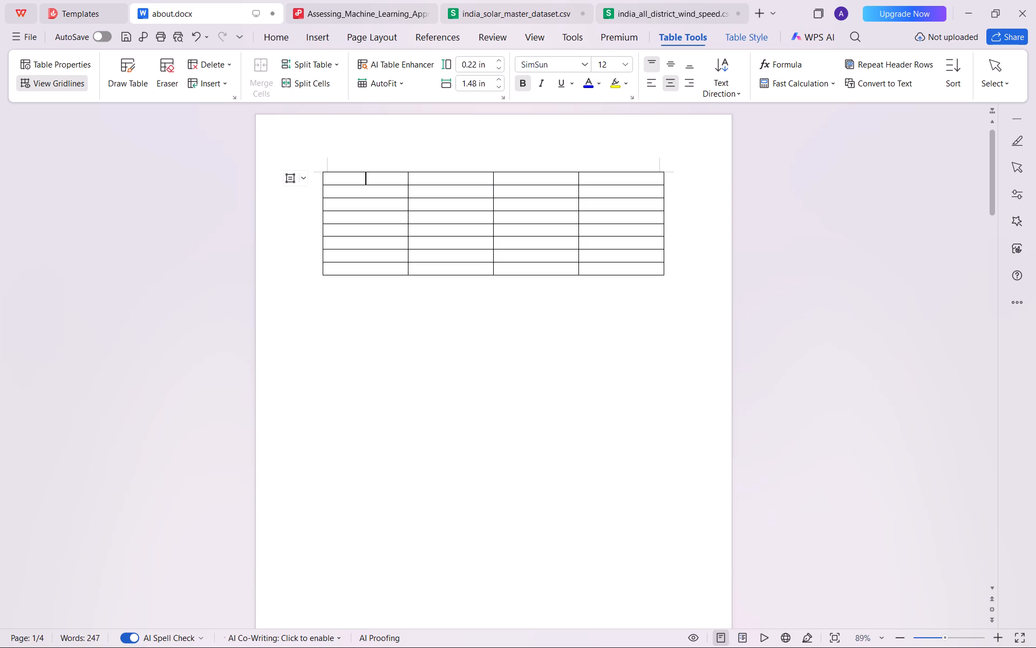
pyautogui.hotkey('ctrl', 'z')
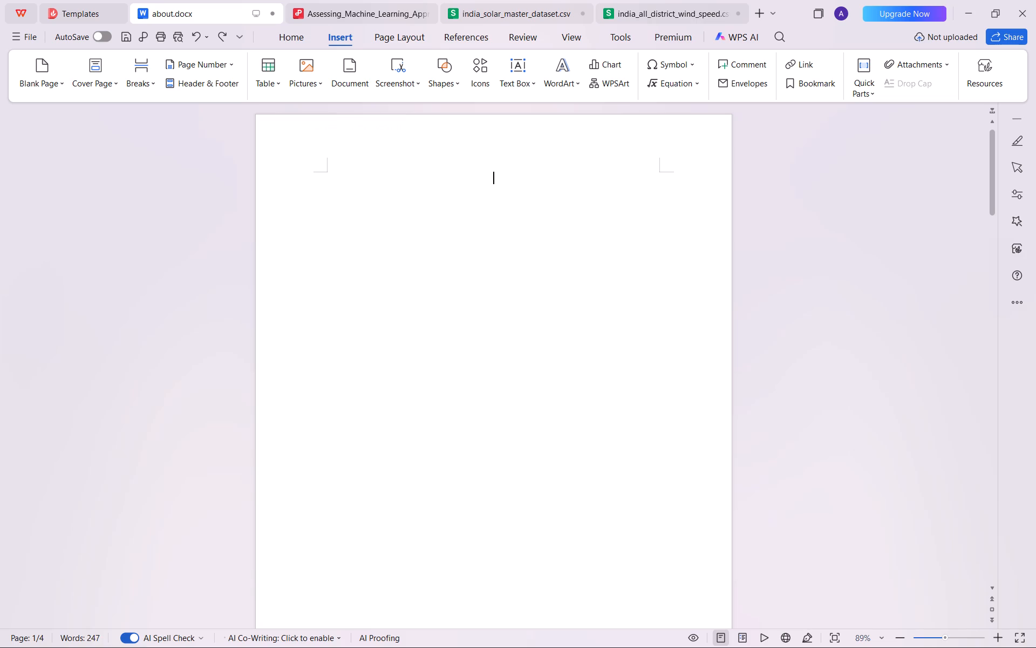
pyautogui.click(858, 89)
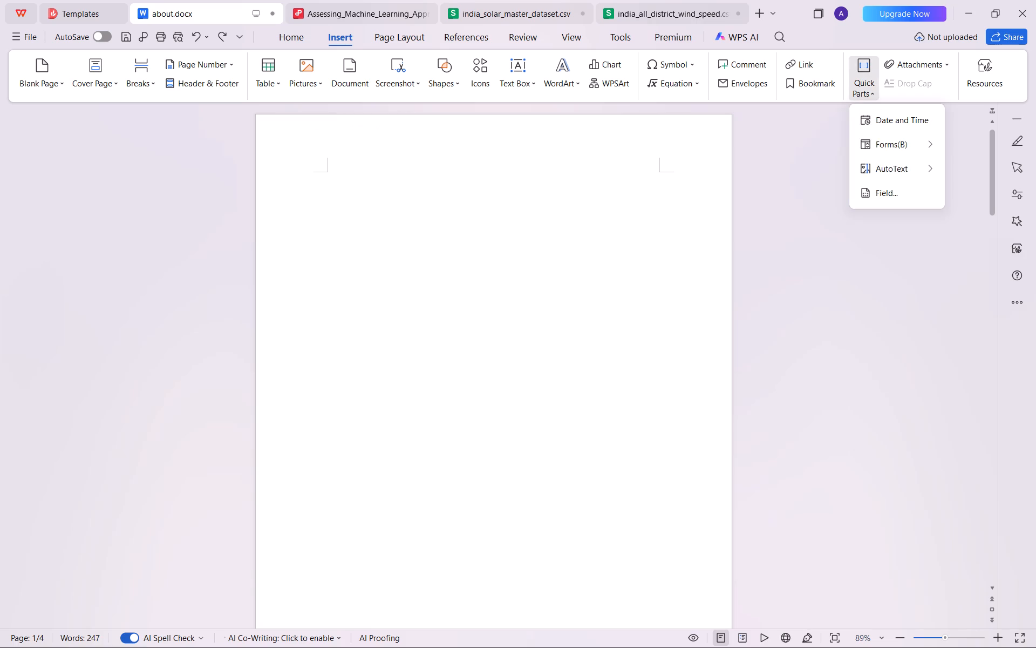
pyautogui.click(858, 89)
# Examine the sample table with Date to PV Power columns on page 2, and return to the blank first page.
pyautogui.scroll(-14, 492, 271)
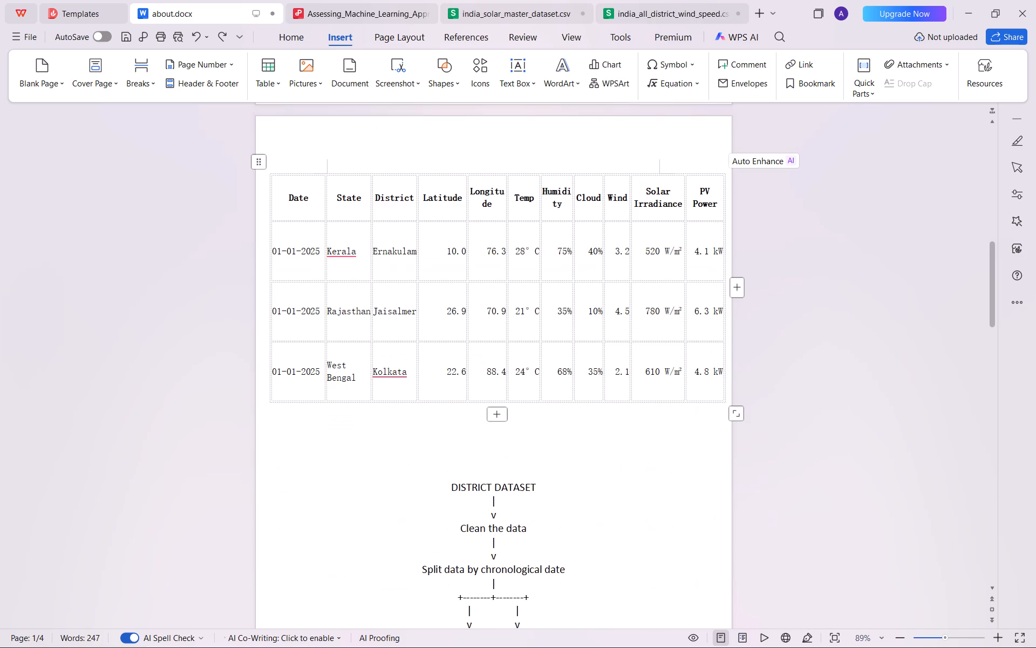
pyautogui.click(371, 176)
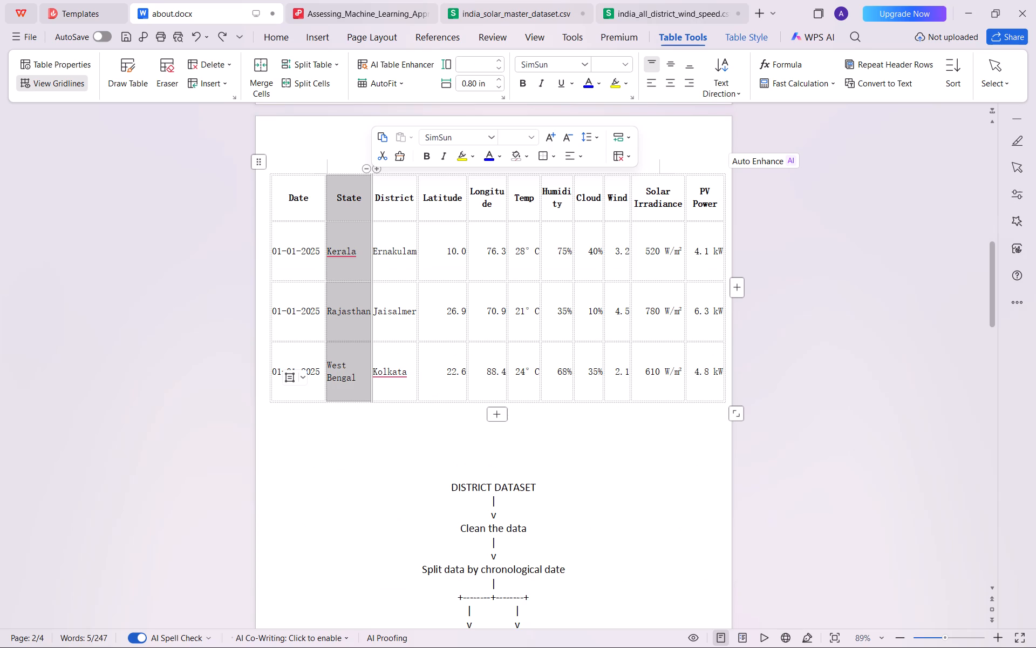
pyautogui.click(328, 147)
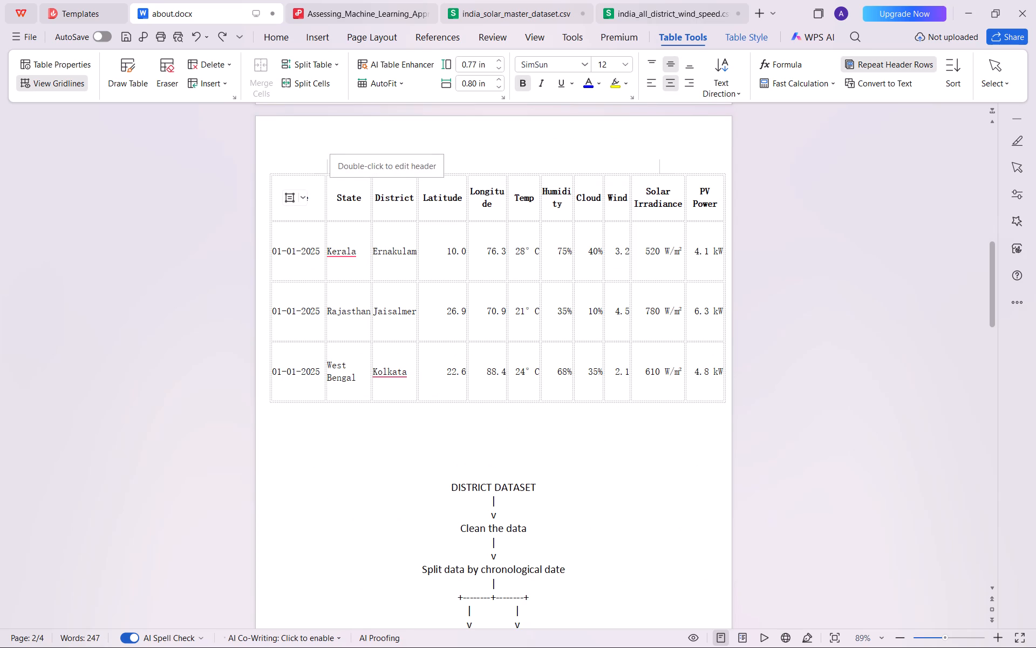
pyautogui.scroll(3, 404, 193)
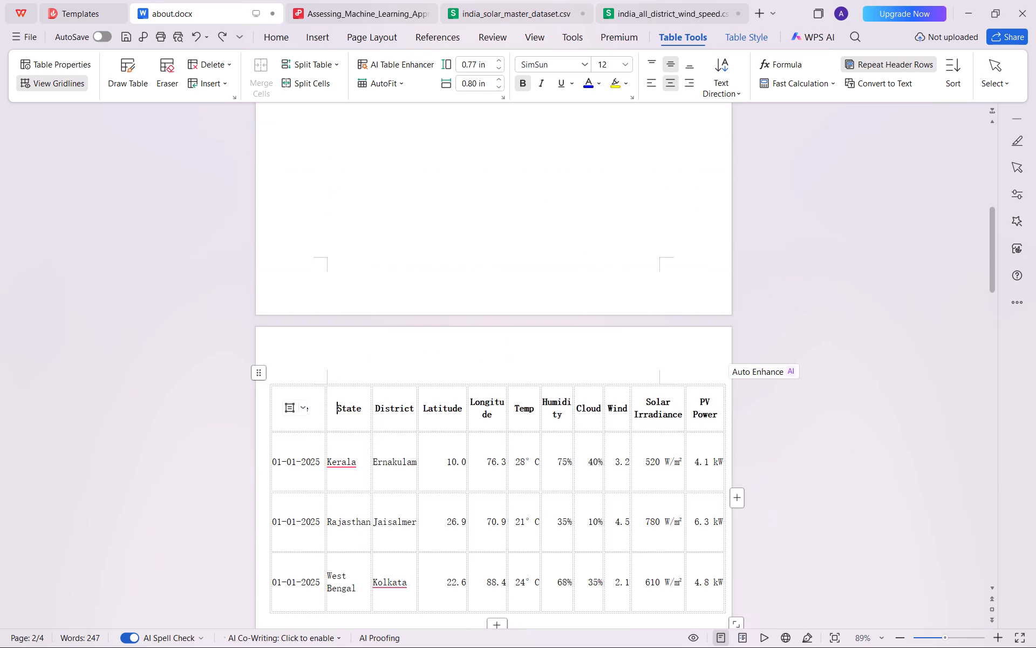
pyautogui.scroll(5, 406, 196)
pyautogui.click(404, 187)
pyautogui.scroll(6, 404, 188)
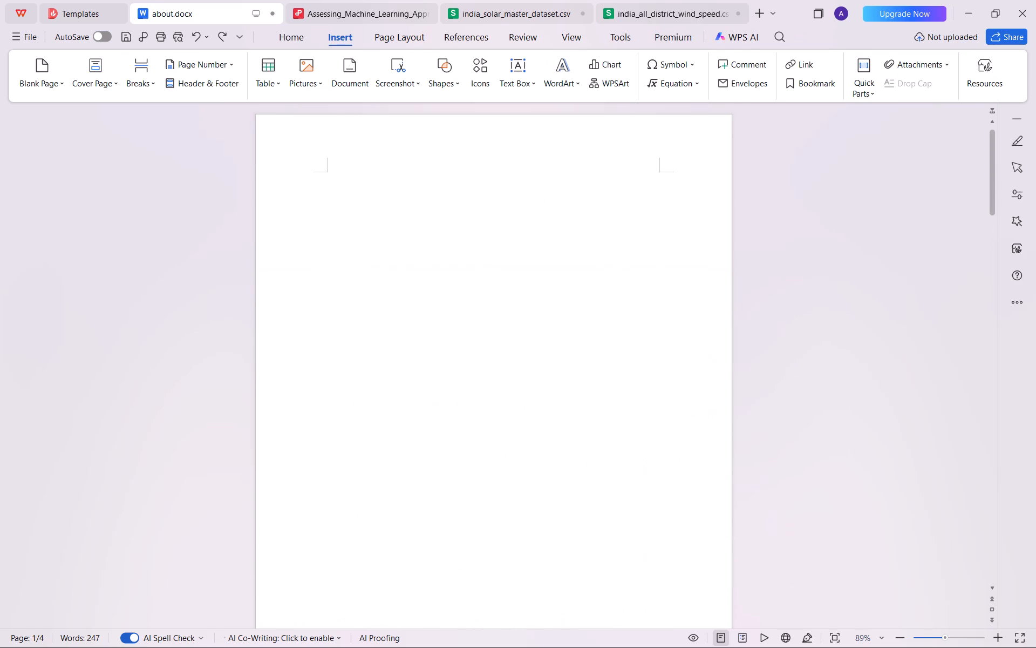
# Search the feature finder for "ta" and look through the table-related commands.
pyautogui.click(622, 33)
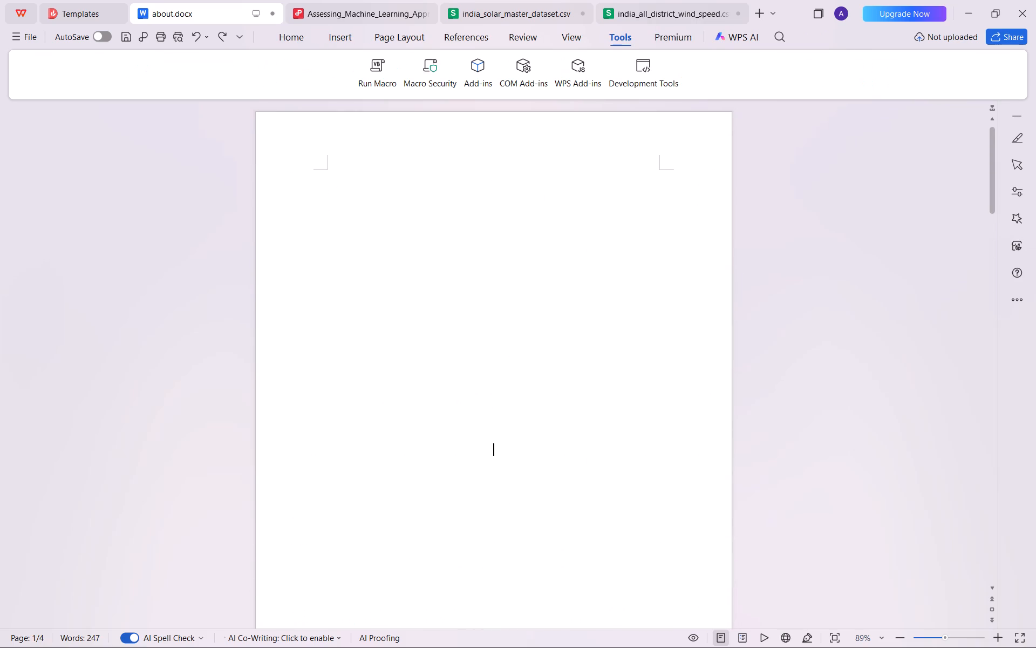
pyautogui.click(364, 166)
pyautogui.click(780, 36)
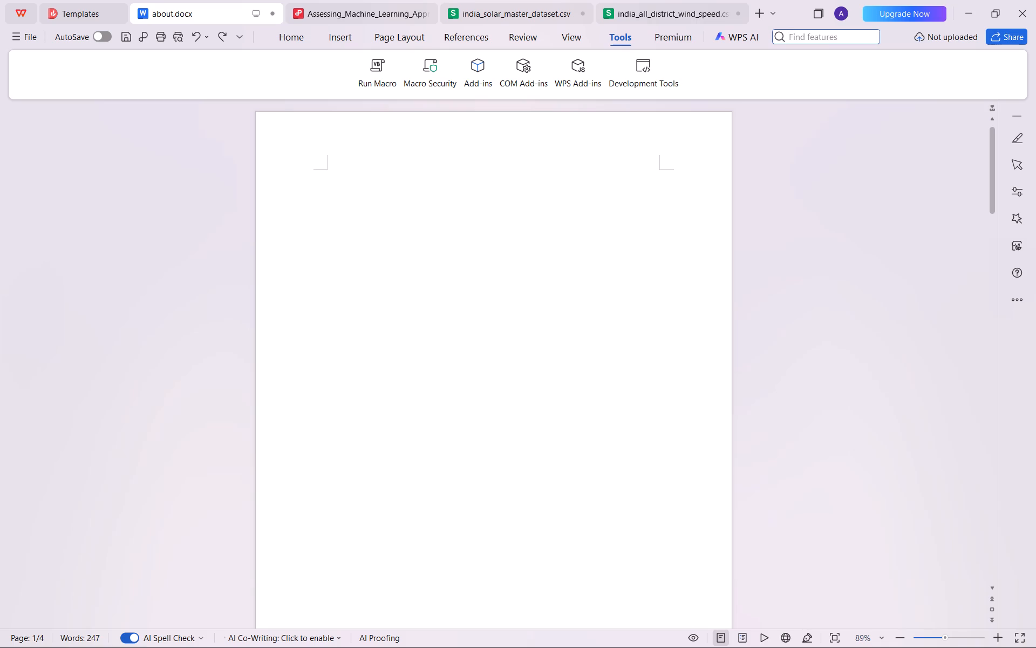
pyautogui.write('ta')
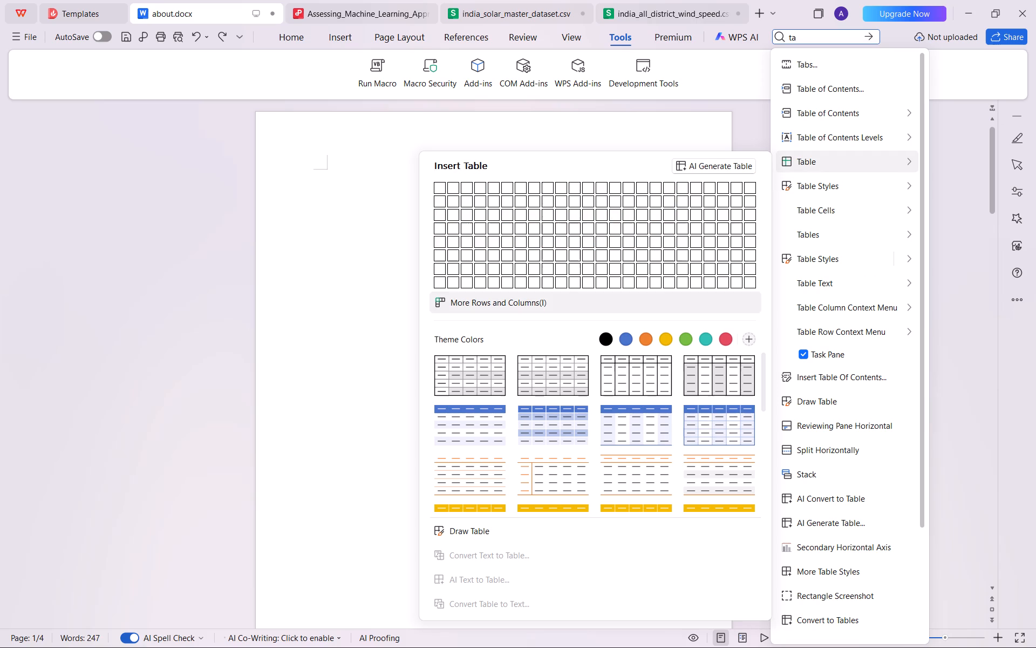
pyautogui.scroll(-4, 664, 306)
pyautogui.scroll(-1, 675, 441)
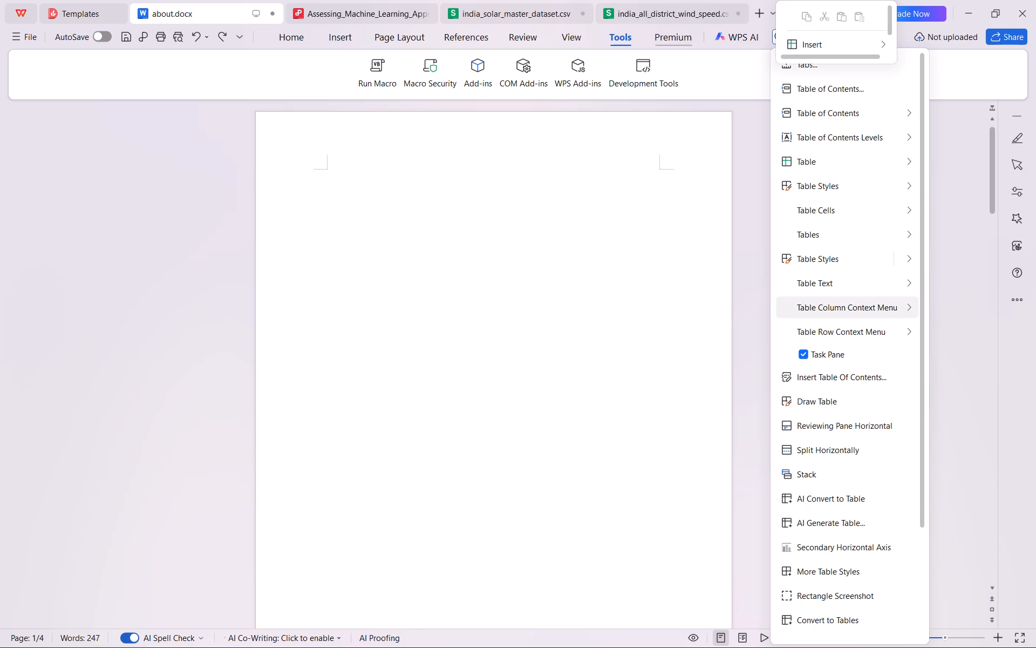
pyautogui.click(753, 180)
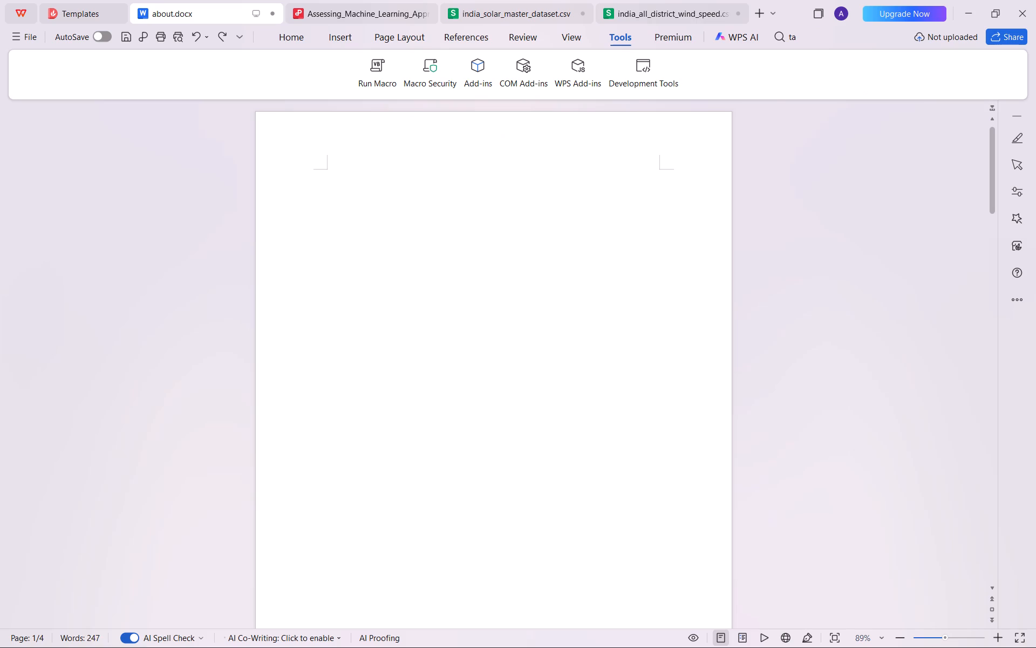
# Browse the gallery of preset table styles for inserting a table on the first page.
pyautogui.click(339, 31)
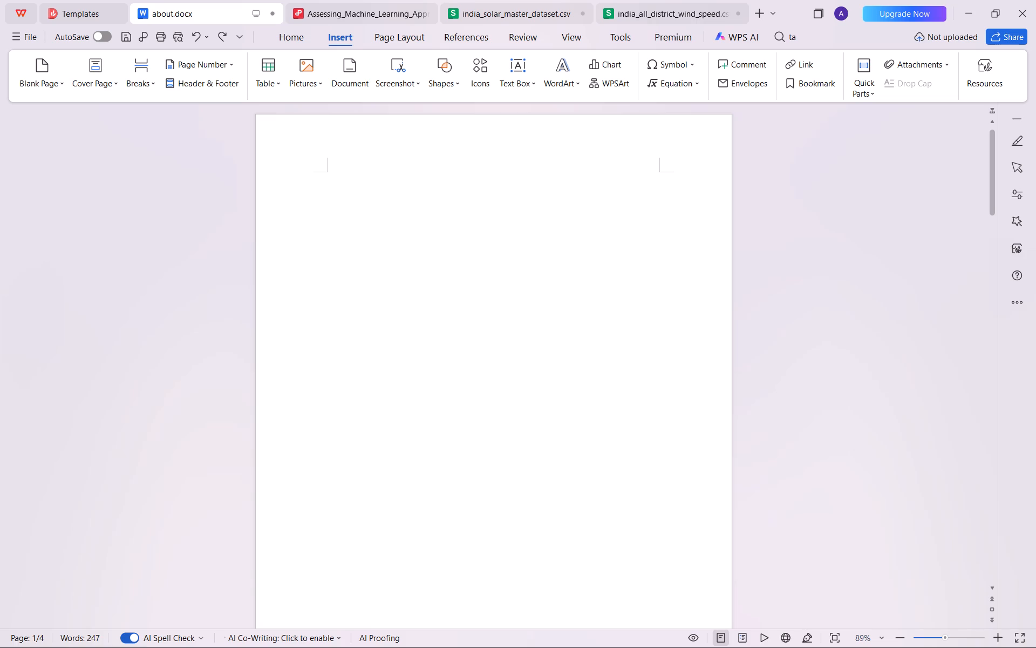
pyautogui.click(278, 89)
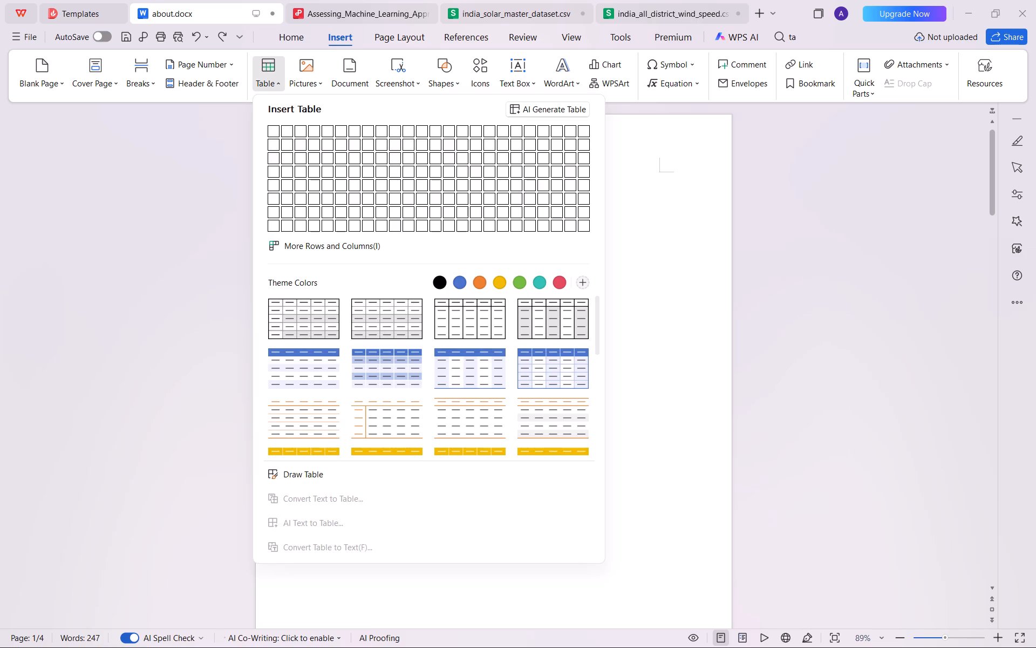
pyautogui.scroll(-2, 472, 329)
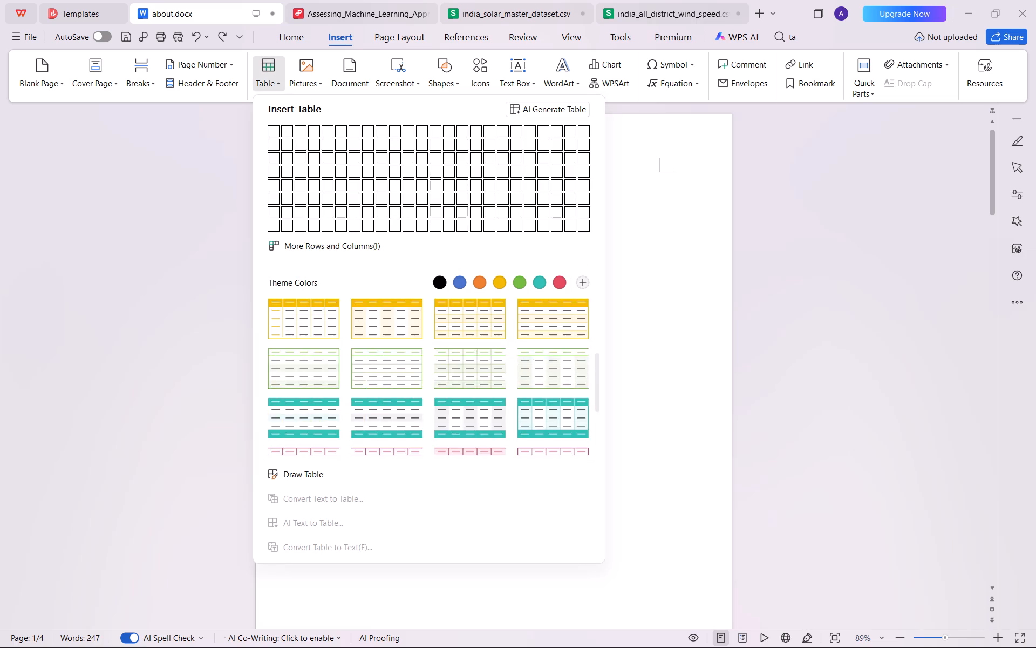
pyautogui.scroll(-11, 472, 329)
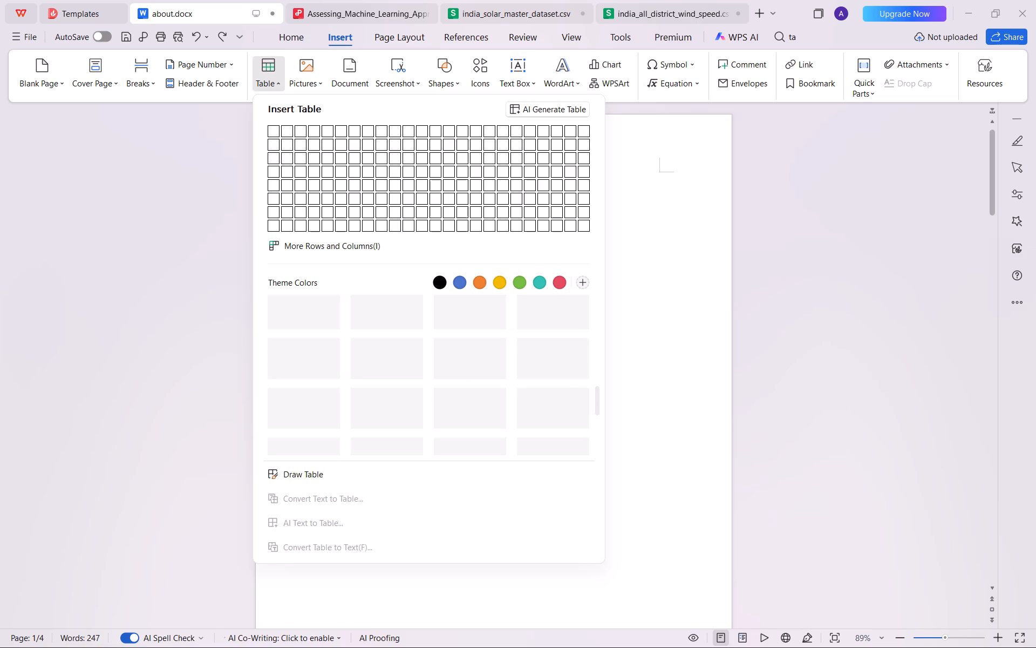
pyautogui.scroll(-1, 426, 338)
pyautogui.scroll(-9, 460, 368)
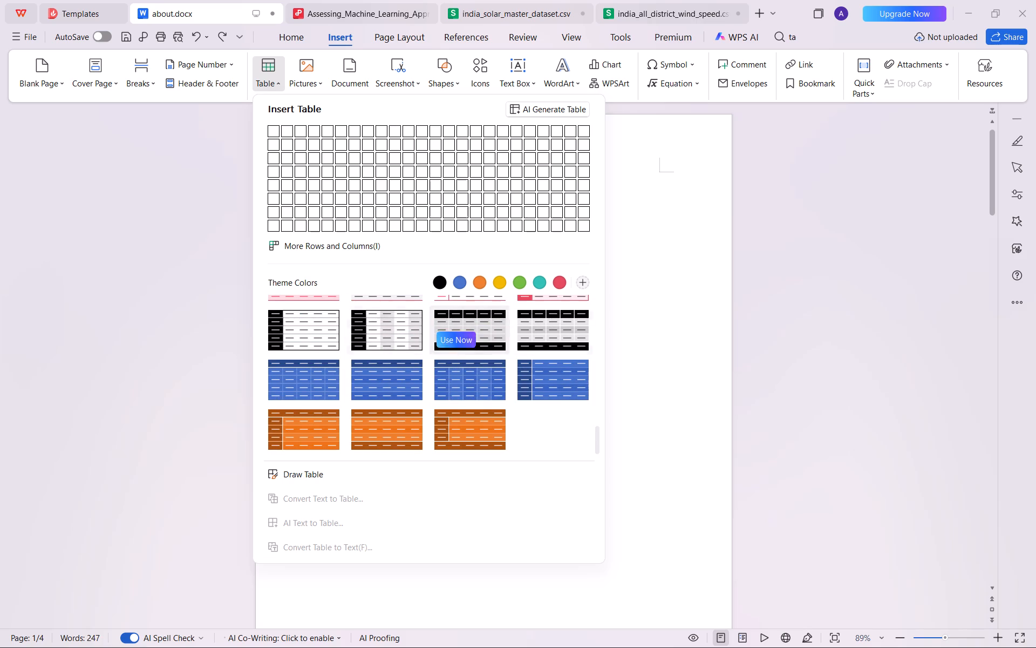
pyautogui.scroll(14, 512, 322)
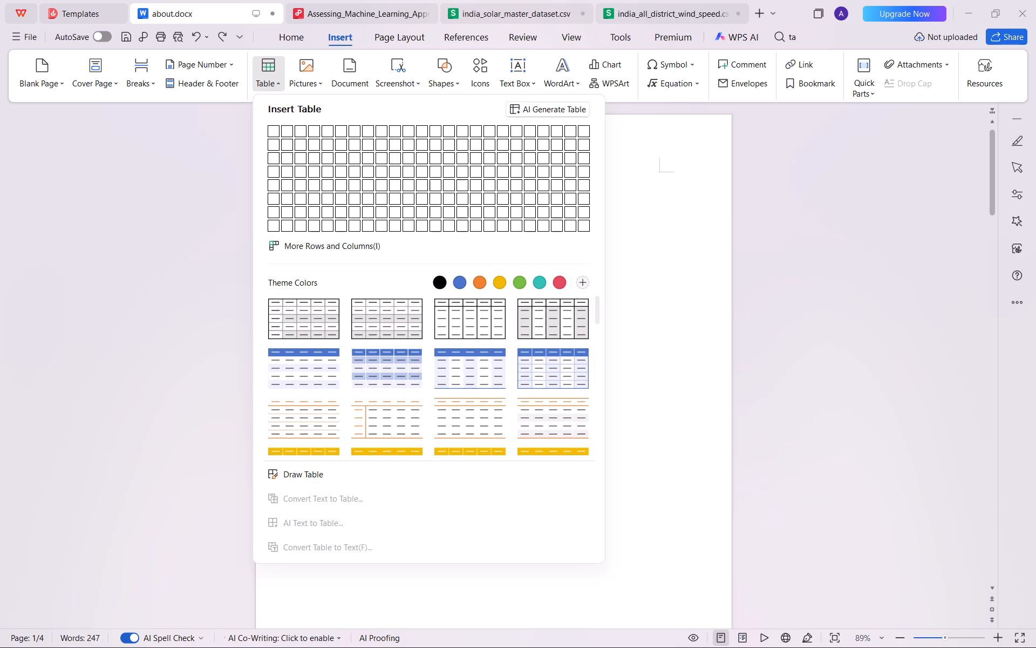
pyautogui.scroll(7, 519, 321)
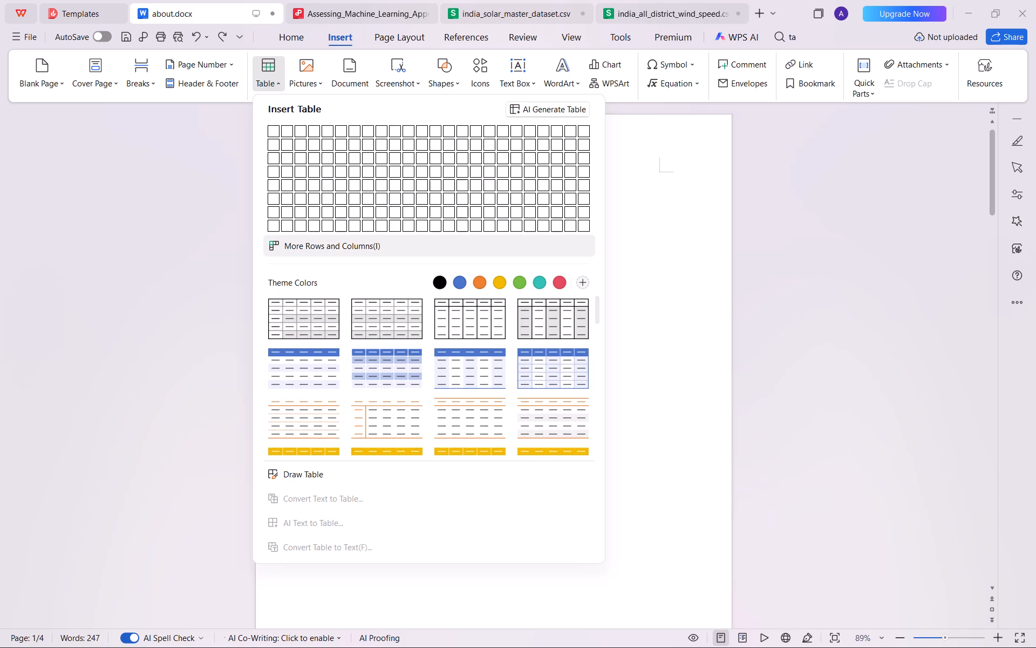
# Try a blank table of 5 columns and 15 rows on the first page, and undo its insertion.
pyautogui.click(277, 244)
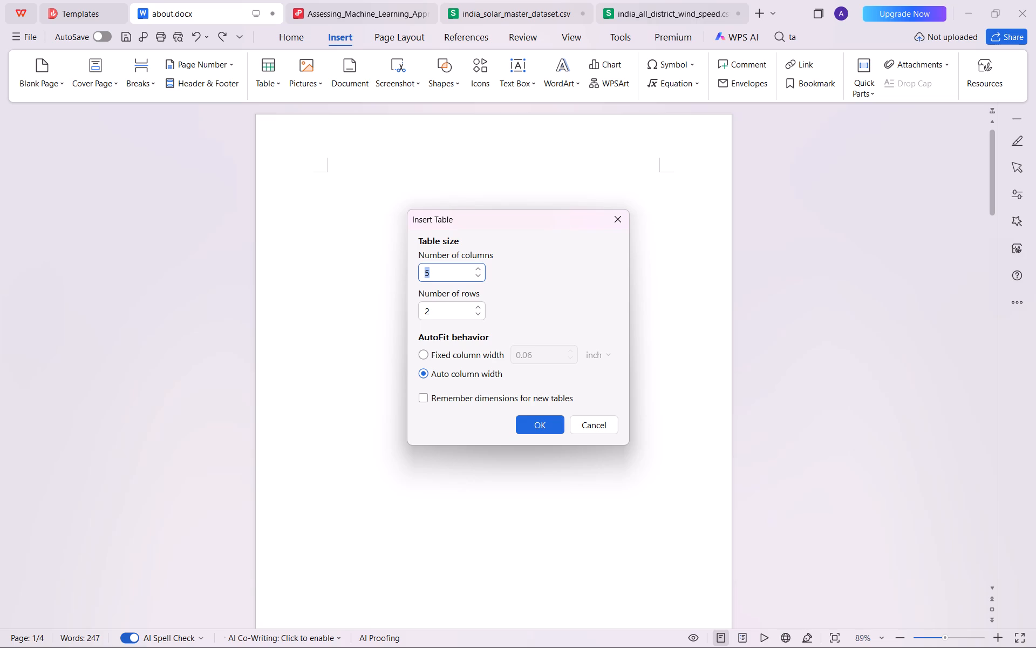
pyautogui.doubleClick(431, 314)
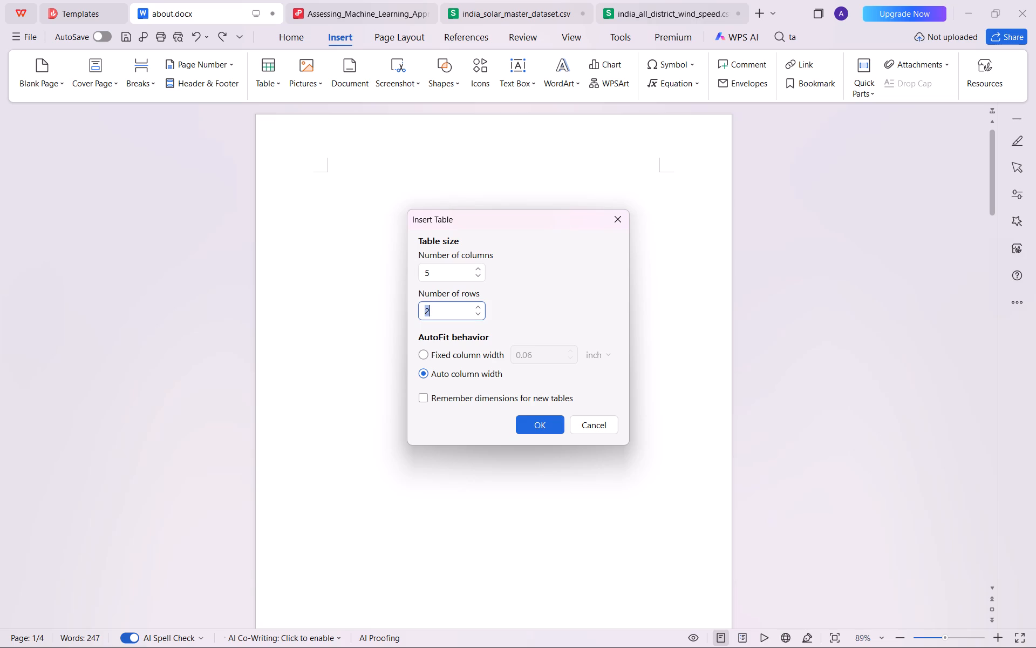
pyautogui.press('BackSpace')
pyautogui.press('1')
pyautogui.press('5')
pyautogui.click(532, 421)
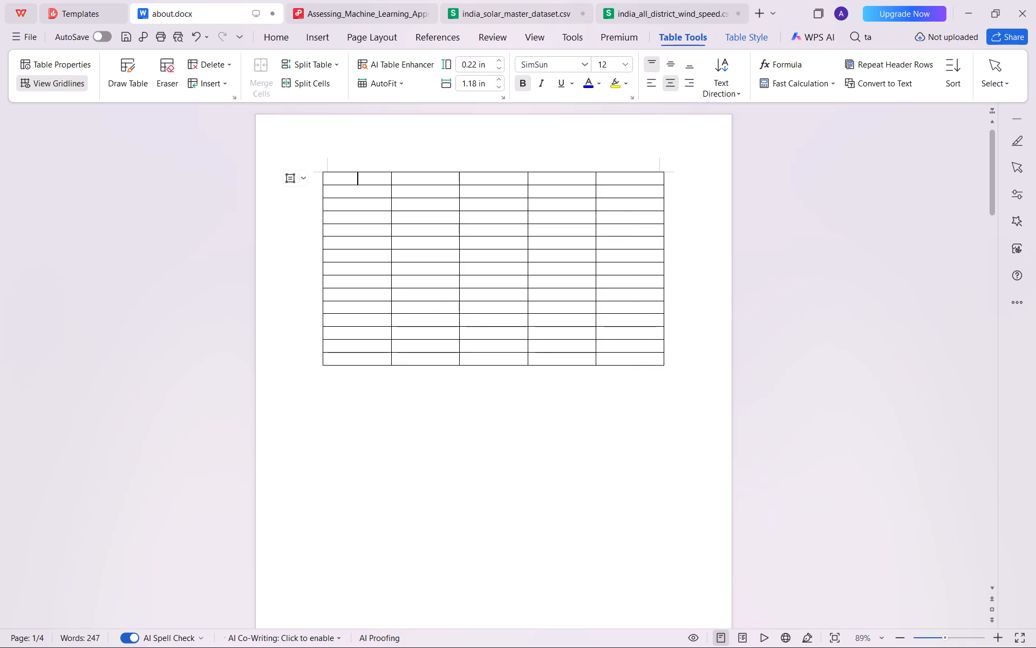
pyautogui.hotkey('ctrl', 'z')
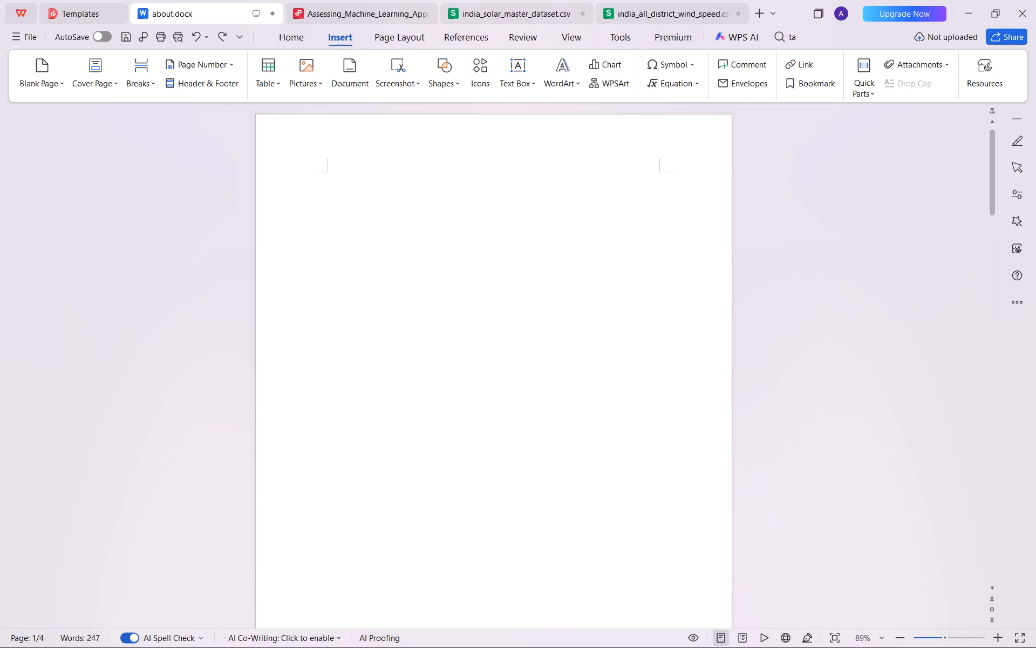
# Insert a blank table of 15 columns and 5 rows with automatic column width on the first page.
pyautogui.click(271, 81)
pyautogui.click(284, 254)
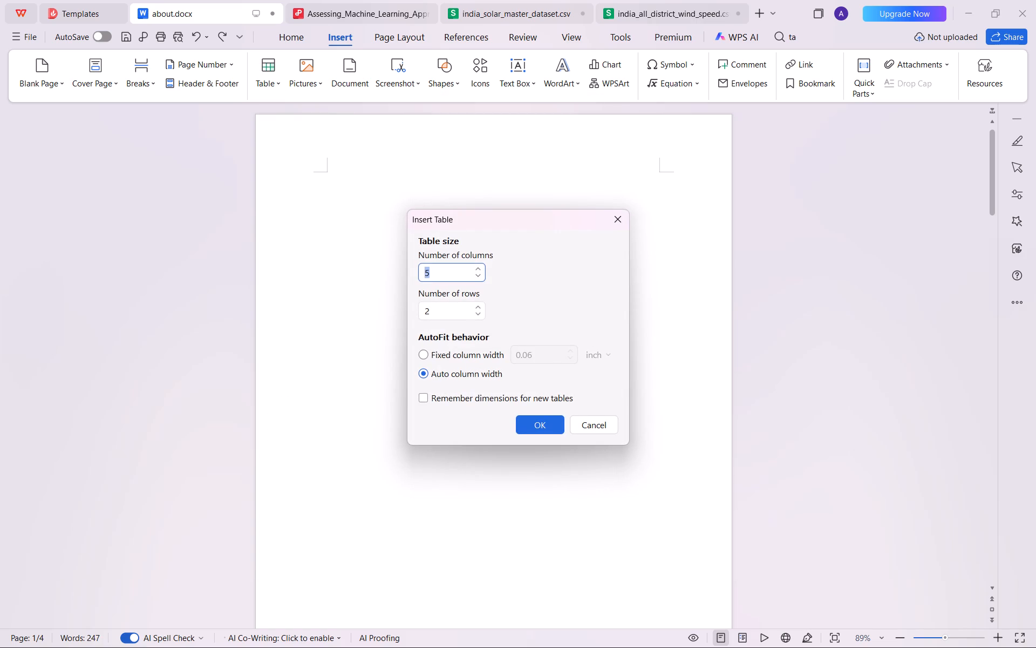
pyautogui.click(441, 276)
pyautogui.press('Left')
pyautogui.press('1')
pyautogui.click(440, 314)
pyautogui.press('BackSpace')
pyautogui.press('5')
pyautogui.press('Return')
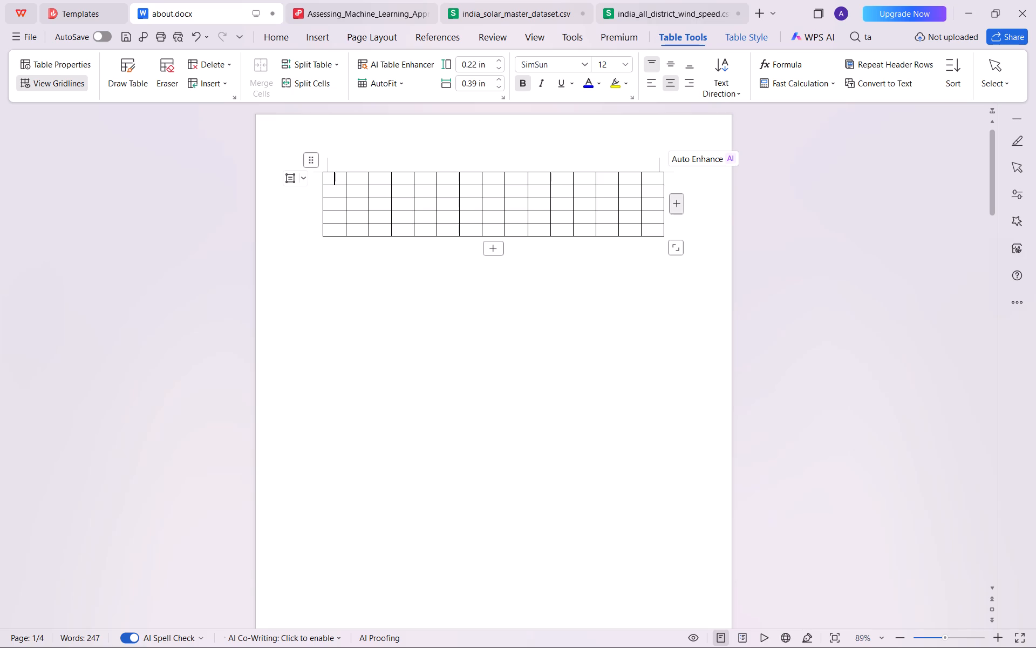
# Enlarge the 15-column table to rows about 0.77 in high and columns about 0.45 in wide, and shift it into the page's left margin.
pyautogui.moveTo(674, 249); pyautogui.dragTo(721, 409)
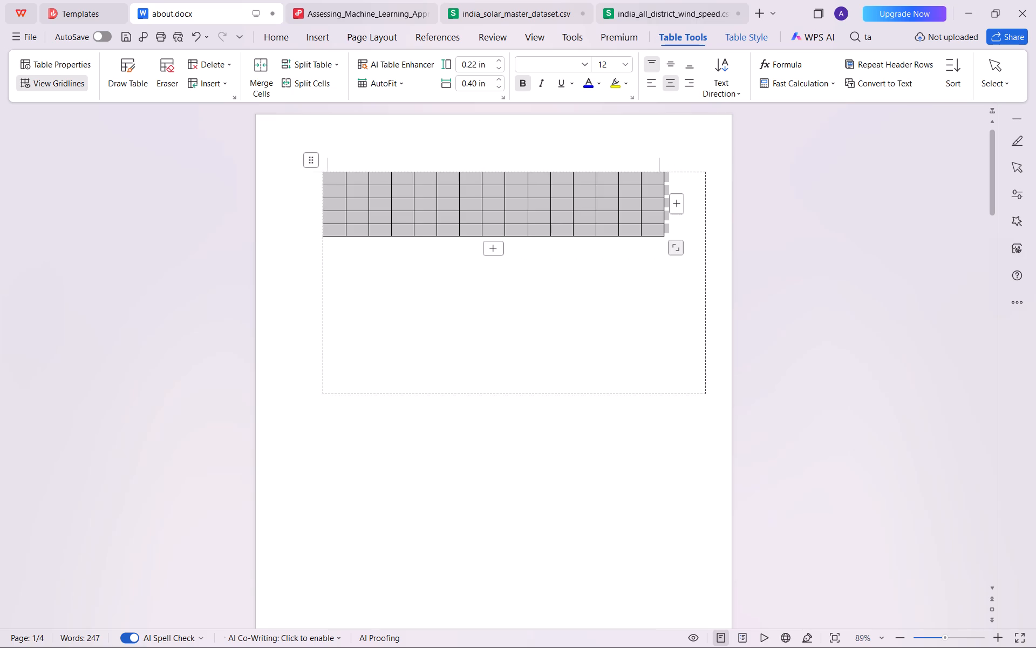
pyautogui.moveTo(721, 409); pyautogui.dragTo(721, 410)
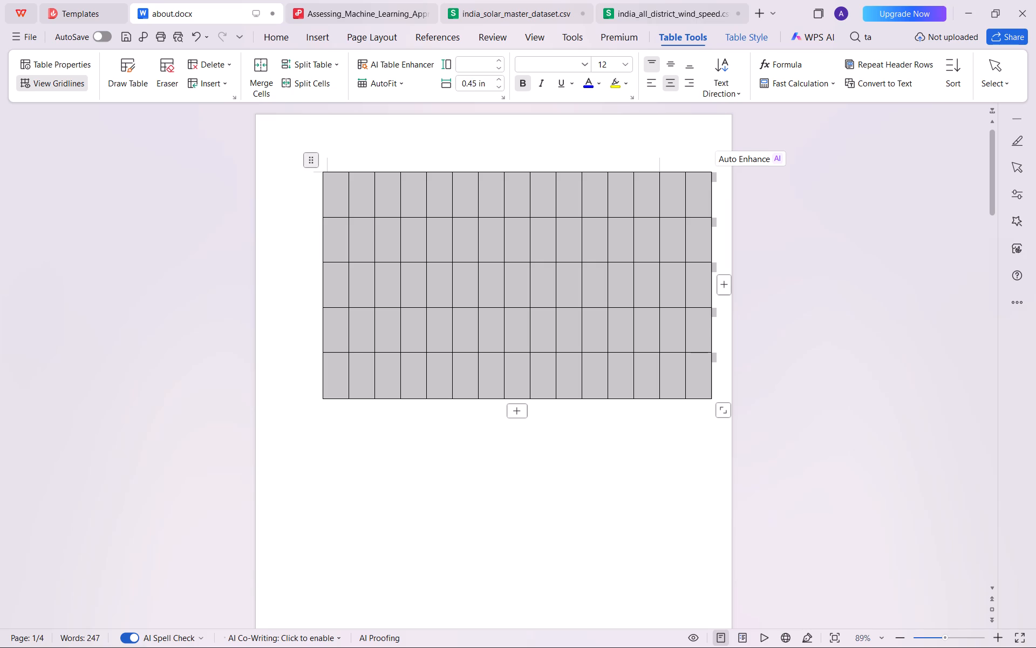
pyautogui.moveTo(312, 157); pyautogui.dragTo(285, 151)
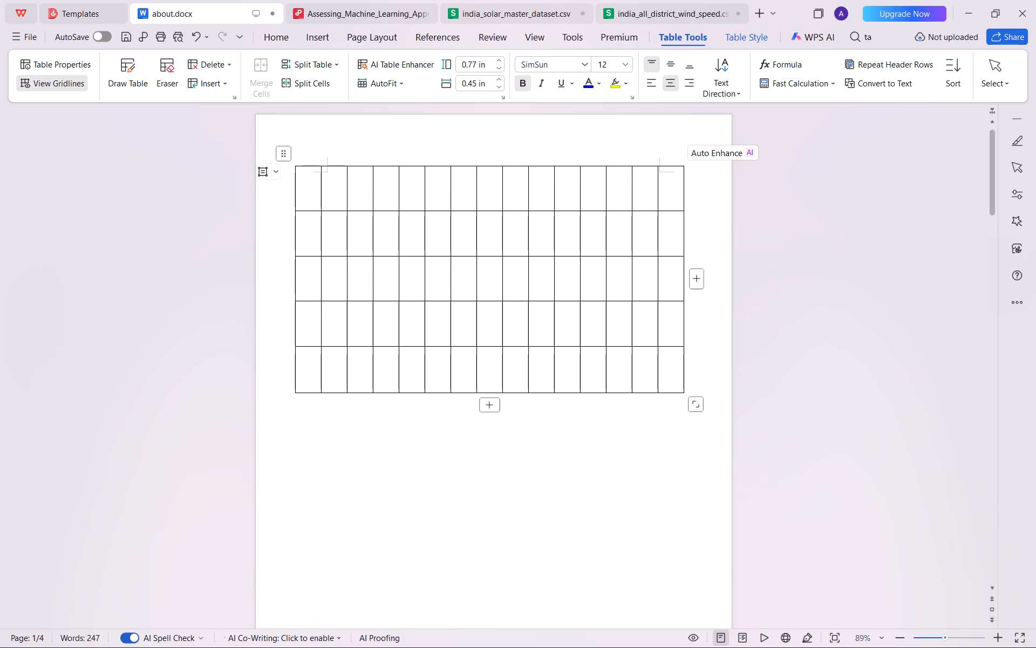
# Select the whole 15-column table and try right-aligning it.
pyautogui.rightClick(285, 160)
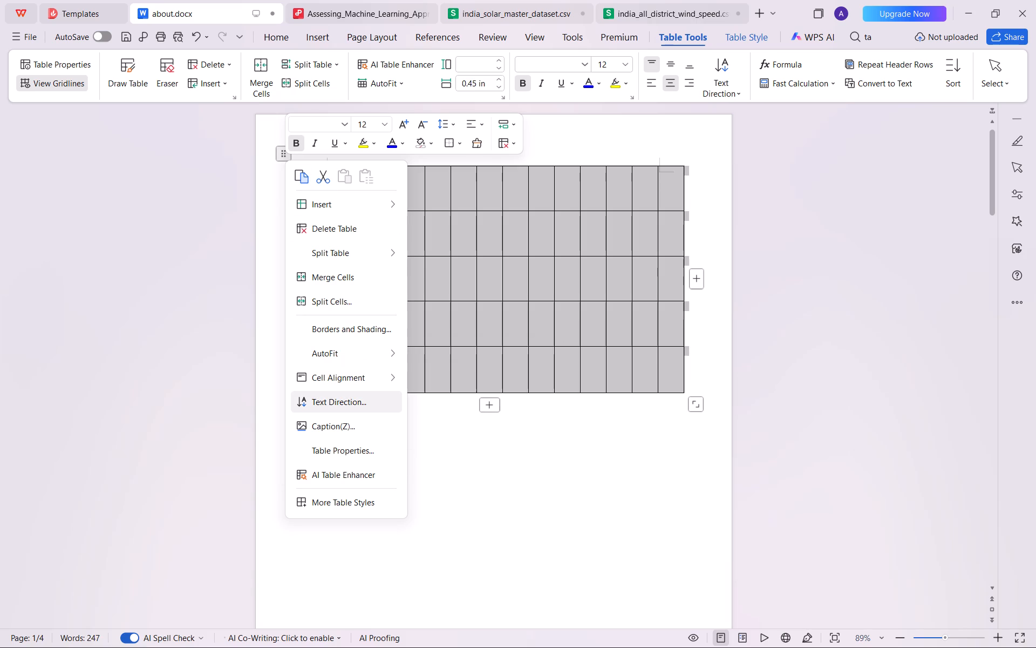
pyautogui.click(499, 454)
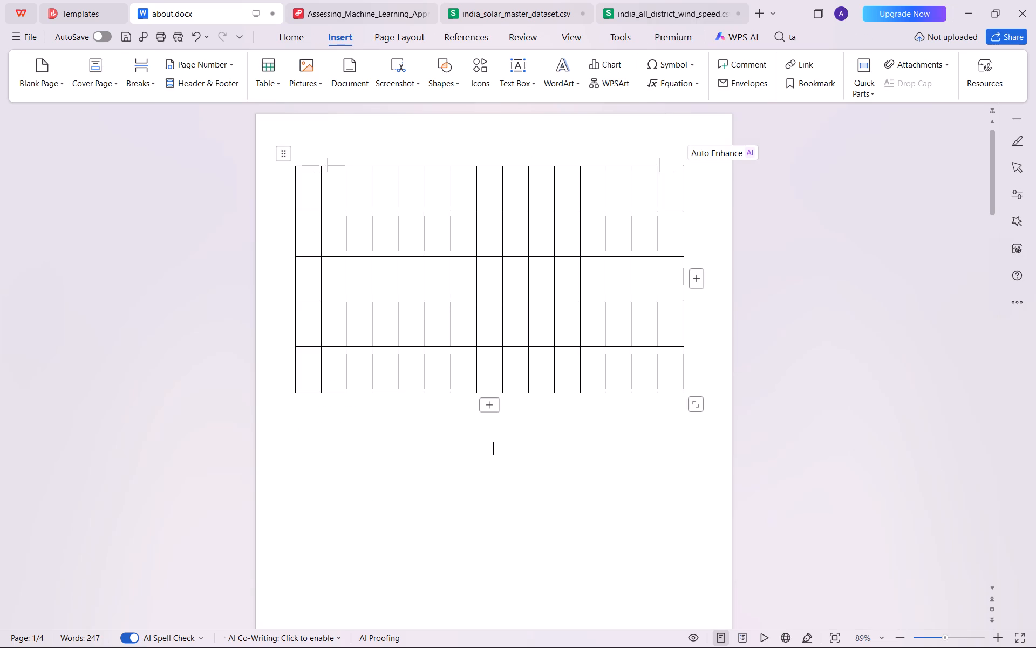
pyautogui.click(300, 170)
pyautogui.click(287, 152)
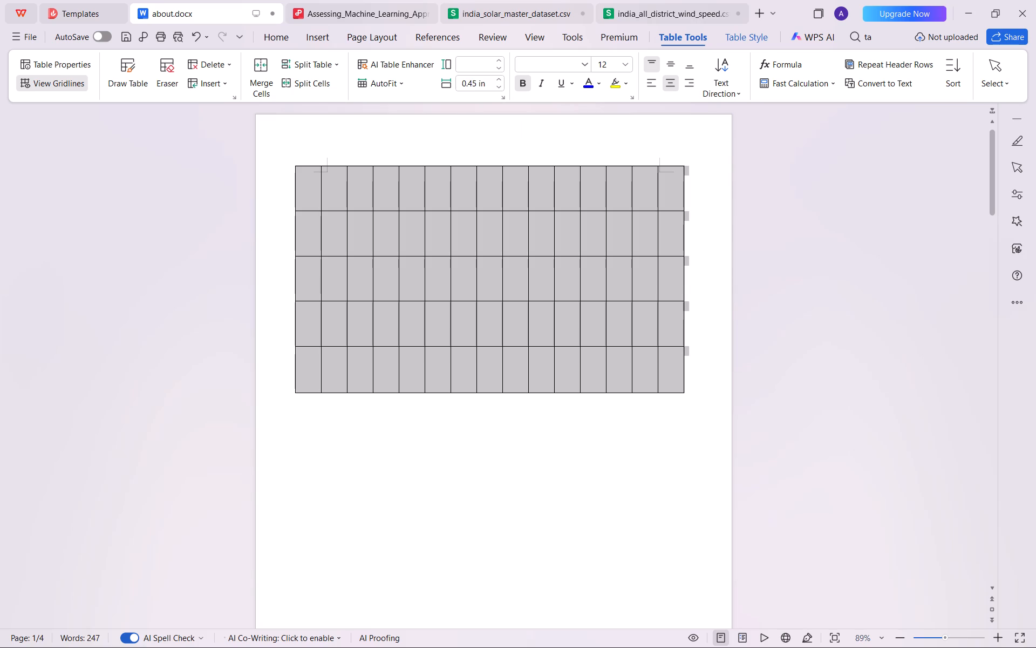
pyautogui.hotkey('ctrl', 'r')
pyautogui.hotkey('ctrl', 'r')
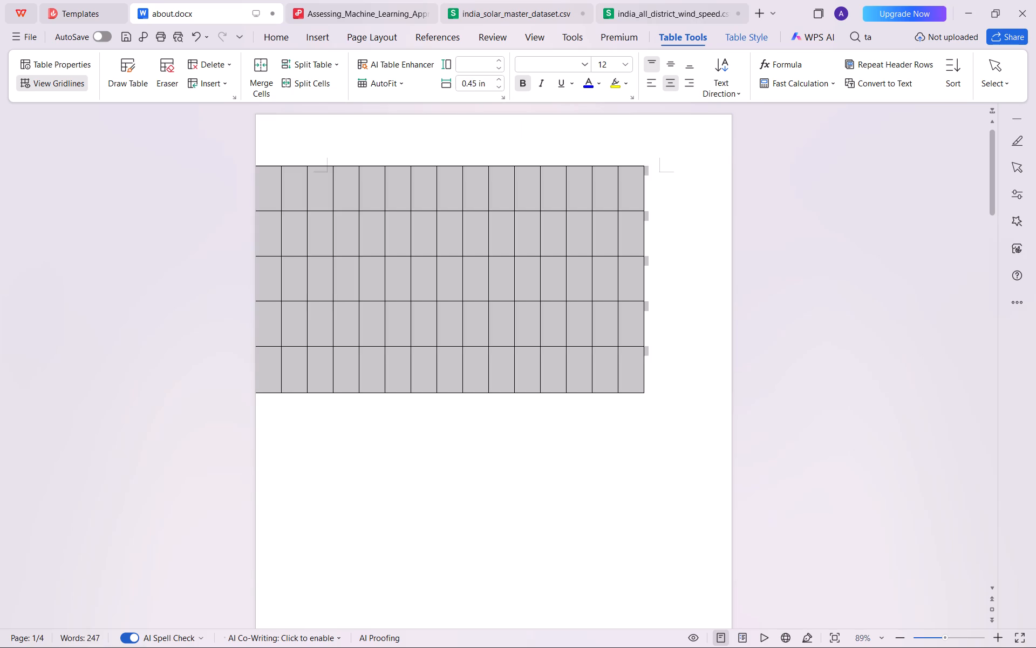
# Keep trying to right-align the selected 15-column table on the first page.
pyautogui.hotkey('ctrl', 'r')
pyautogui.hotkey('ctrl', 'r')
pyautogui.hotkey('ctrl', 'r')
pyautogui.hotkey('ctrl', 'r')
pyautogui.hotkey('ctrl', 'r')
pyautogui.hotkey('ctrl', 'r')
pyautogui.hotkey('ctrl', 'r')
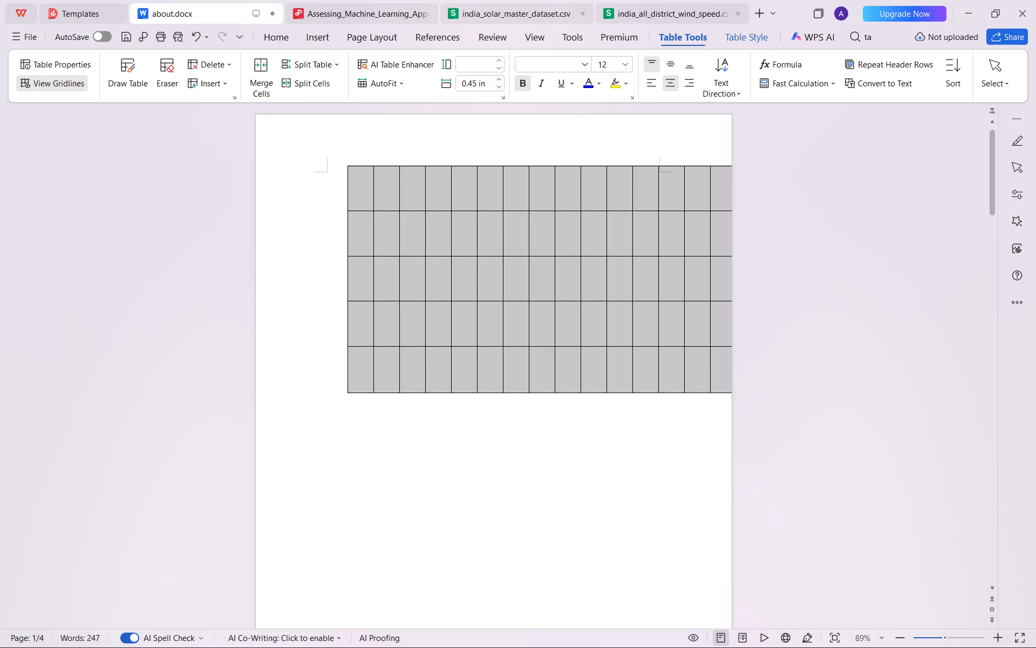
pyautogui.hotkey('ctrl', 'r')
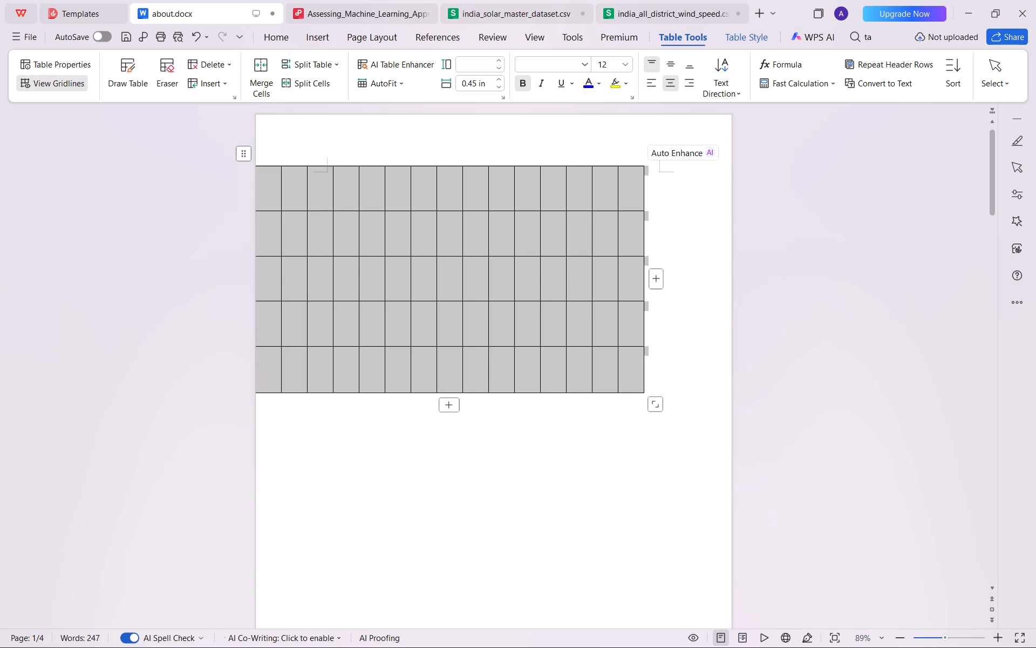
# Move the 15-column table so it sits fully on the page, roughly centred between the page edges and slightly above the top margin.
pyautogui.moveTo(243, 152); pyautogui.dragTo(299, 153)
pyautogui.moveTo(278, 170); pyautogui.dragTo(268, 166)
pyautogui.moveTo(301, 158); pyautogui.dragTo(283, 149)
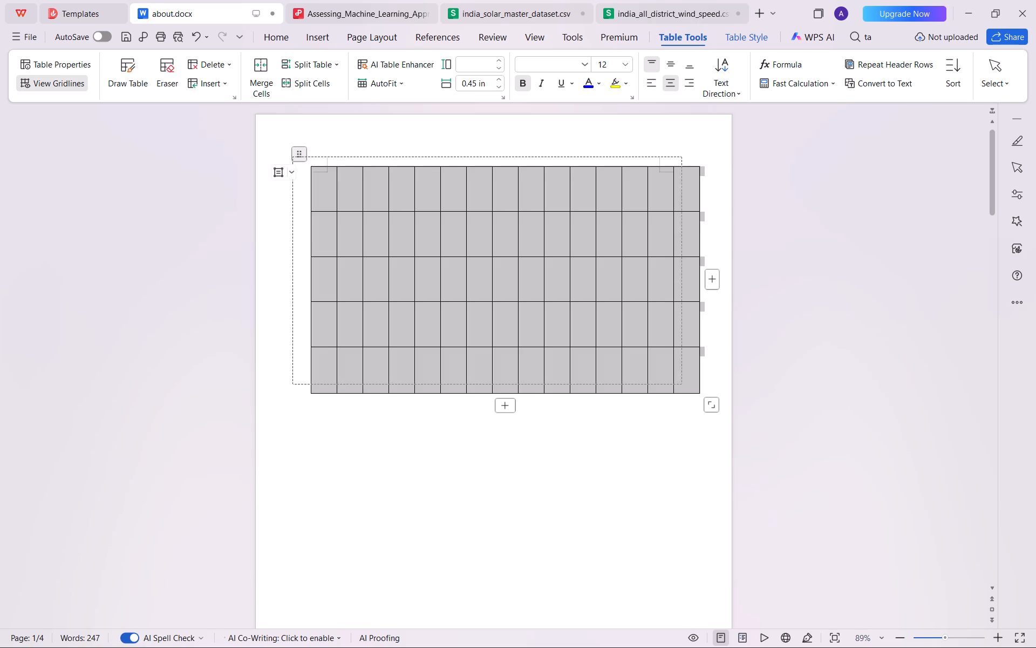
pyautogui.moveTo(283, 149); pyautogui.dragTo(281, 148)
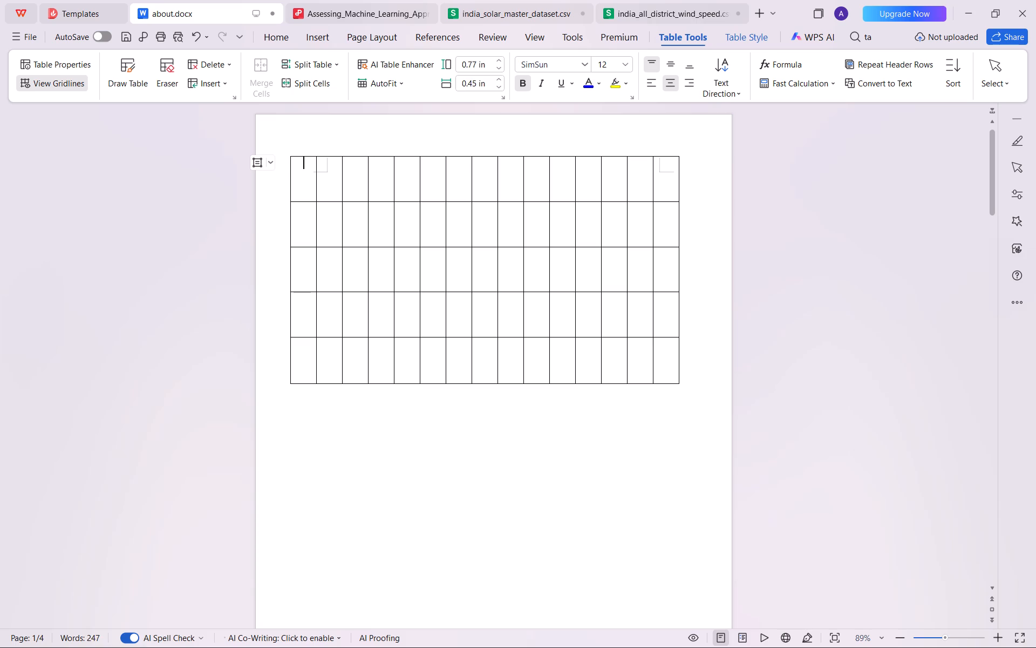
# Undo the 15-column table's moves, alignment changes, resizing and insertion until the first page is empty.
pyautogui.hotkey('ctrl', 'z')
pyautogui.hotkey('ctrl', 'z')
pyautogui.hotkey('ctrl', 'z')
pyautogui.hotkey('ctrl', 'z')
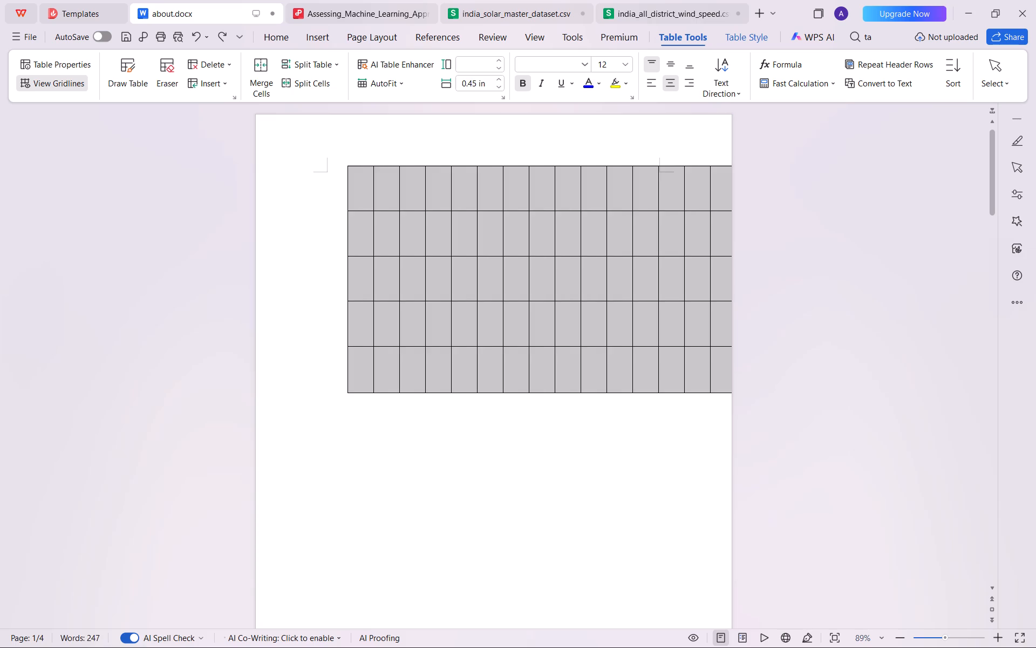
pyautogui.hotkey('ctrl', 'z')
pyautogui.hotkey('ctrl', 'z')
pyautogui.hotkey('ctrl', 'z')
pyautogui.hotkey('ctrl', 'z')
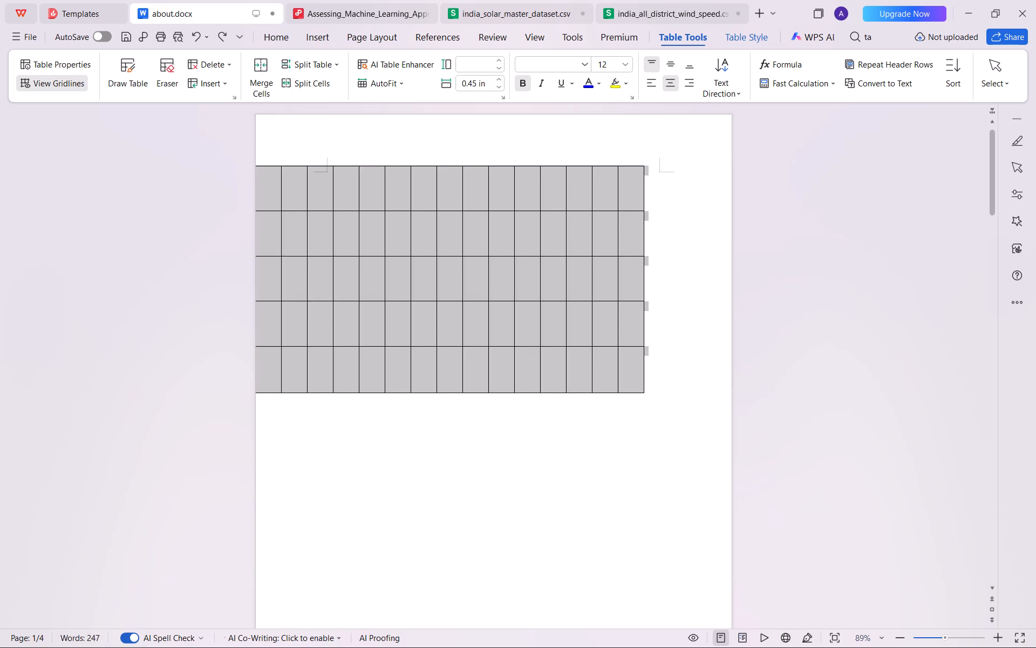
pyautogui.hotkey('ctrl', 'z')
pyautogui.hotkey('ctrl', 'z')
pyautogui.hotkey('ctrl', 'z')
pyautogui.hotkey('ctrl', 'z')
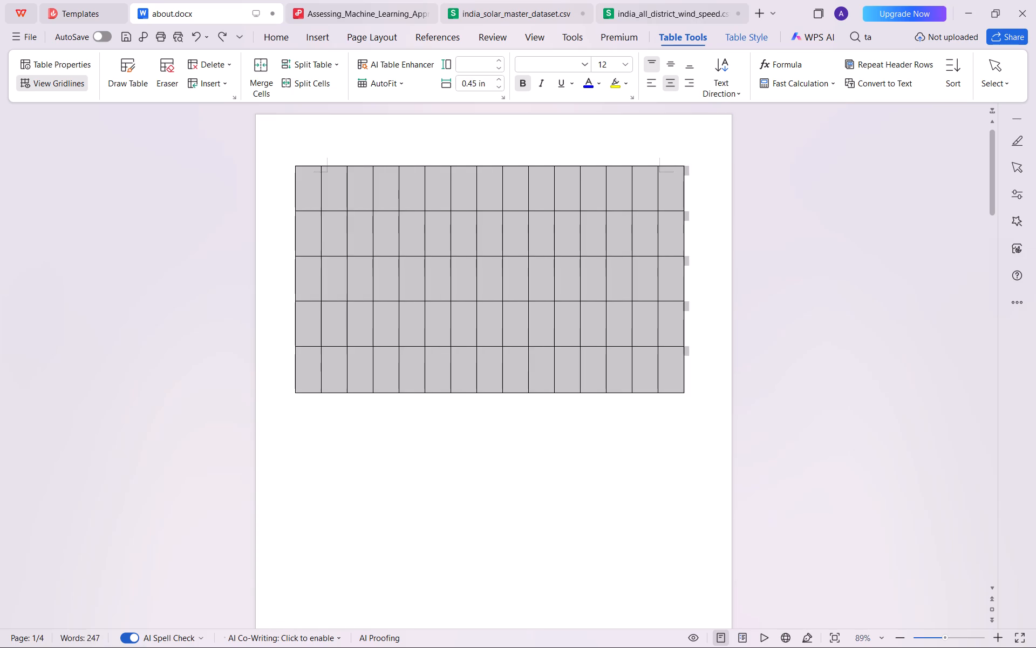
pyautogui.hotkey('ctrl', 'z')
pyautogui.hotkey('ctrl', 'z')
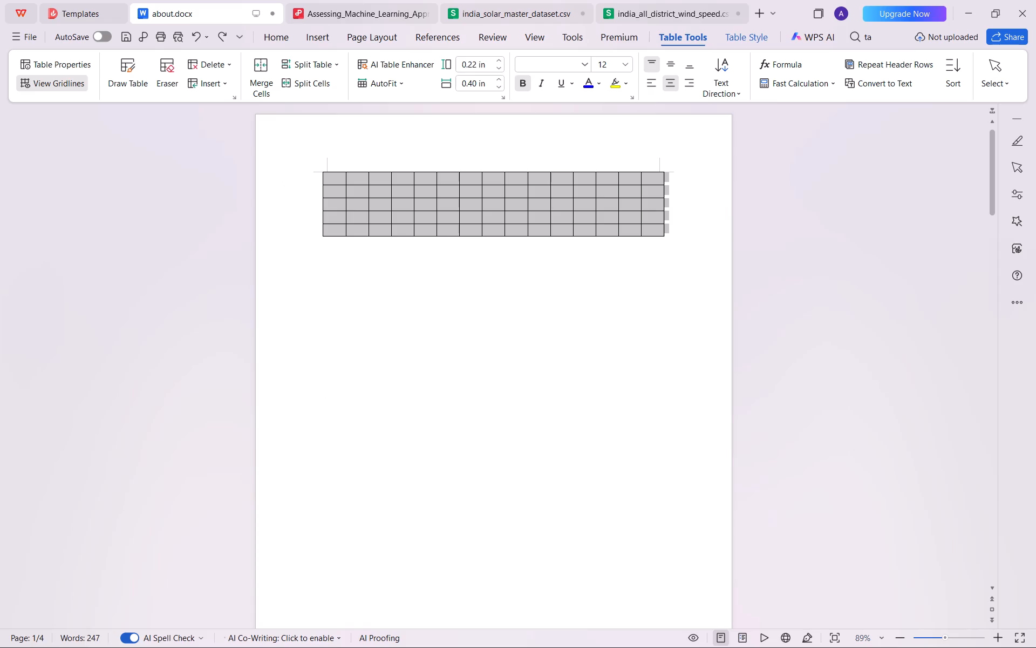
pyautogui.hotkey('ctrl', 'z')
# Insert a blank table of 5 columns and 15 rows with automatic column width on the first page.
pyautogui.click(275, 77)
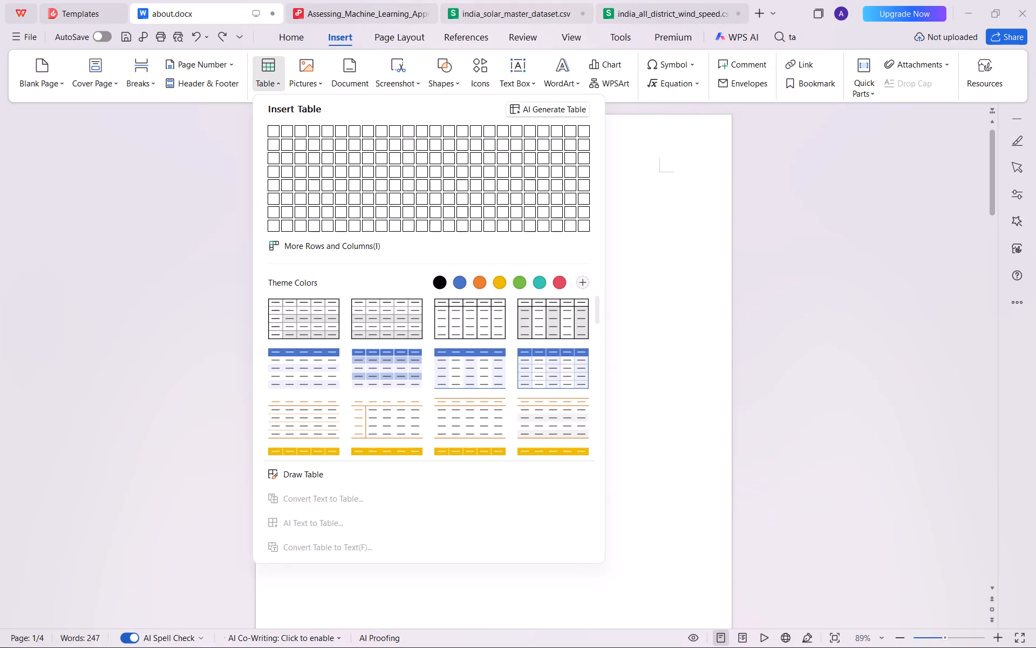
pyautogui.click(299, 249)
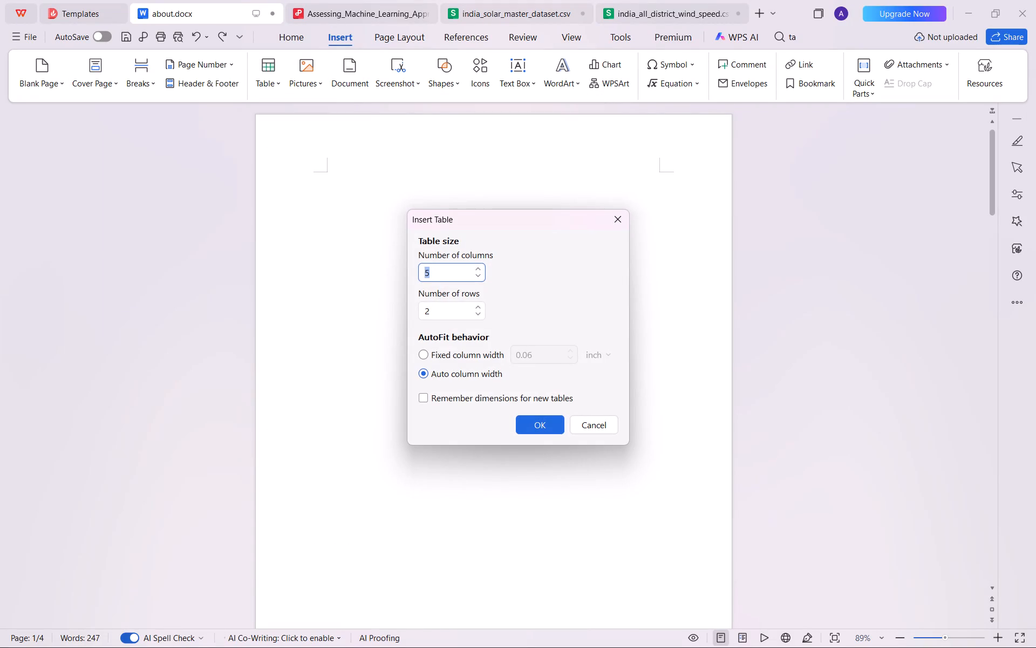
pyautogui.press('Down')
pyautogui.press('Down')
pyautogui.press('Right')
pyautogui.press('BackSpace')
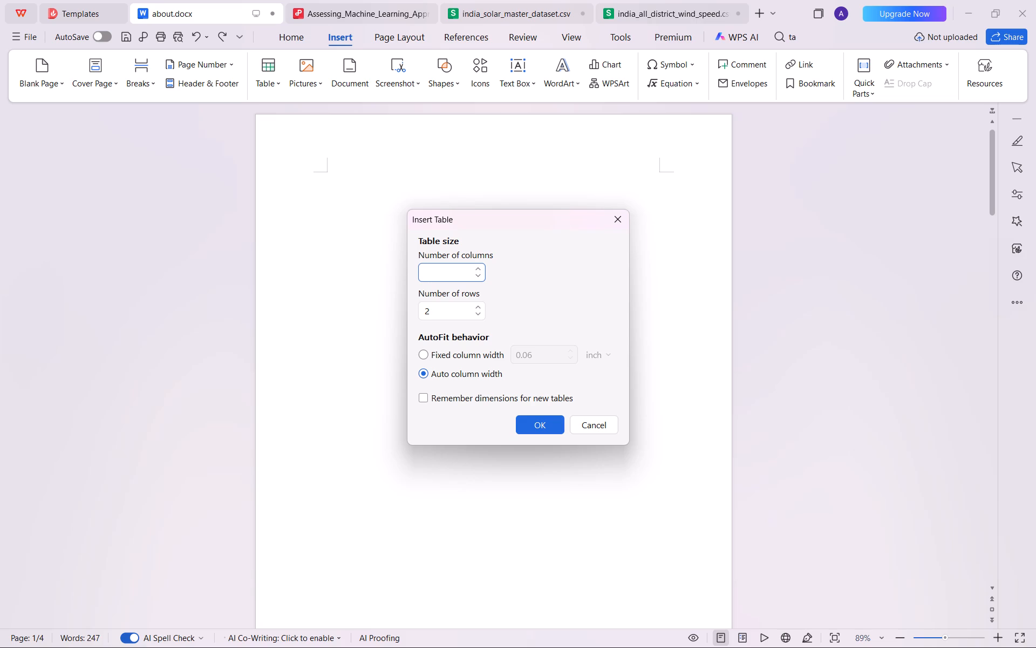
pyautogui.press('5')
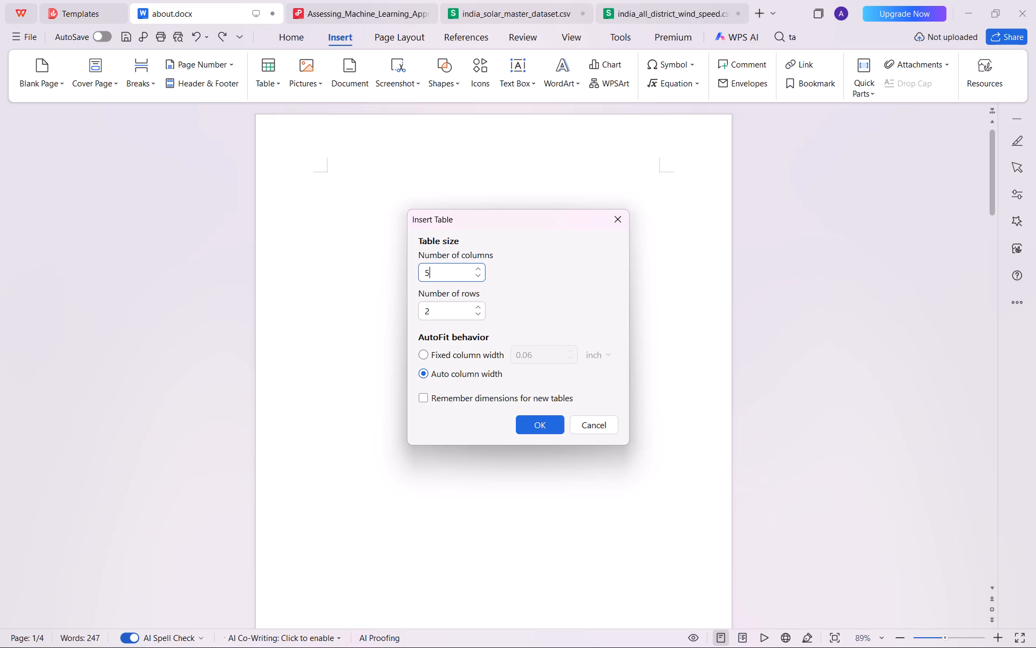
pyautogui.click(437, 310)
pyautogui.press('BackSpace')
pyautogui.write('15')
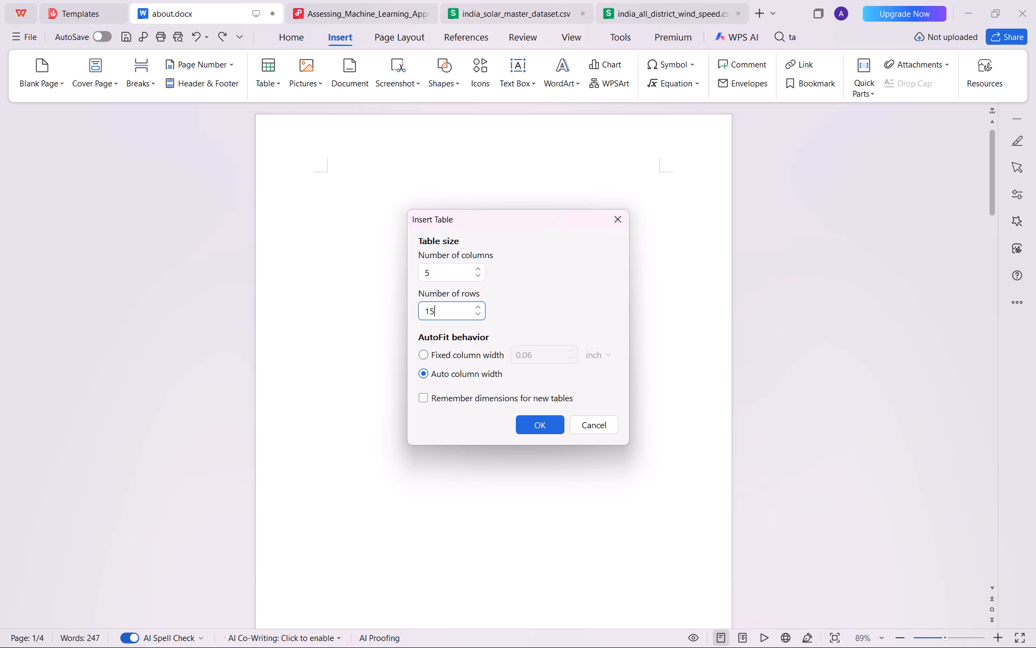
pyautogui.click(535, 433)
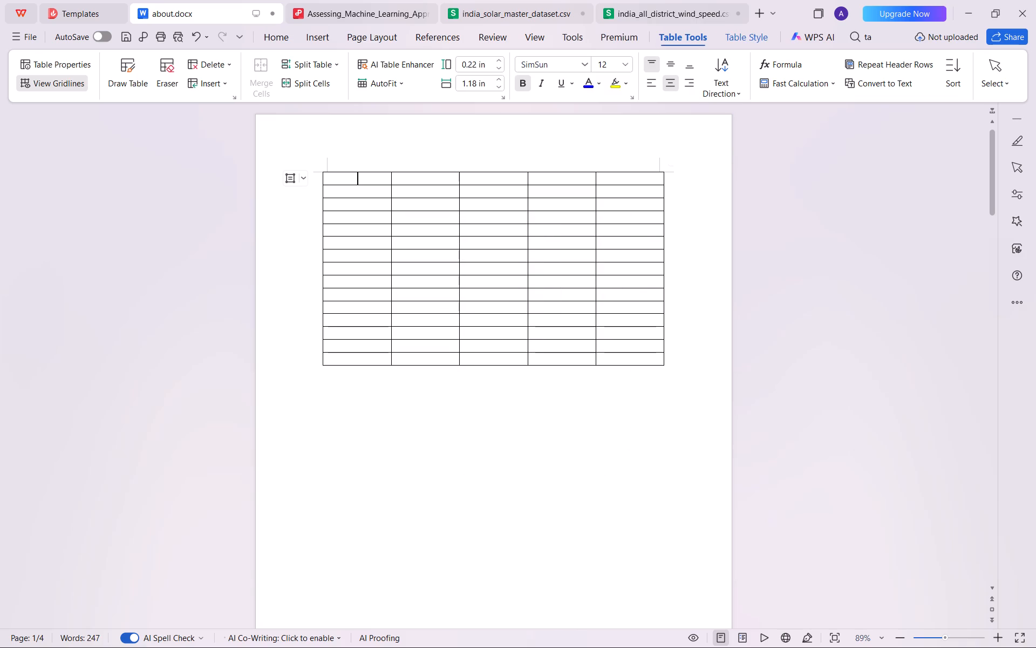
# Enlarge the 5-column table to fill the first page down to its bottom margin, with columns about 1.20 in wide.
pyautogui.click(309, 160)
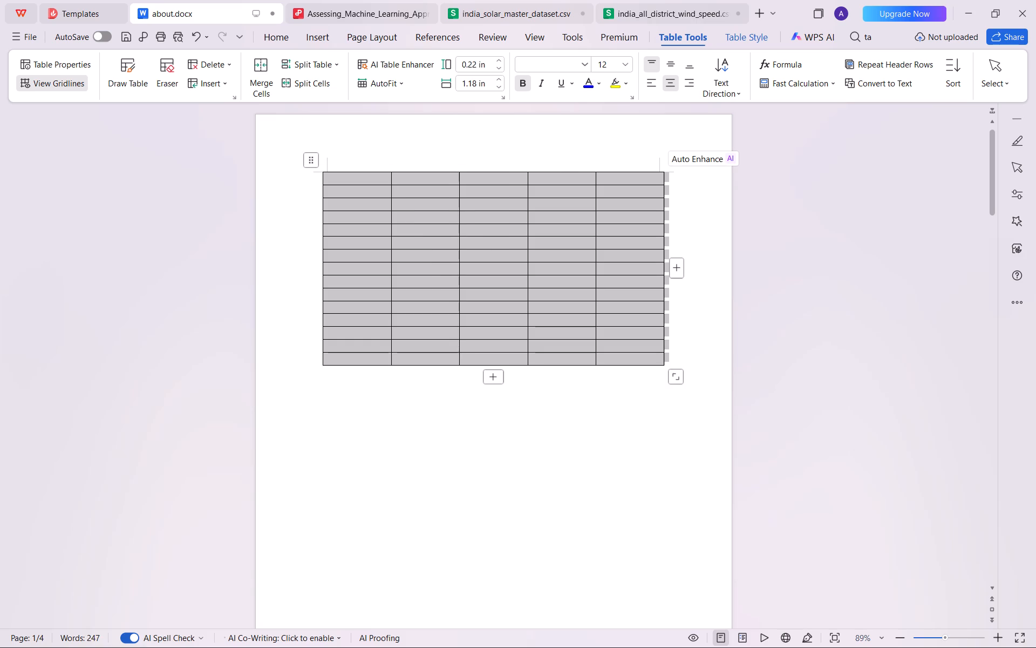
pyautogui.moveTo(673, 377); pyautogui.dragTo(692, 574)
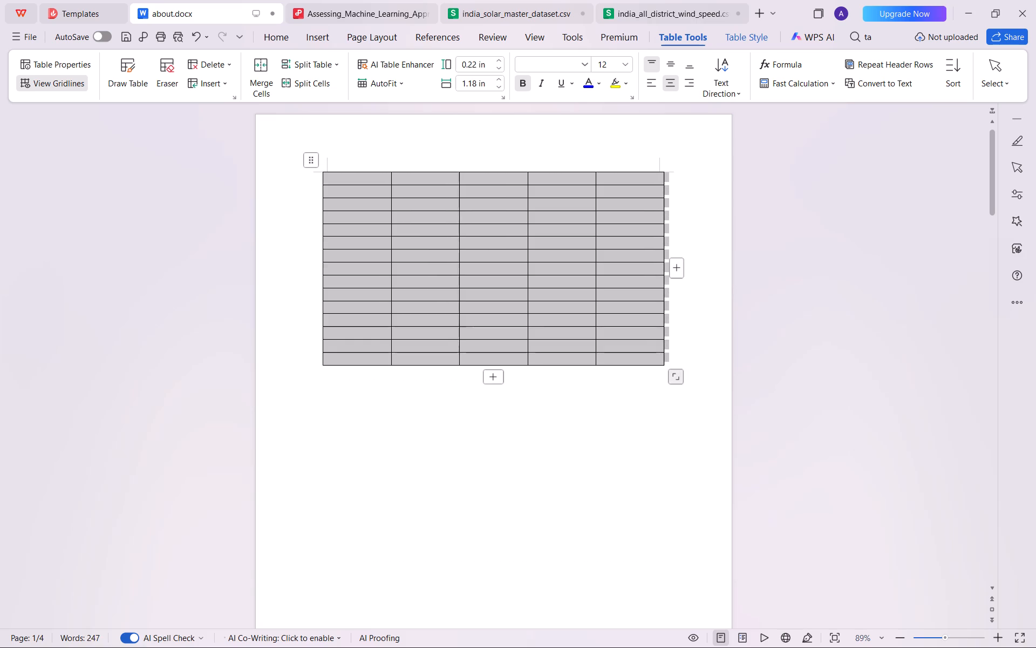
pyautogui.scroll(-2, 692, 571)
pyautogui.scroll(-2, 672, 500)
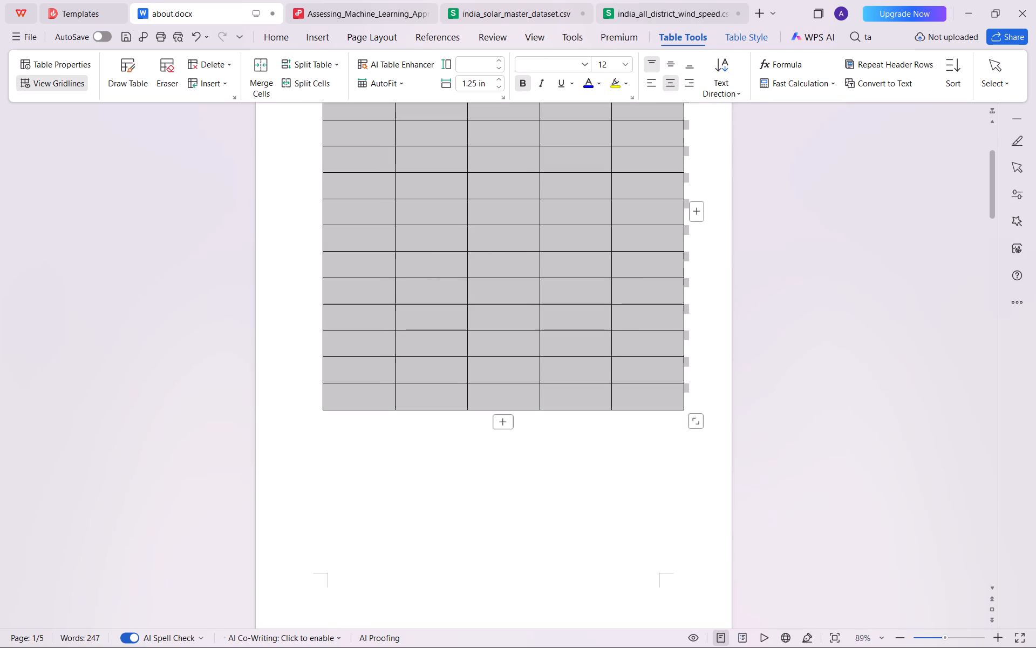
pyautogui.scroll(1, 669, 501)
pyautogui.scroll(-2, 681, 481)
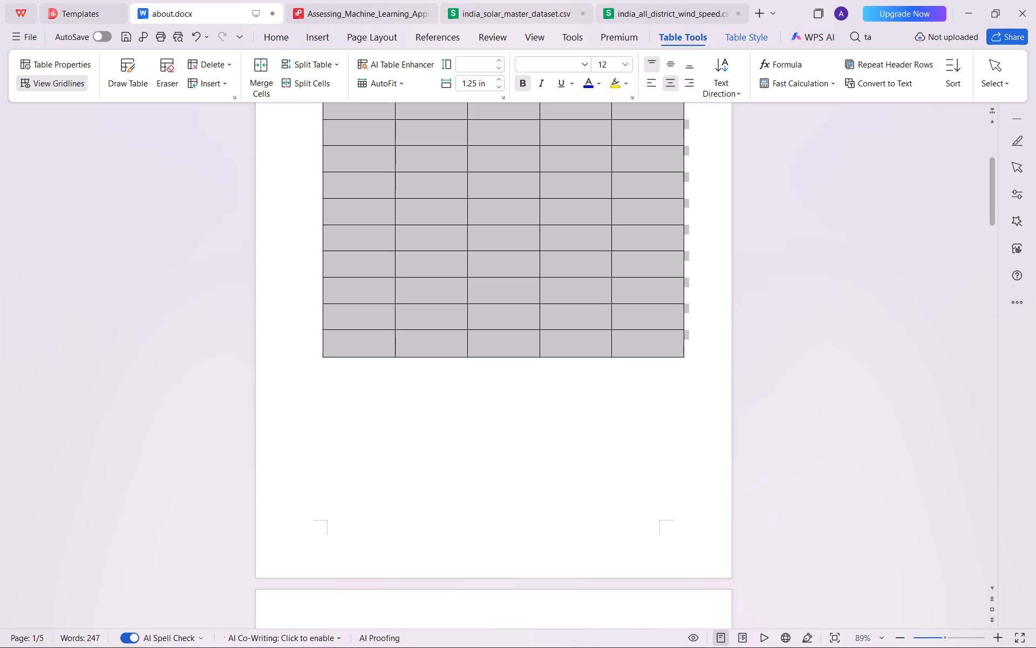
pyautogui.keyDown('ctrl'); pyautogui.scroll(-3, 637, 413); pyautogui.keyUp('ctrl')
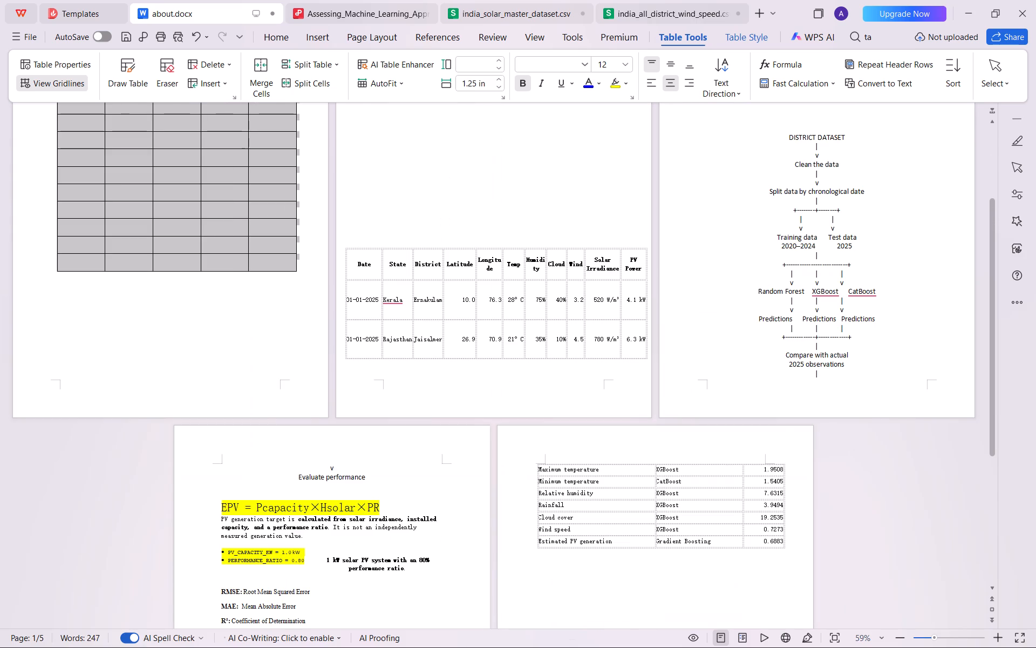
pyautogui.scroll(3, 249, 318)
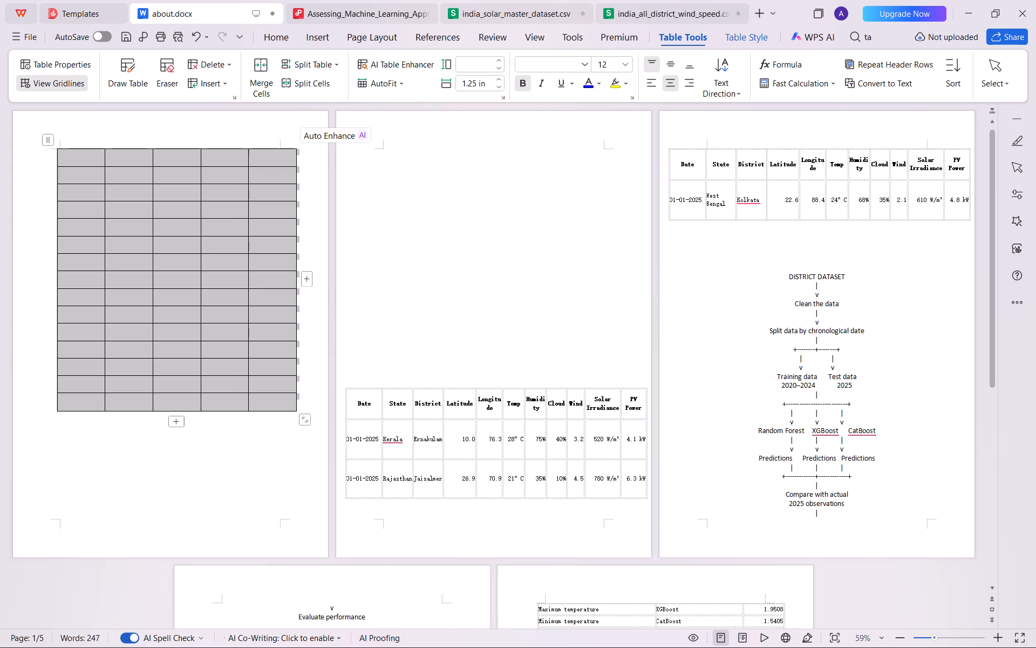
pyautogui.moveTo(307, 419); pyautogui.dragTo(303, 529)
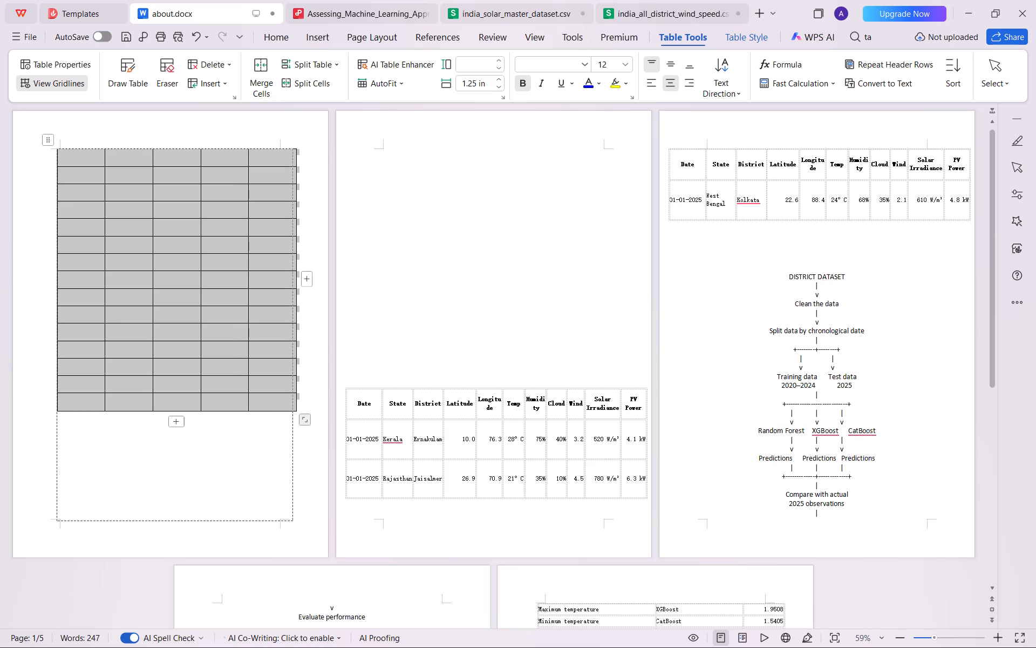
pyautogui.moveTo(303, 529); pyautogui.dragTo(297, 524)
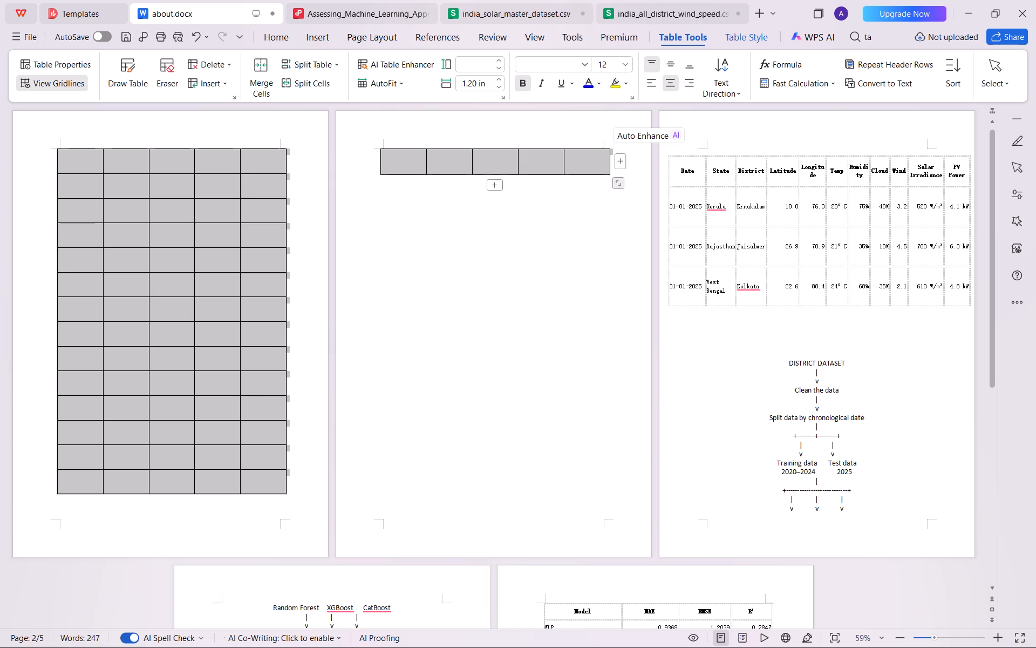
pyautogui.click(617, 188)
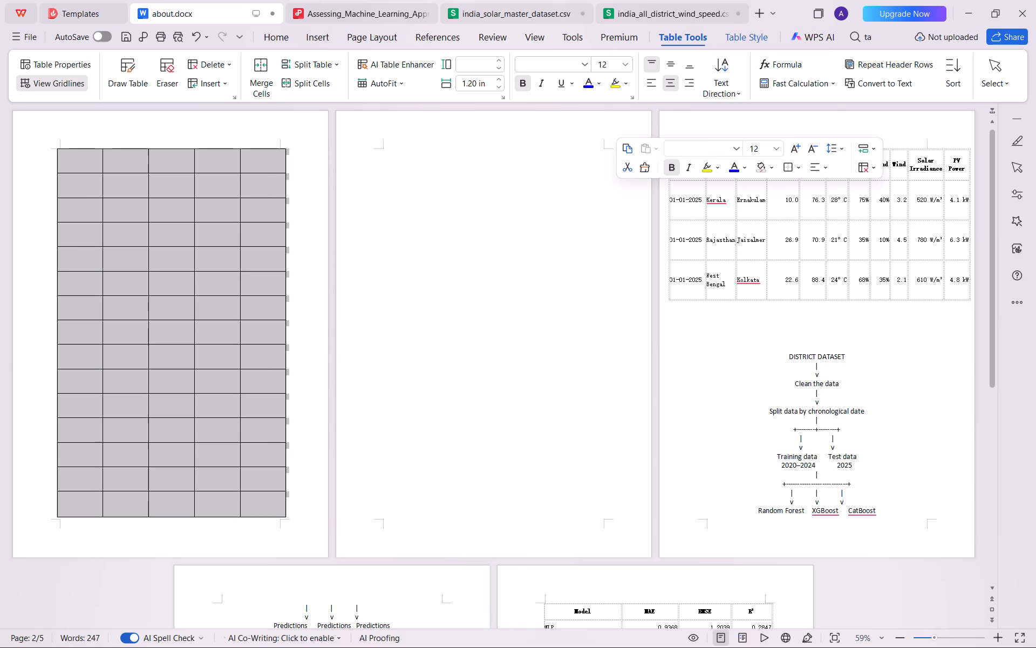
pyautogui.scroll(-3, 413, 450)
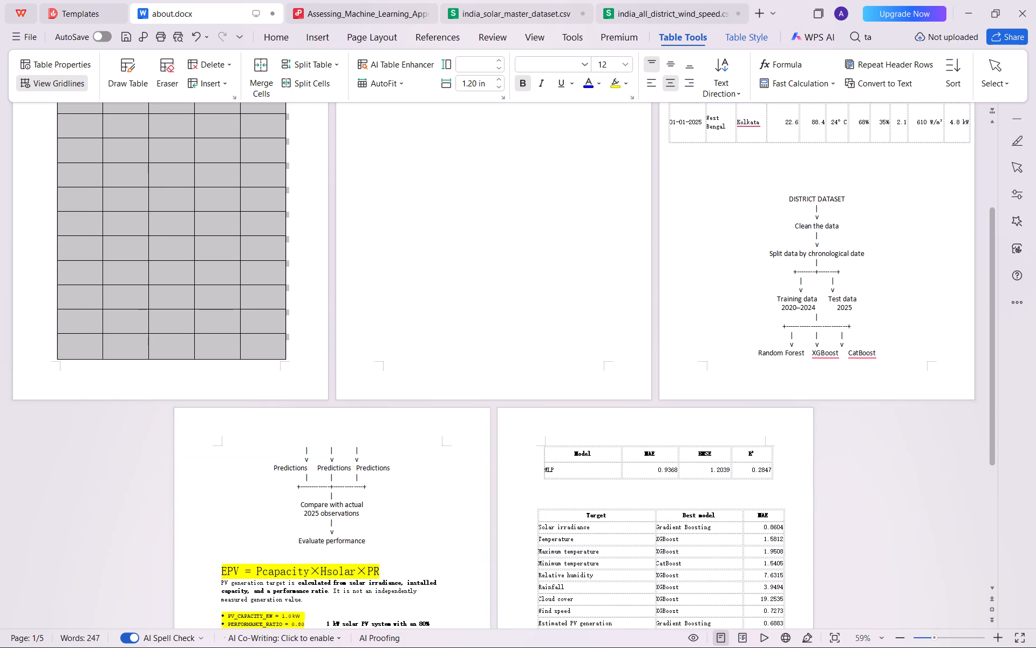
pyautogui.click(300, 330)
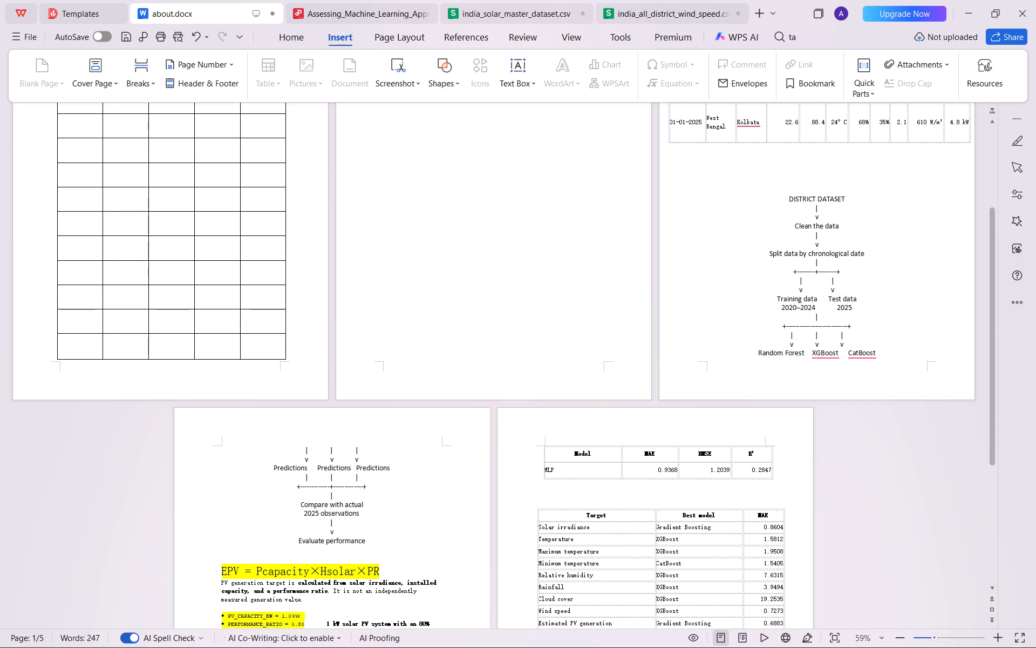
# Examine how the enlarged 5-column table fits the first page and how the pages after it are laid out.
pyautogui.scroll(1, 446, 336)
pyautogui.keyDown('ctrl'); pyautogui.scroll(-4, 446, 336); pyautogui.keyUp('ctrl')
pyautogui.keyDown('ctrl'); pyautogui.scroll(2, 446, 336); pyautogui.keyUp('ctrl')
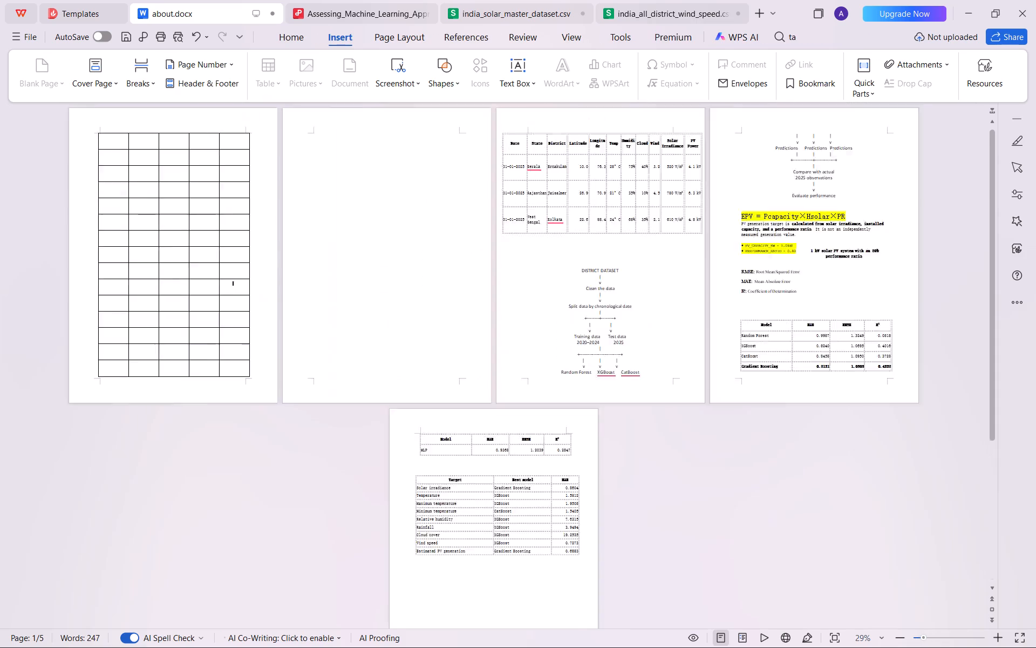
pyautogui.keyDown('ctrl'); pyautogui.scroll(5, 446, 336); pyautogui.keyUp('ctrl')
pyautogui.scroll(-3, 446, 336)
pyautogui.scroll(3, 446, 336)
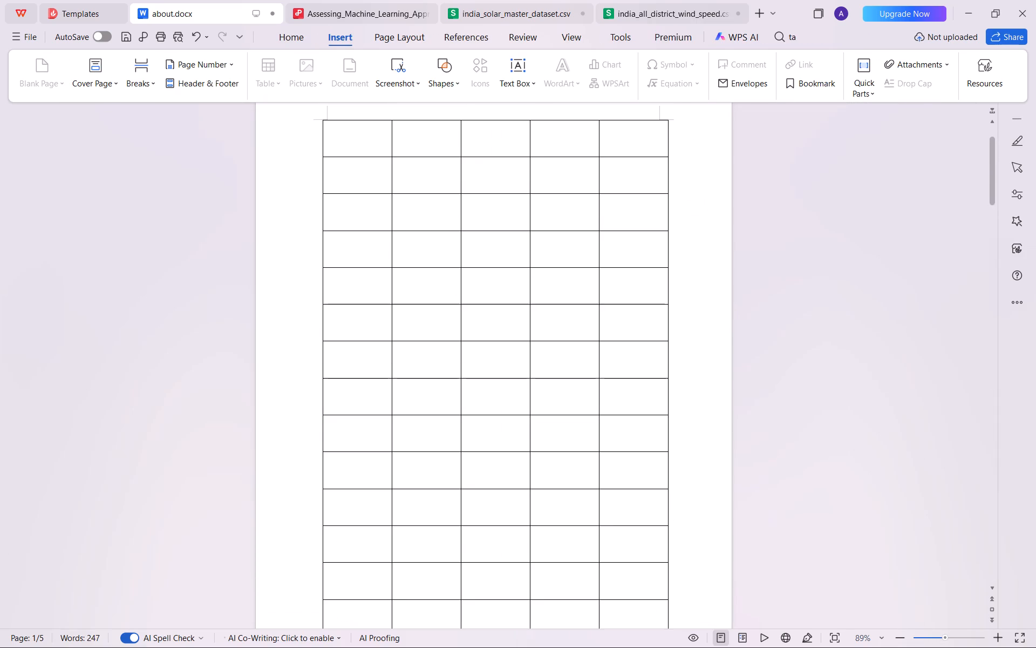
pyautogui.scroll(2, 446, 336)
pyautogui.scroll(-3, 446, 336)
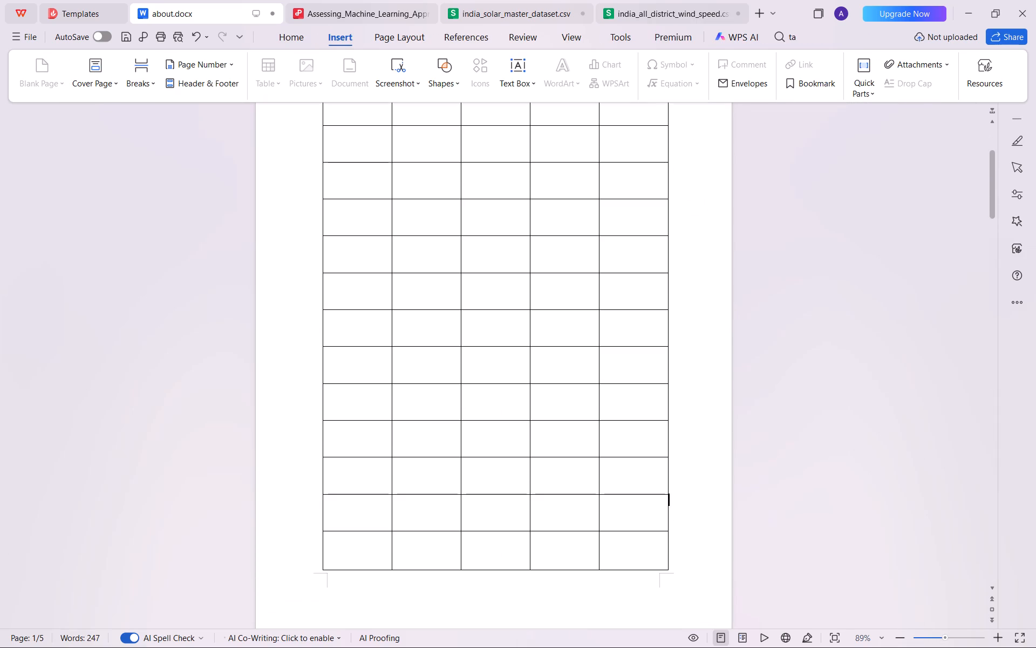
pyautogui.scroll(4, 446, 336)
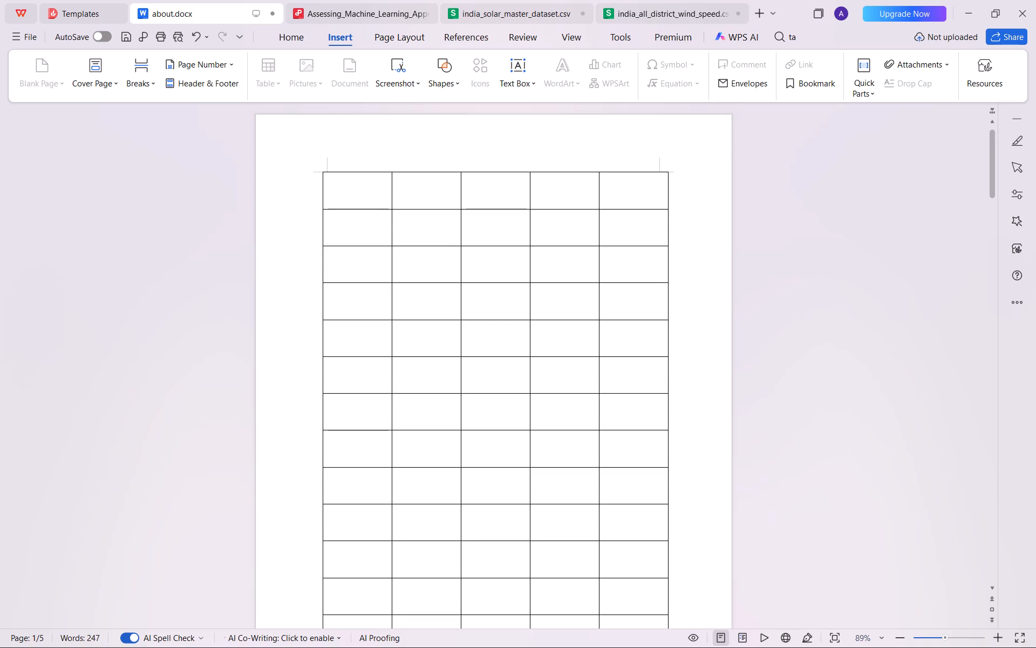
pyautogui.scroll(-2, 676, 335)
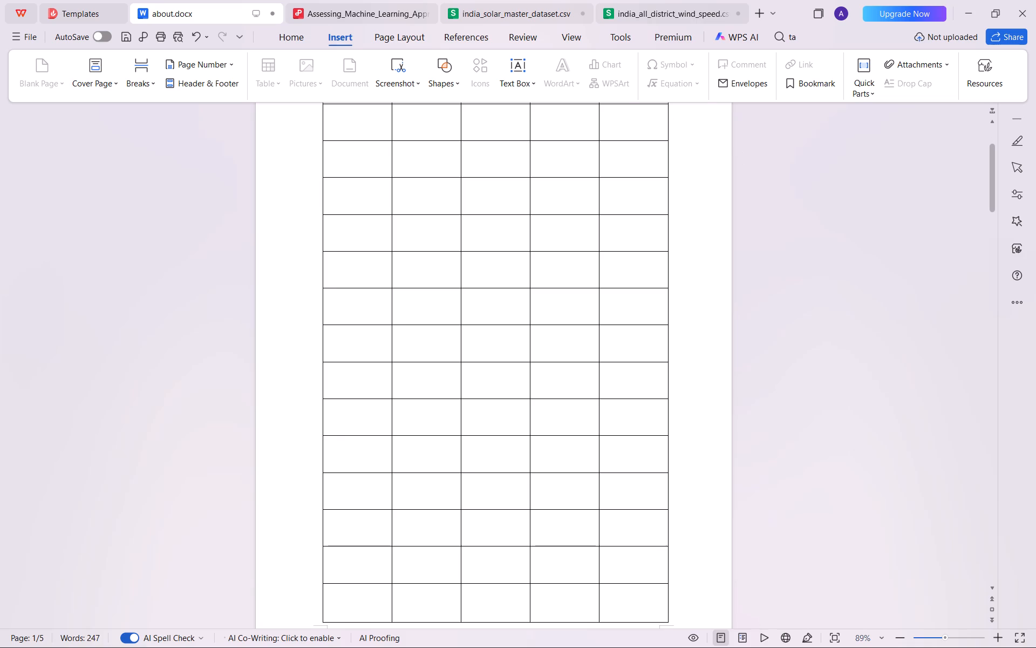
pyautogui.scroll(-3, 676, 335)
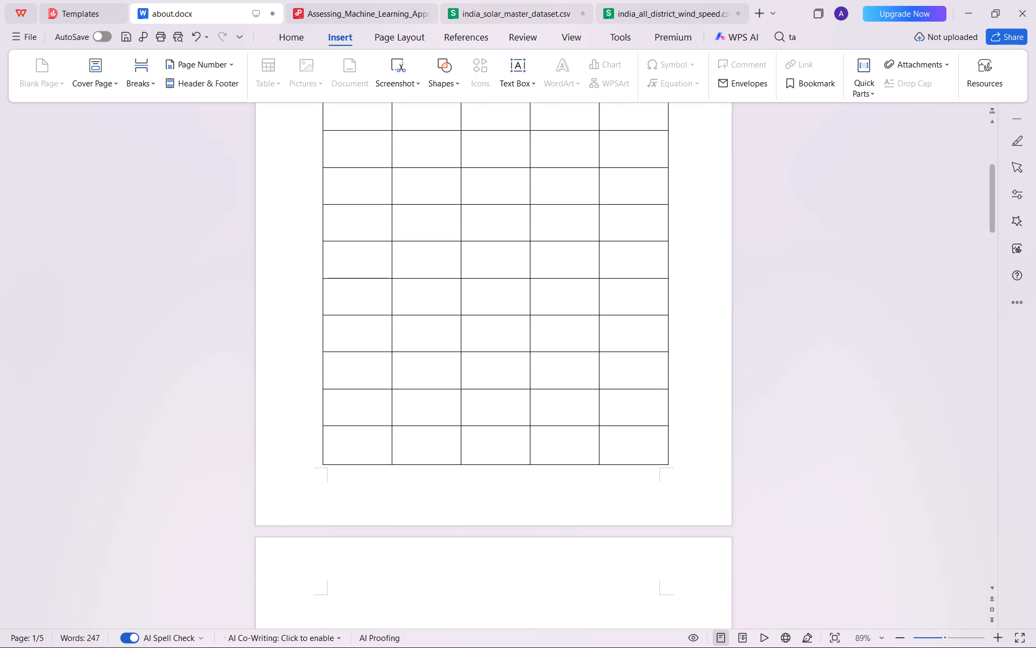
pyautogui.scroll(-4, 676, 336)
pyautogui.scroll(9, 676, 336)
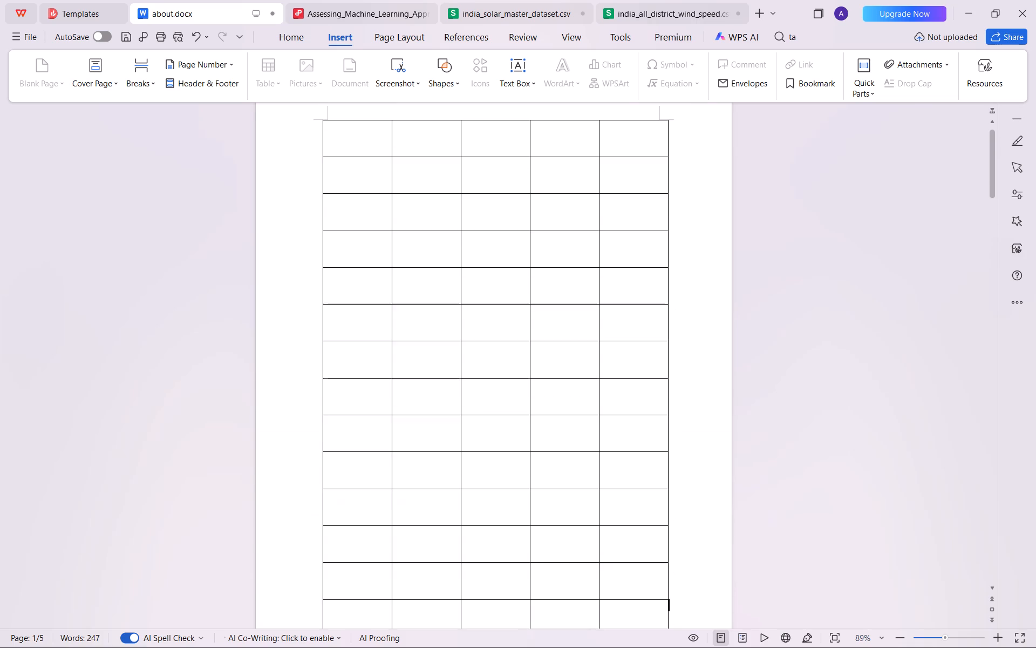
pyautogui.scroll(5, 676, 336)
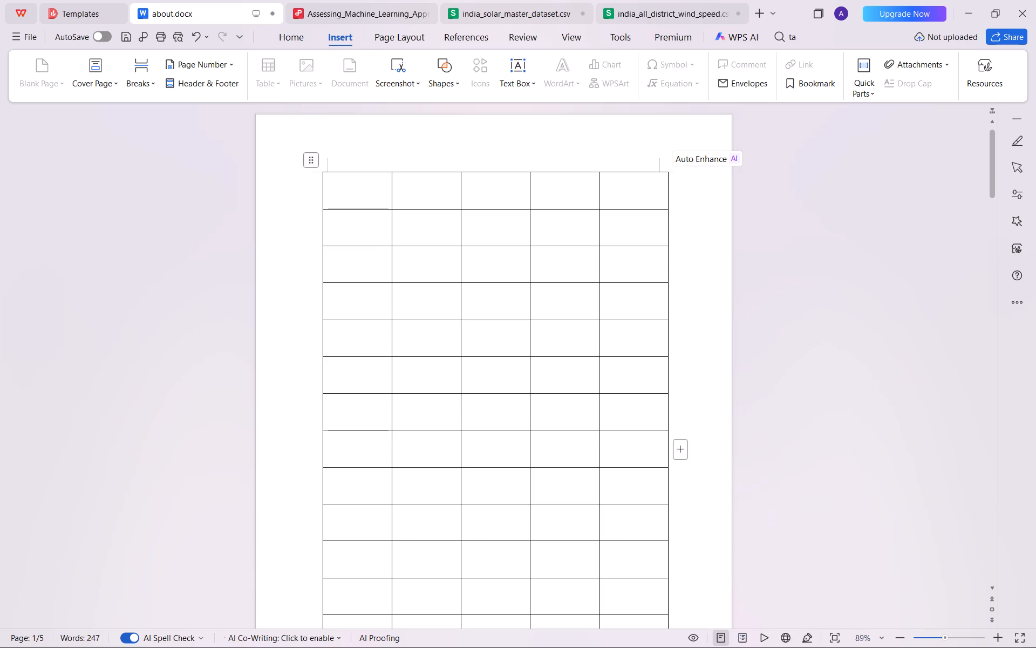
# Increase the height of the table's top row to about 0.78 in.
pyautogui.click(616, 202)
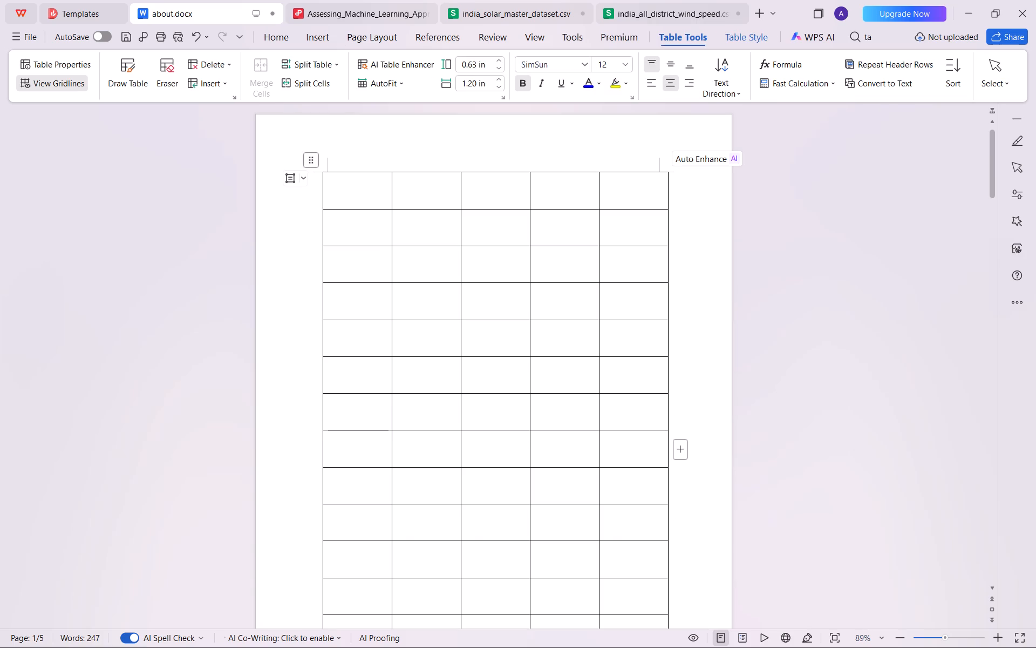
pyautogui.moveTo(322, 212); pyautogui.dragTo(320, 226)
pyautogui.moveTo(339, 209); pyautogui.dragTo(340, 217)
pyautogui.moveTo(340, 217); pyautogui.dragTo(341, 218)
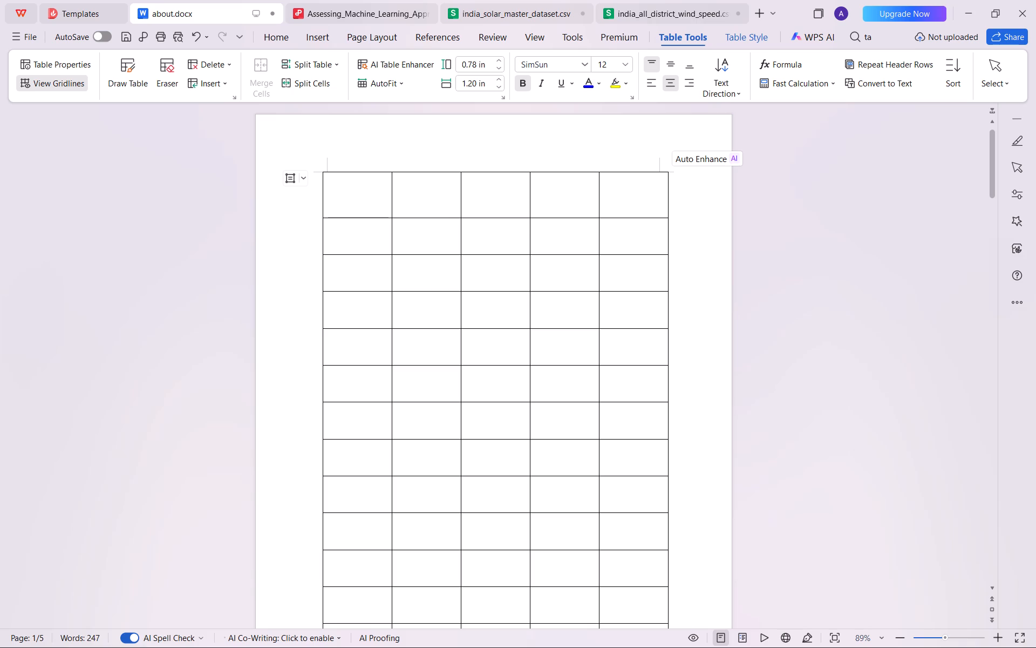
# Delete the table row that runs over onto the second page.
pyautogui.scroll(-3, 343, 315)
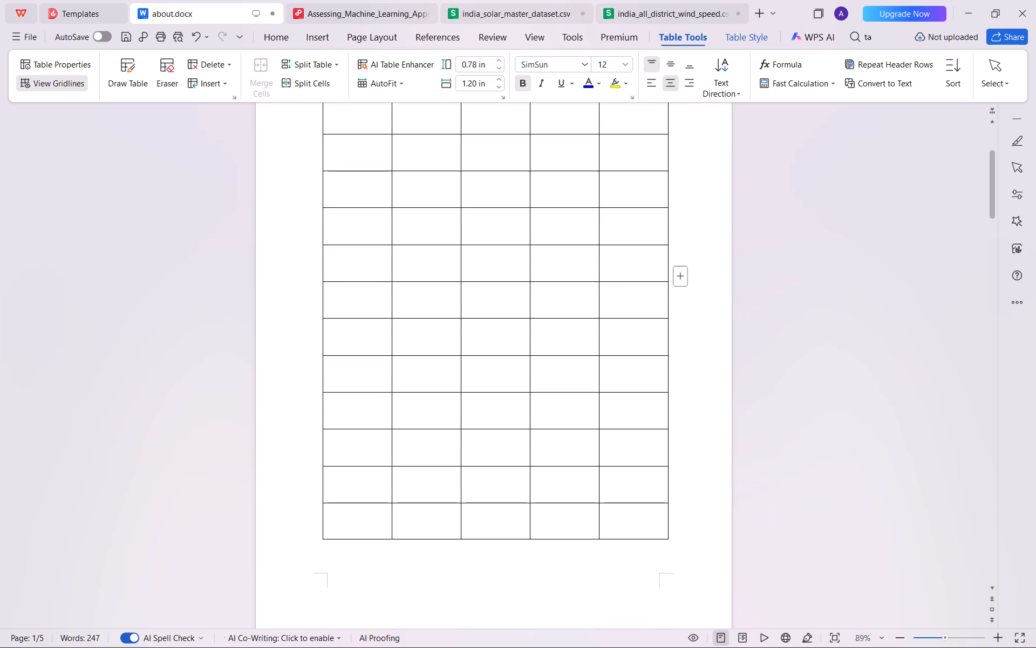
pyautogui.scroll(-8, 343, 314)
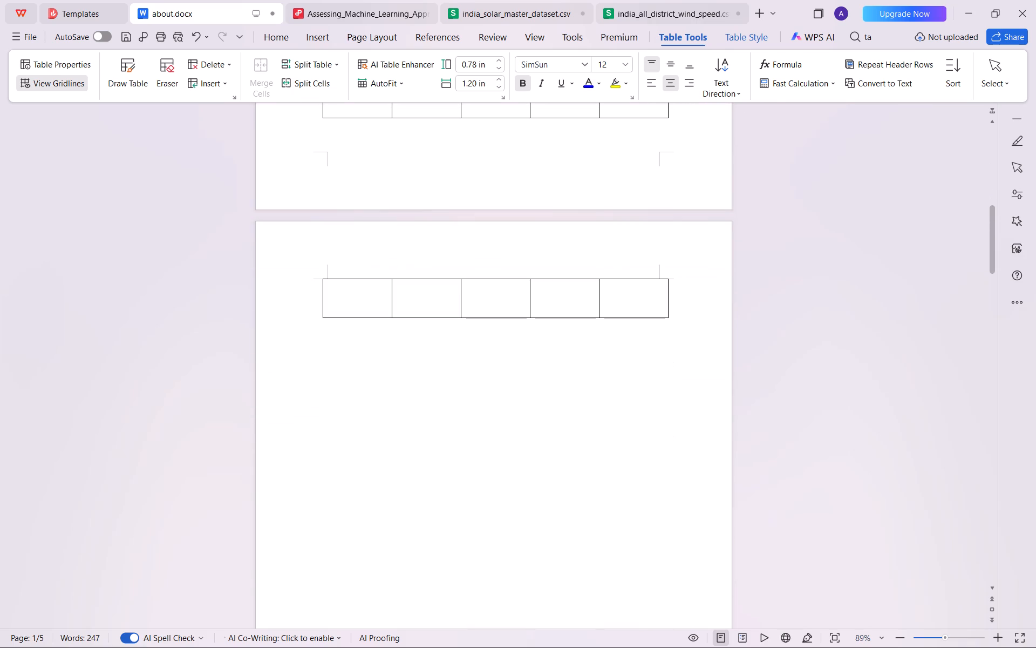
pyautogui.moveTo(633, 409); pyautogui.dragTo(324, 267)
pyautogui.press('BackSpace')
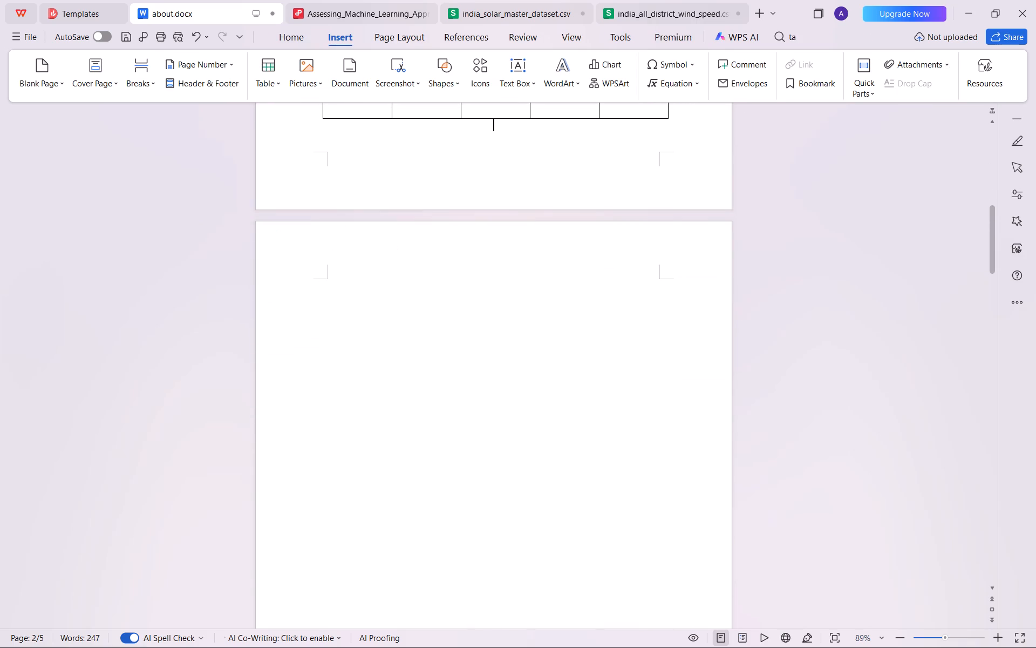
# Examine the blank second page and how the table sits on the first page.
pyautogui.scroll(-3, 396, 402)
pyautogui.moveTo(388, 232); pyautogui.dragTo(436, 404)
pyautogui.scroll(8, 437, 400)
pyautogui.click(433, 383)
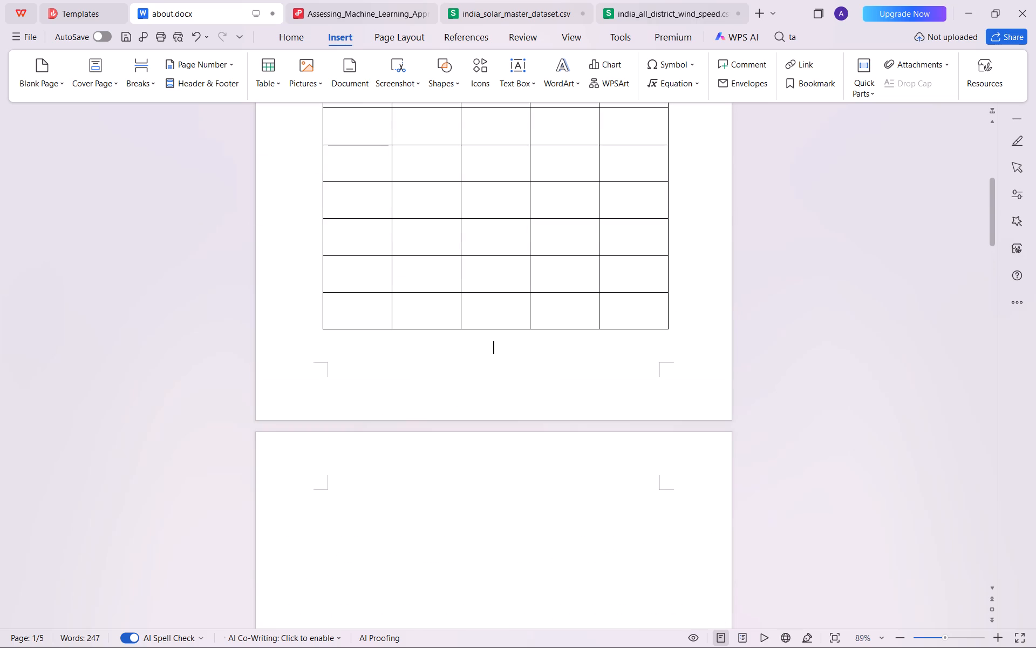
pyautogui.scroll(10, 432, 380)
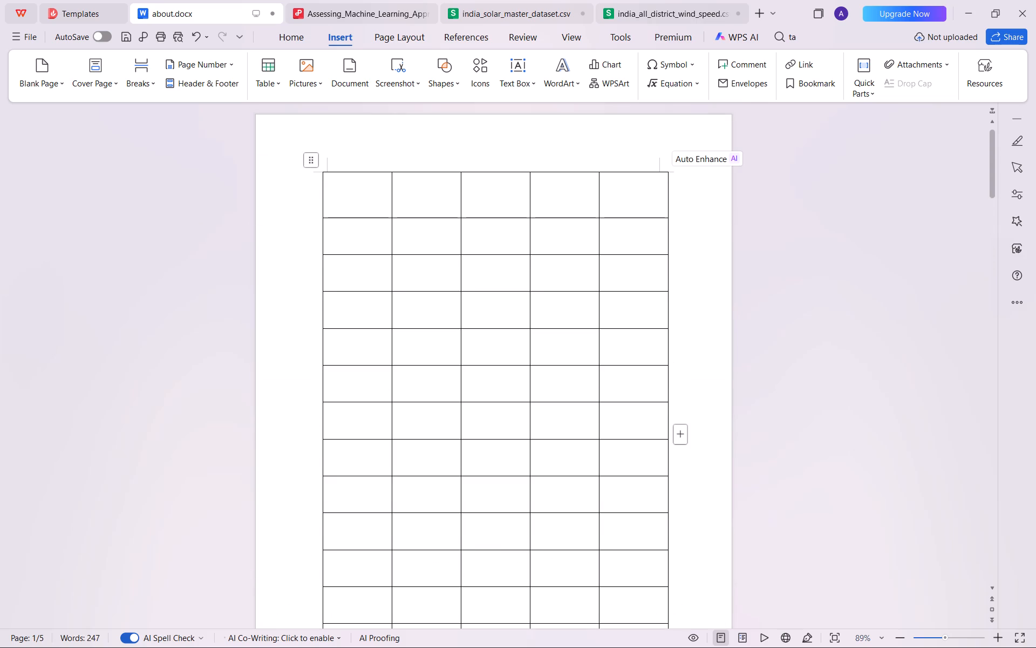
# Count the table's rows one by one down the fourth column.
pyautogui.scroll(-1, 432, 382)
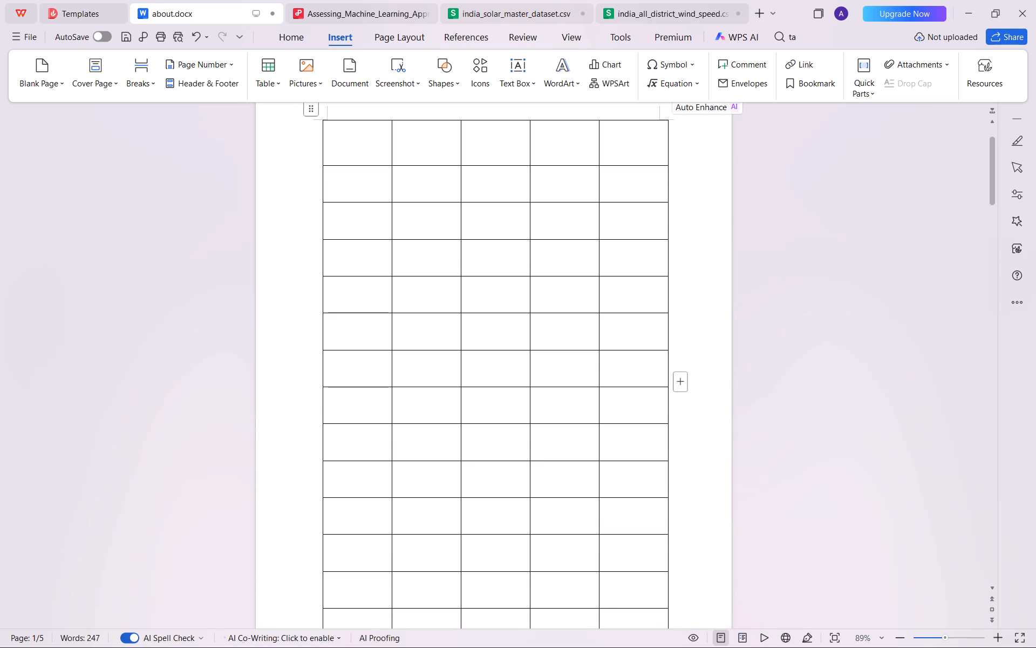
pyautogui.click(551, 137)
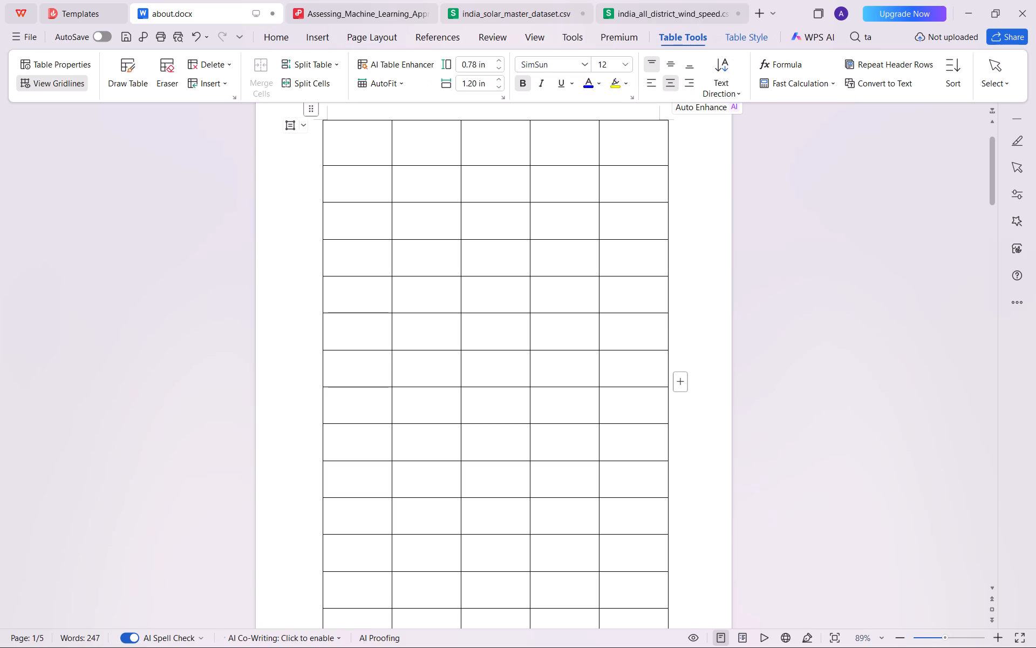
pyautogui.click(562, 191)
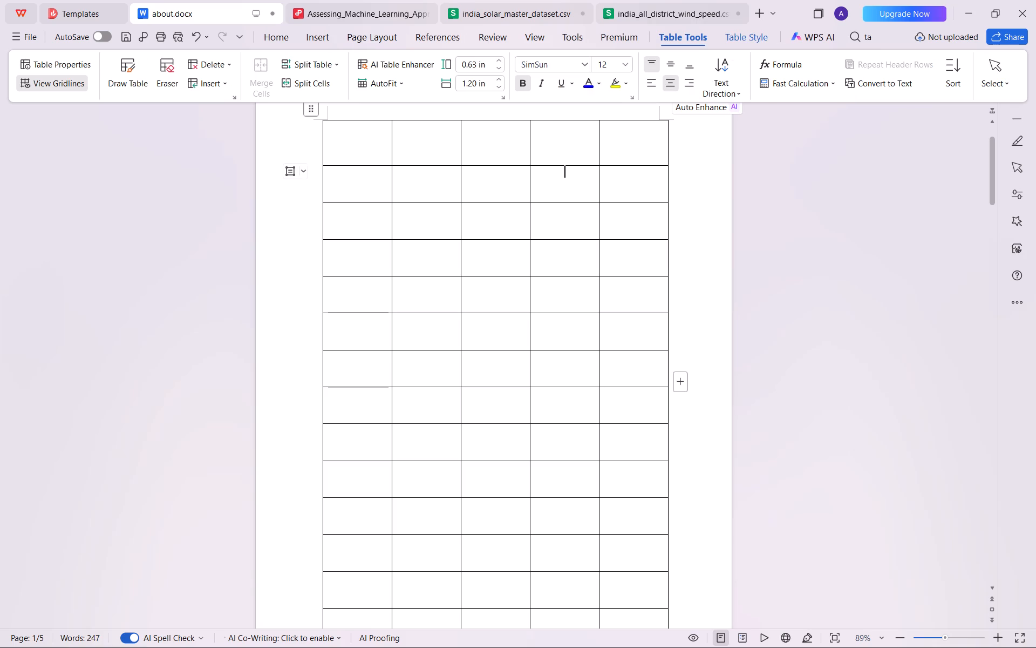
pyautogui.click(558, 234)
pyautogui.click(554, 264)
pyautogui.click(555, 306)
pyautogui.click(554, 330)
pyautogui.click(554, 368)
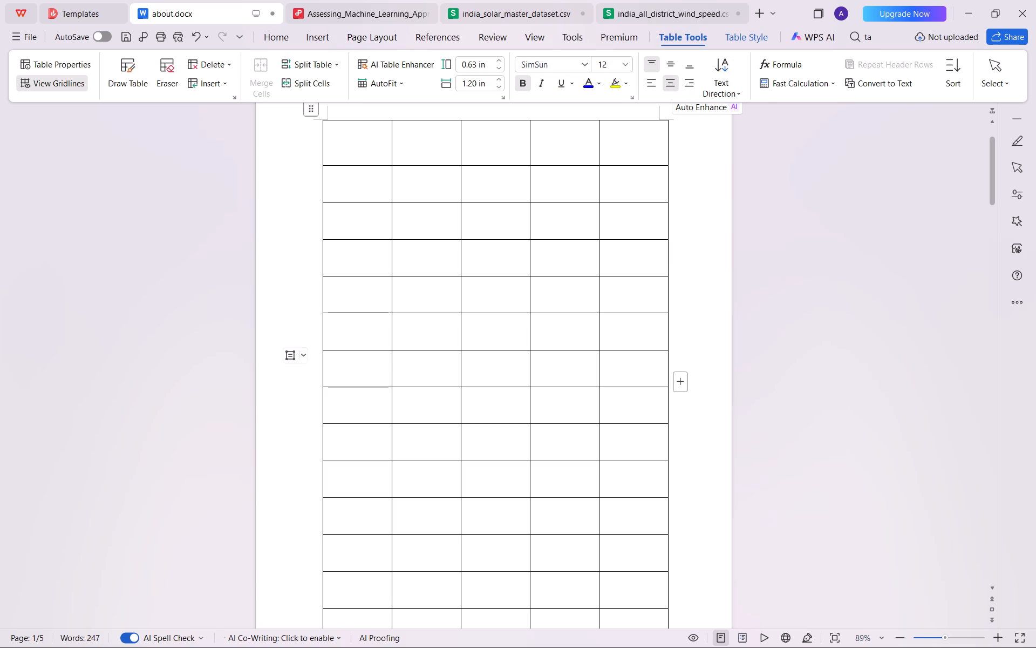
pyautogui.click(551, 410)
pyautogui.click(548, 439)
pyautogui.click(547, 483)
pyautogui.click(548, 515)
pyautogui.click(540, 544)
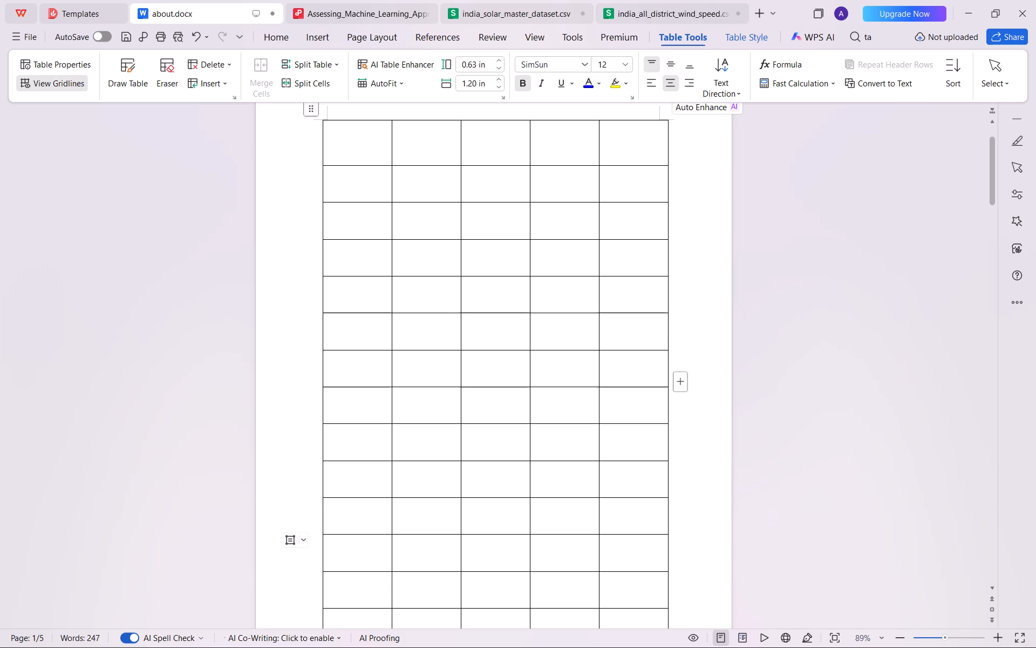
pyautogui.scroll(-1, 547, 547)
pyautogui.click(555, 533)
pyautogui.click(555, 552)
pyautogui.click(555, 568)
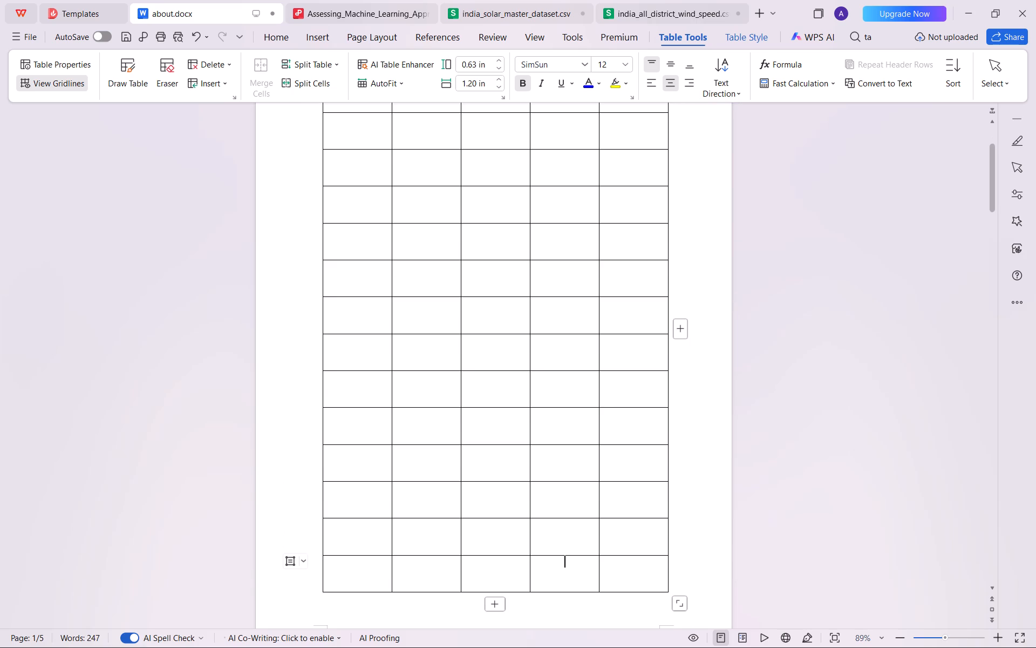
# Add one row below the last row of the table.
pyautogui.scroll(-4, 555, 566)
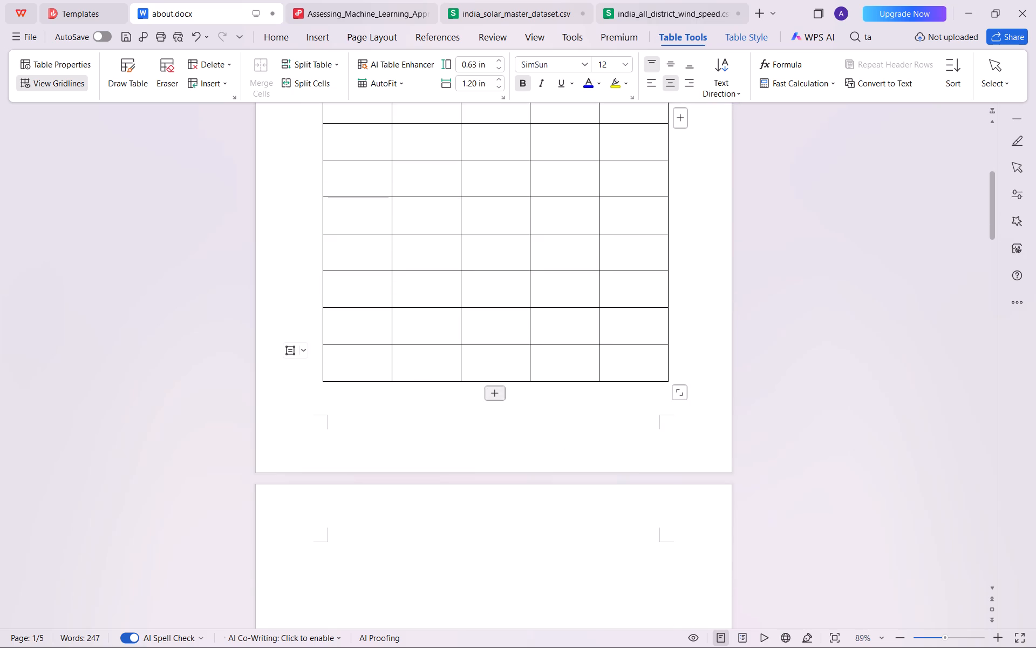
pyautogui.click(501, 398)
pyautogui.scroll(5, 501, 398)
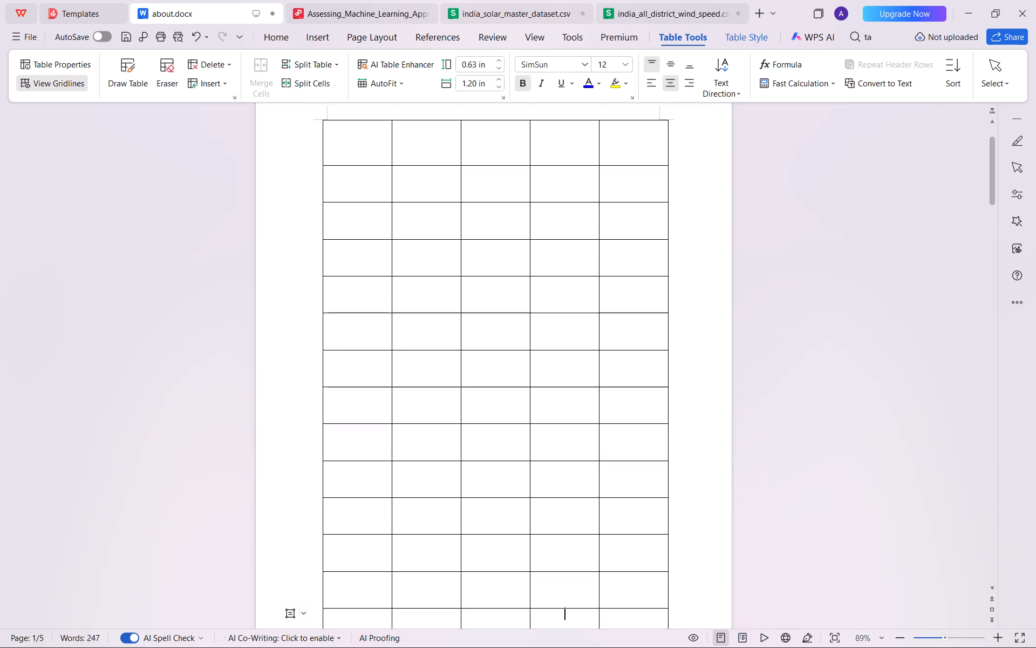
# Resize the whole table to fill only the first page, with rows about 0.61 in tall and columns about 1.20 in wide.
pyautogui.scroll(-8, 501, 398)
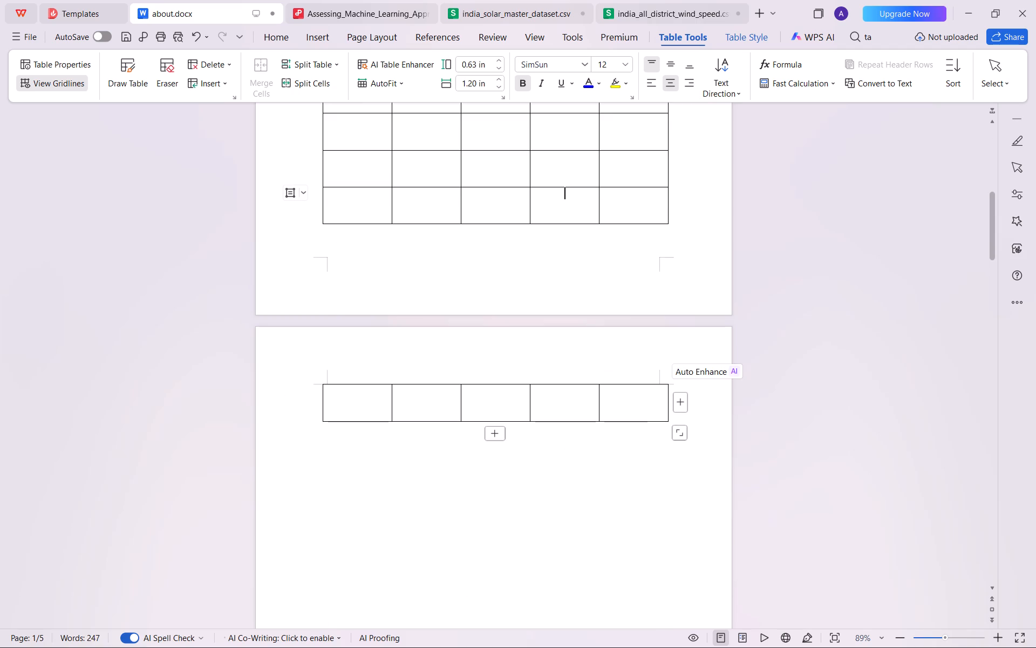
pyautogui.moveTo(676, 428); pyautogui.dragTo(661, 260)
pyautogui.scroll(9, 657, 418)
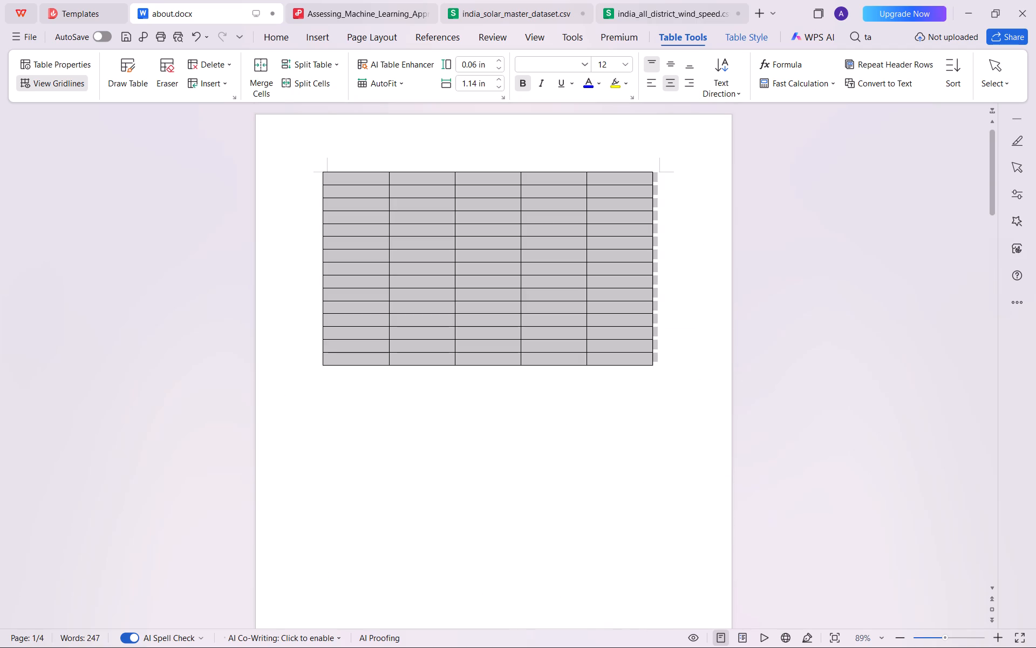
pyautogui.moveTo(659, 375); pyautogui.dragTo(662, 502)
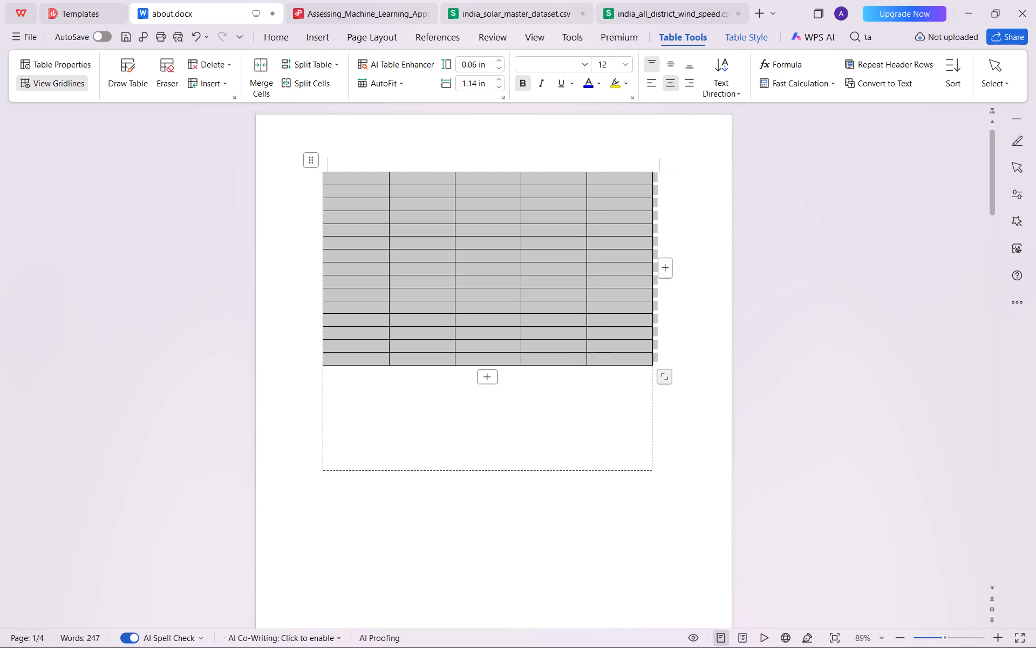
pyautogui.moveTo(662, 502); pyautogui.dragTo(658, 586)
pyautogui.scroll(-3, 658, 586)
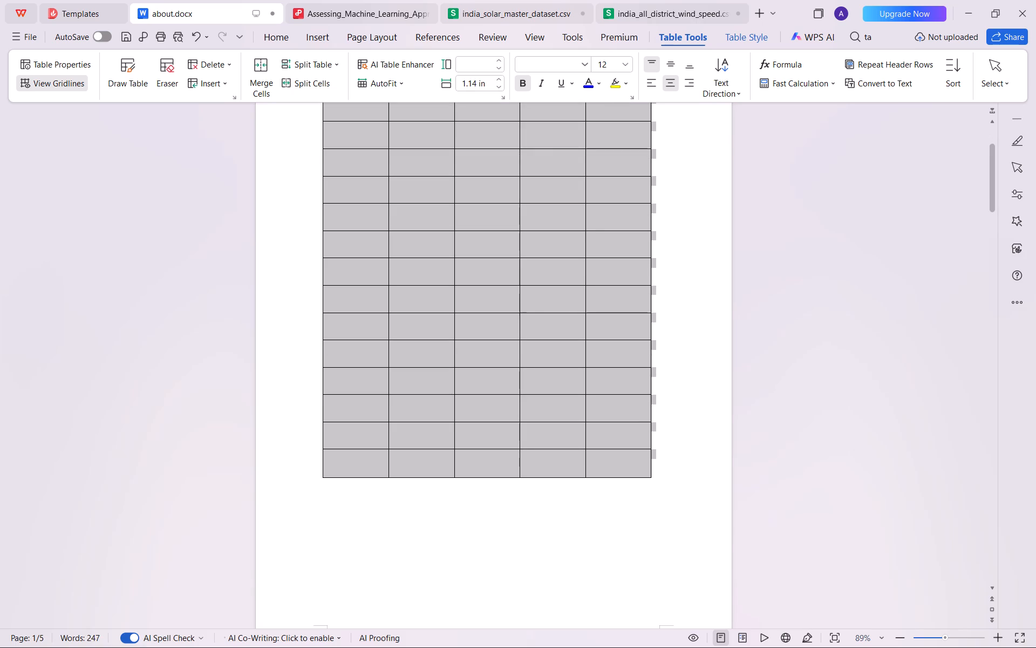
pyautogui.moveTo(663, 490); pyautogui.dragTo(665, 572)
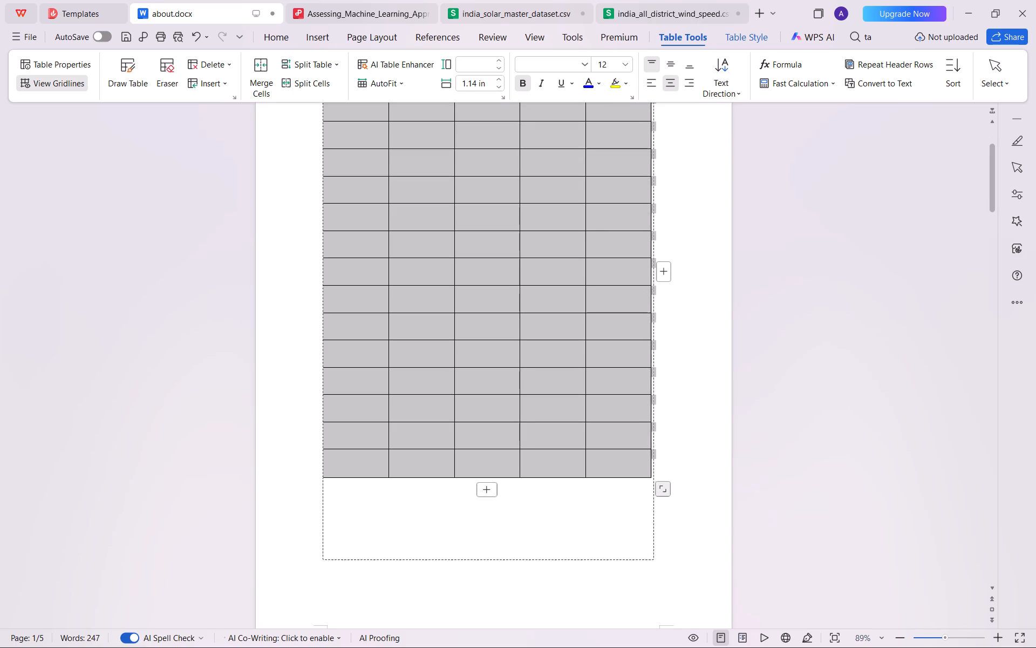
pyautogui.moveTo(665, 572); pyautogui.dragTo(676, 592)
pyautogui.scroll(-3, 676, 592)
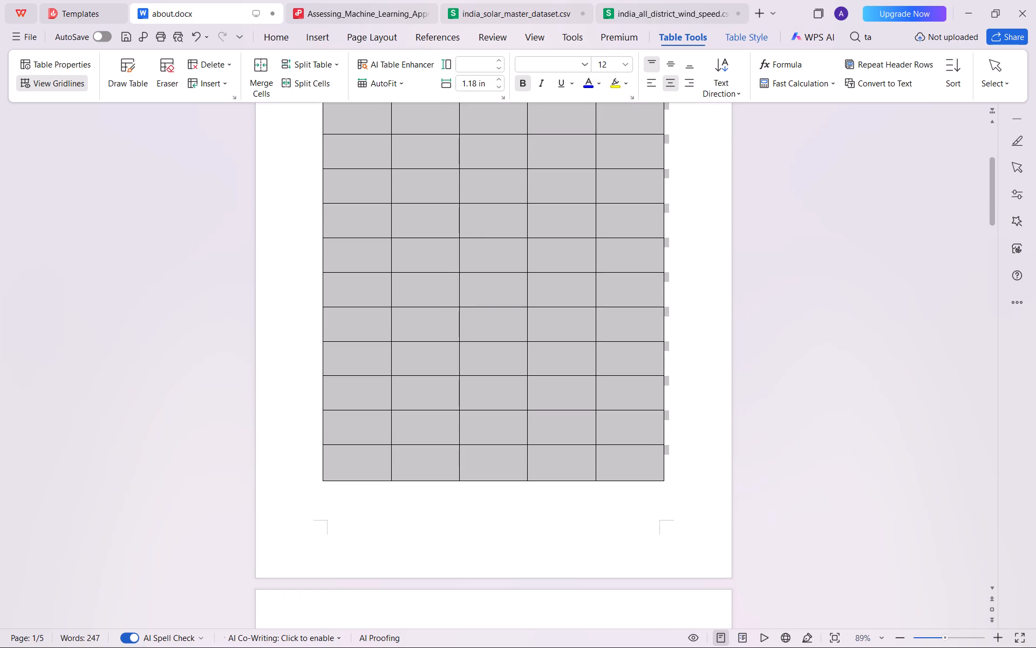
pyautogui.moveTo(673, 496); pyautogui.dragTo(678, 510)
pyautogui.click(710, 374)
# Examine how the resized table fits the first page and how the following pages are laid out.
pyautogui.scroll(5, 576, 434)
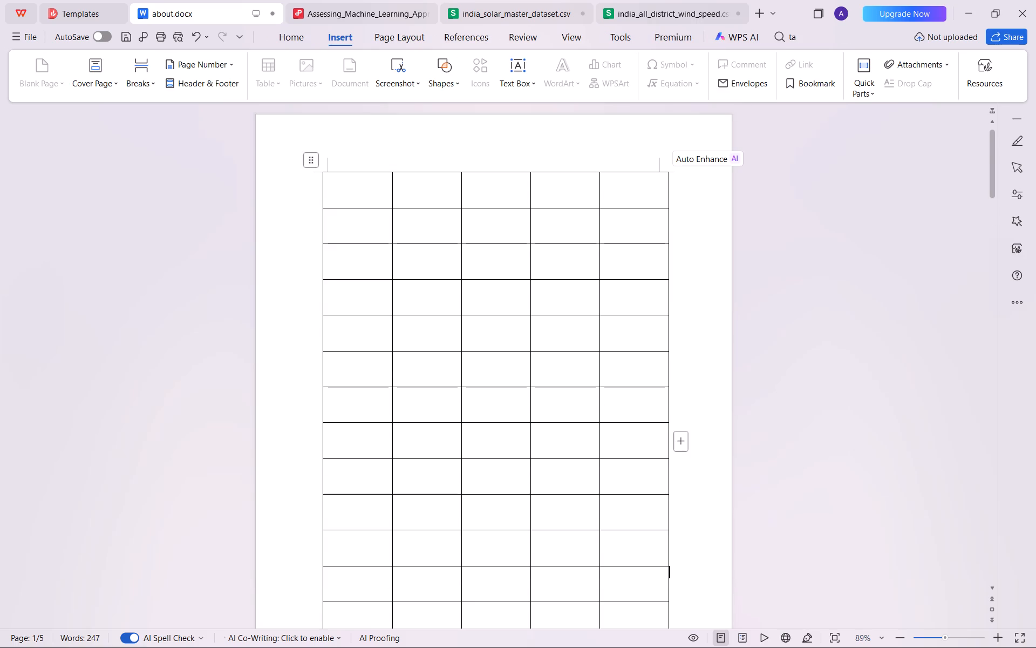
pyautogui.scroll(3, 577, 434)
pyautogui.scroll(-18, 577, 434)
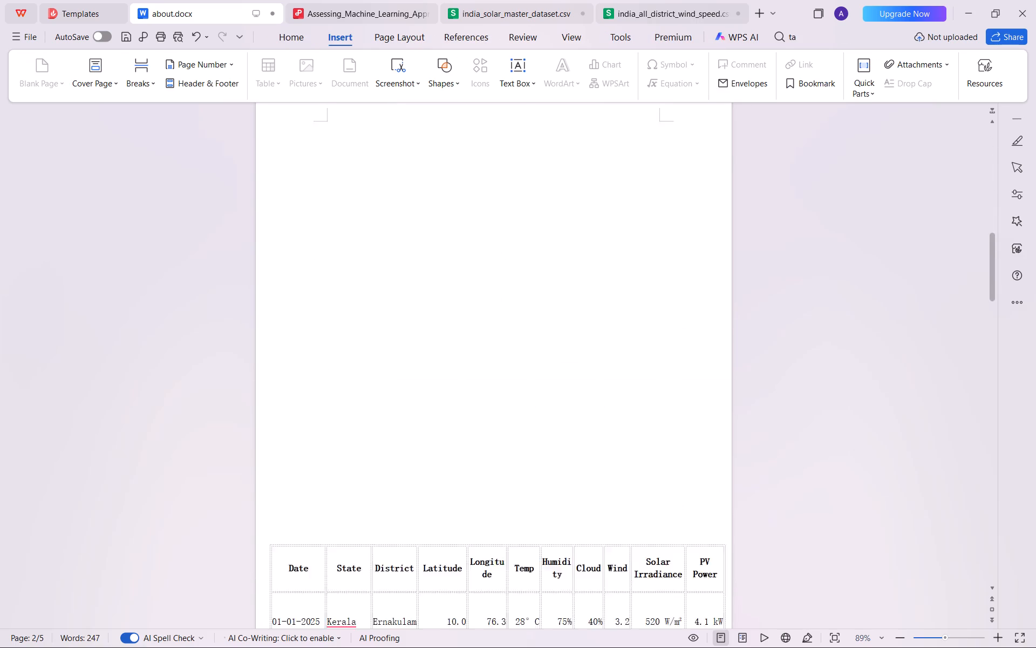
pyautogui.scroll(17, 576, 436)
pyautogui.scroll(4, 576, 436)
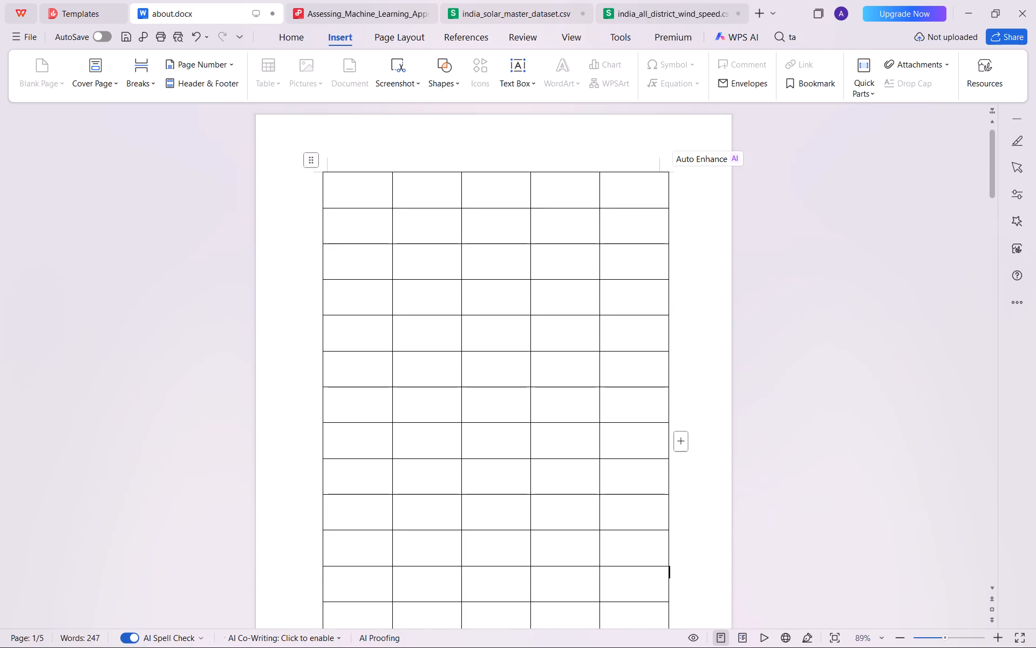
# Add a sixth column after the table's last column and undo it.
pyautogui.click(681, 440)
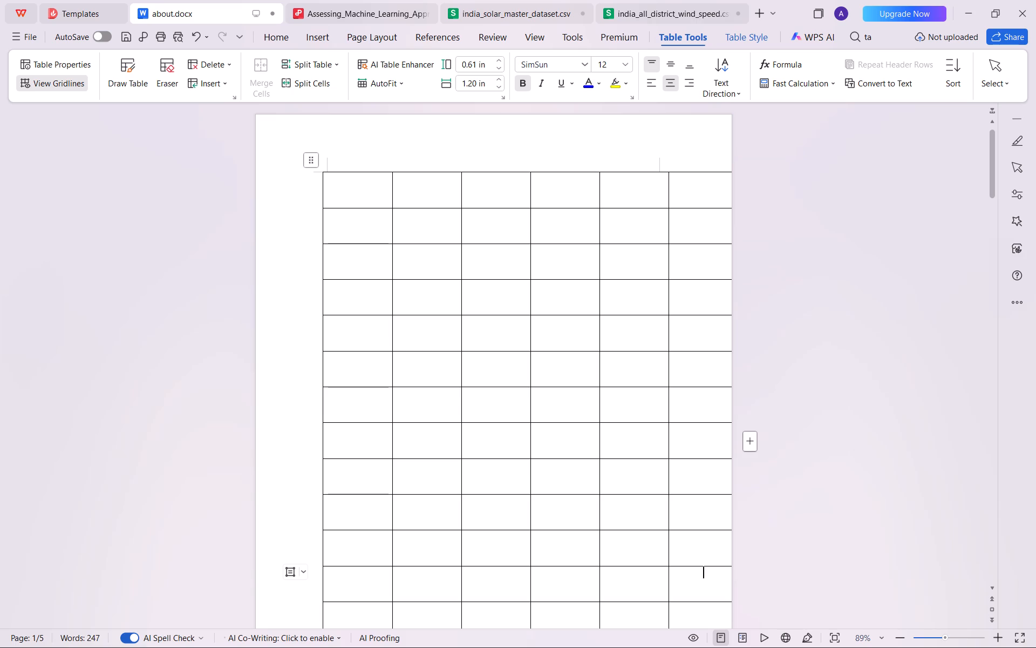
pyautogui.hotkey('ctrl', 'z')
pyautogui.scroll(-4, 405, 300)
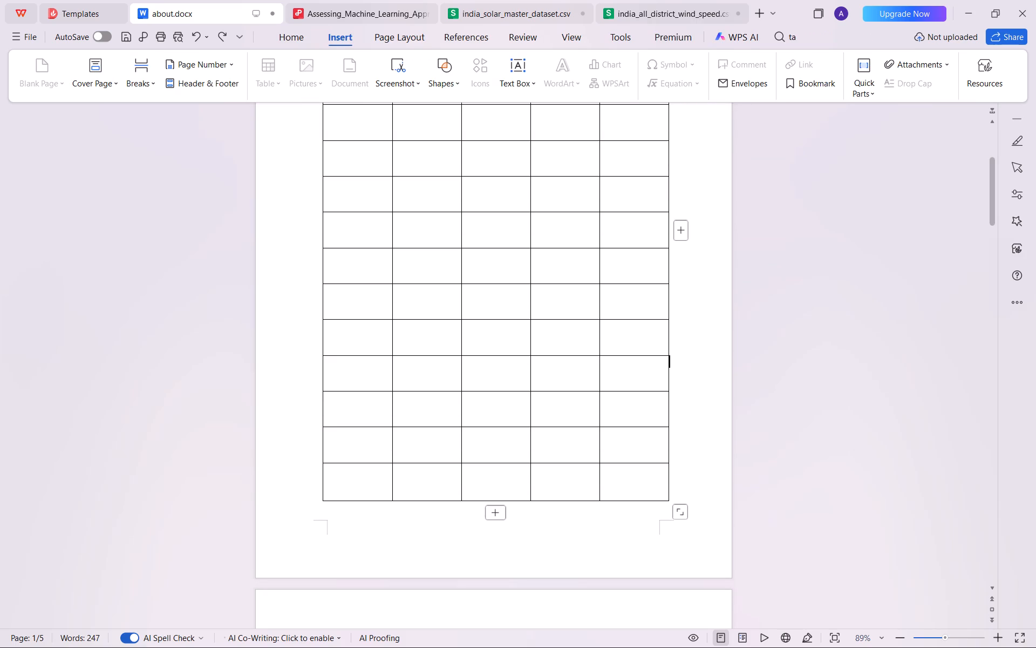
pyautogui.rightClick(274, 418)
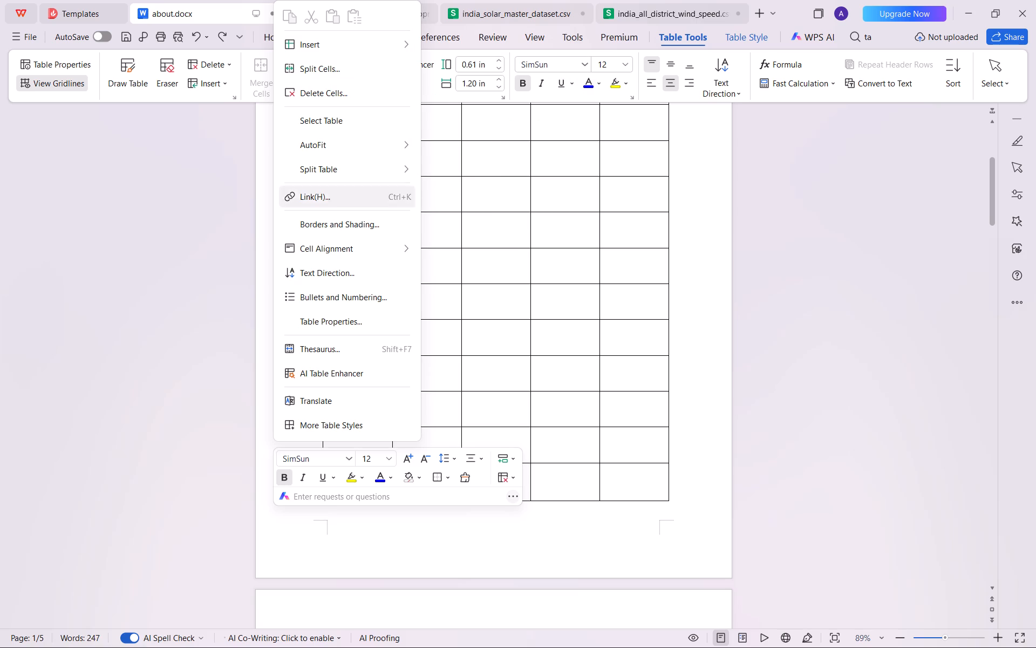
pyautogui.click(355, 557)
# Widen the table's first column slightly by moving its outer border toward the page edge.
pyautogui.scroll(2, 593, 489)
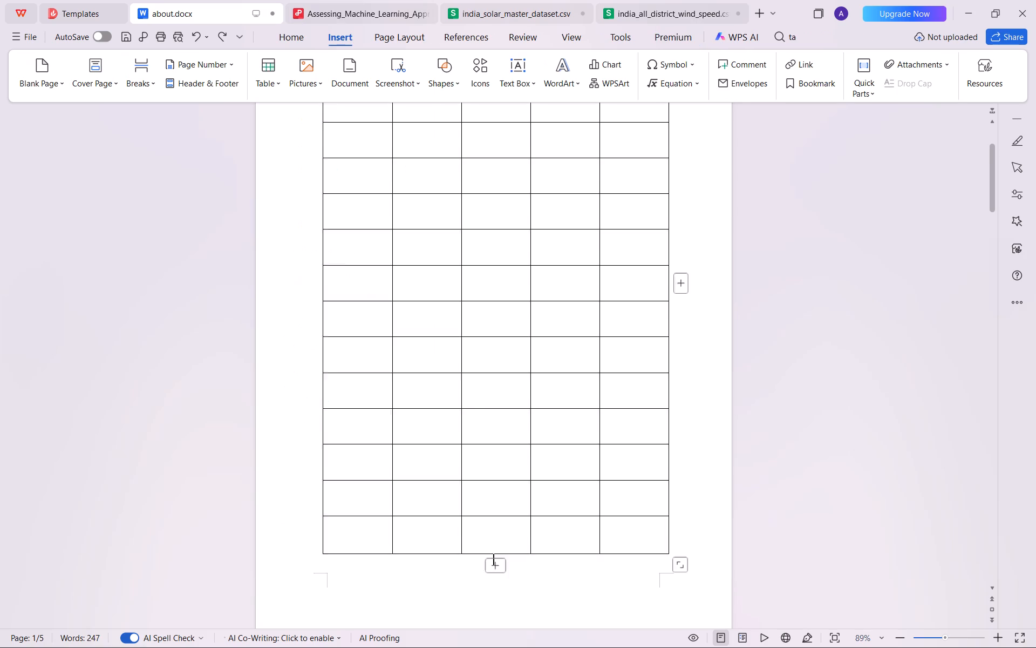
pyautogui.scroll(5, 594, 489)
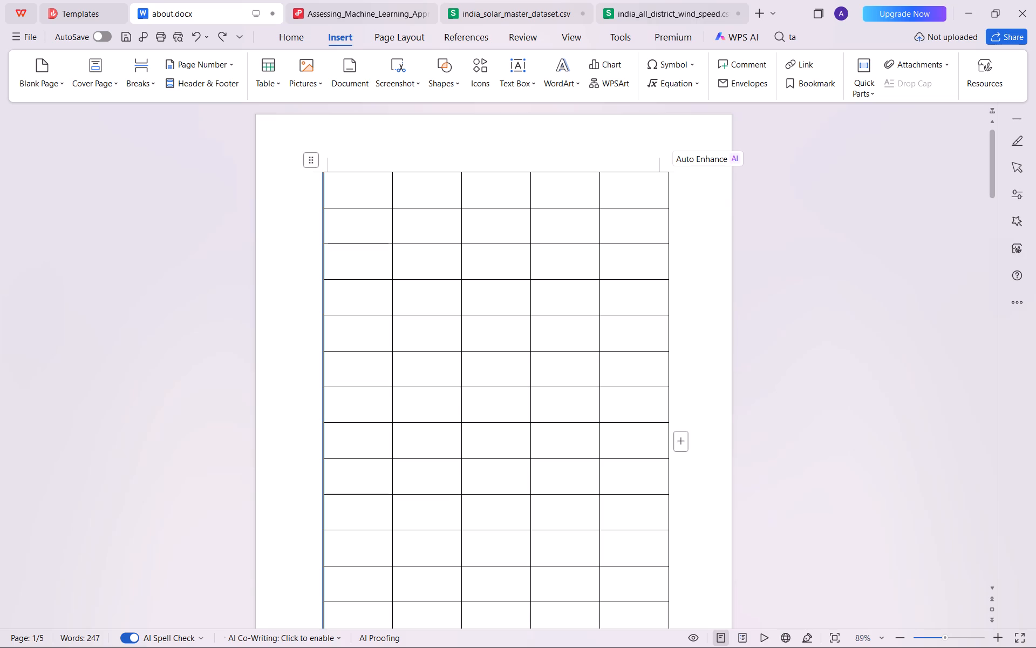
pyautogui.moveTo(323, 178); pyautogui.dragTo(317, 179)
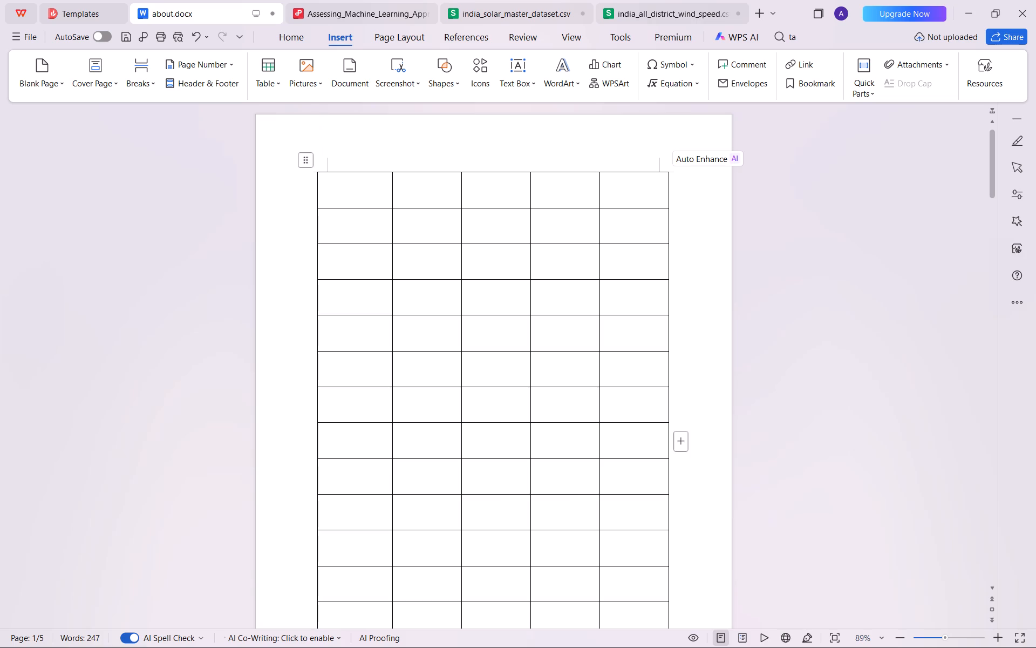
pyautogui.scroll(-2, 700, 501)
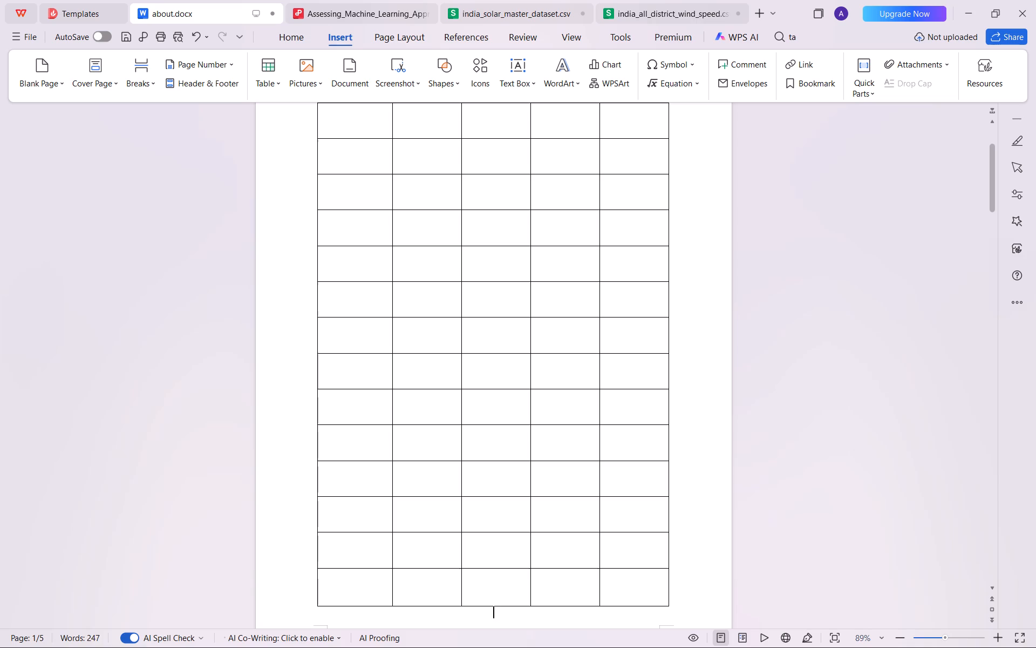
pyautogui.scroll(-5, 701, 494)
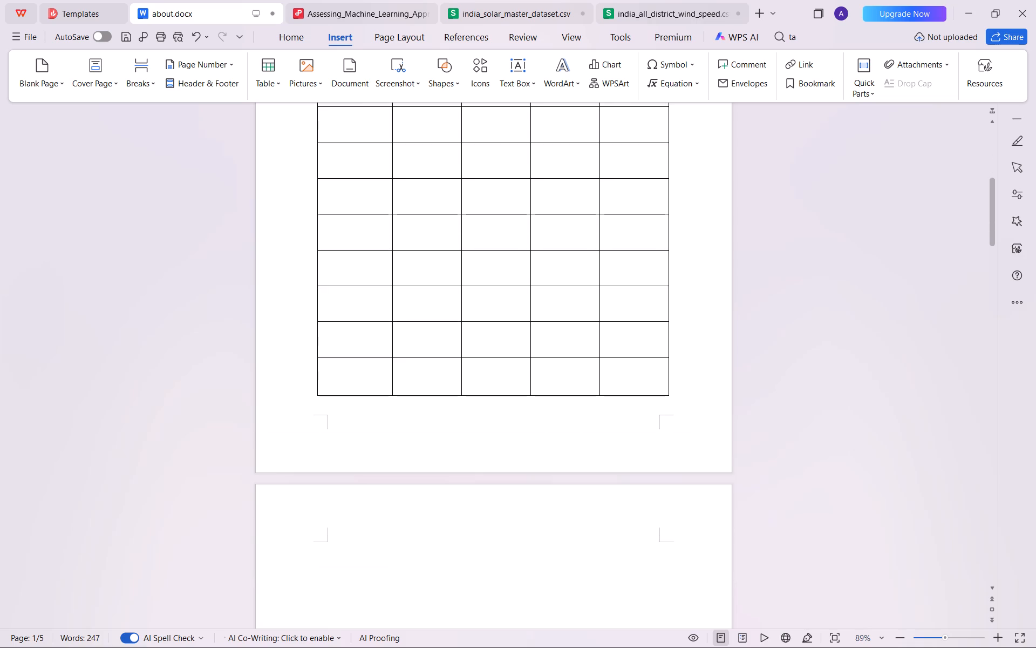
# Widen the table's last column slightly by moving its outer border toward the page edge.
pyautogui.scroll(-2, 701, 494)
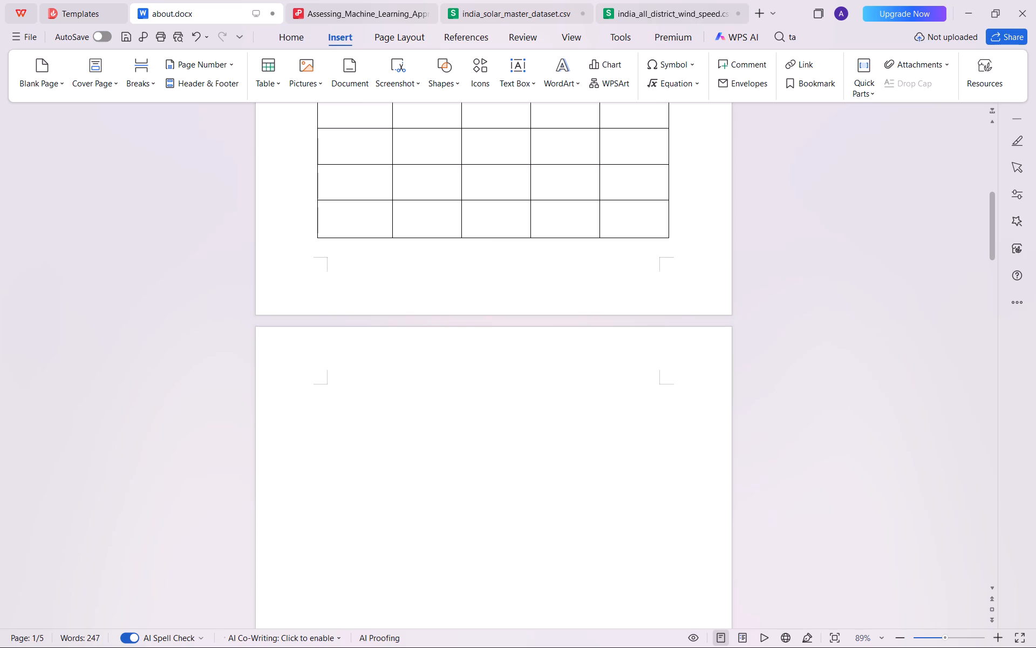
pyautogui.scroll(2, 540, 419)
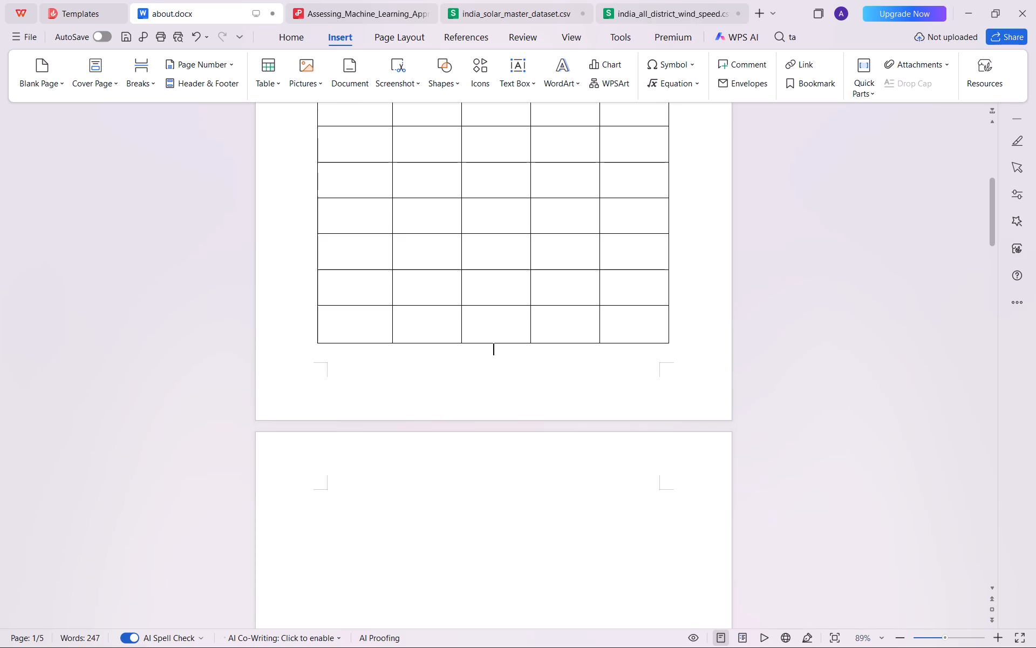
pyautogui.scroll(3, 540, 419)
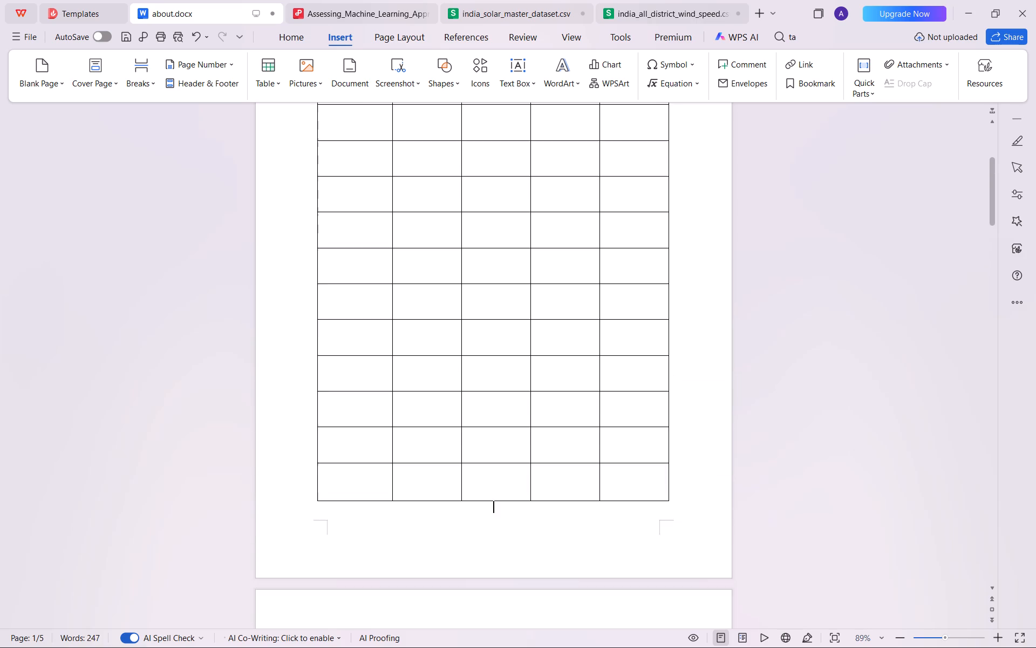
pyautogui.scroll(6, 540, 419)
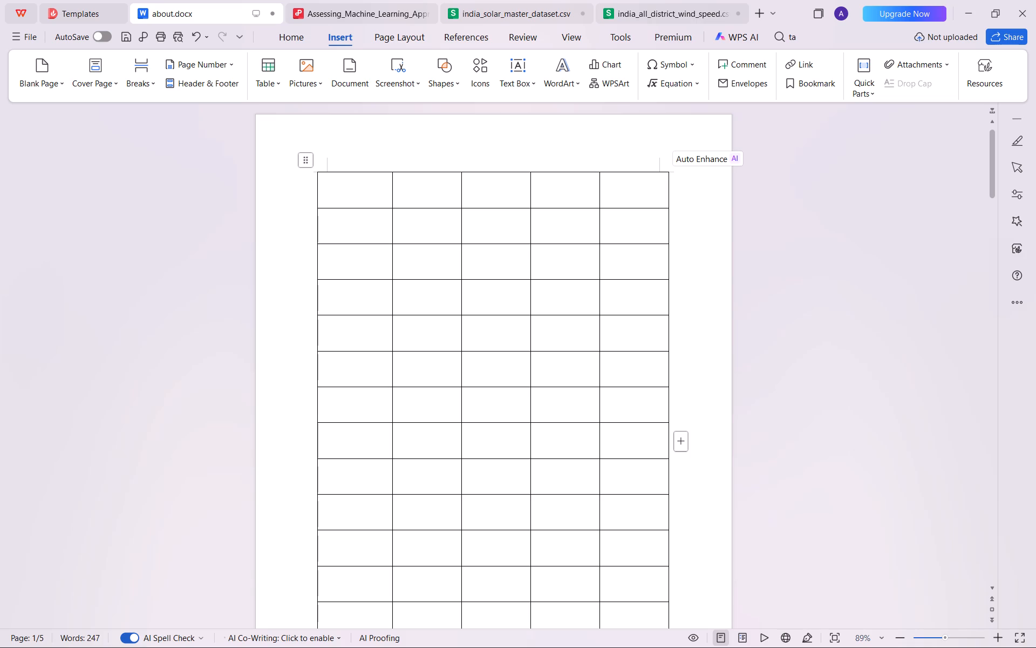
pyautogui.click(669, 183)
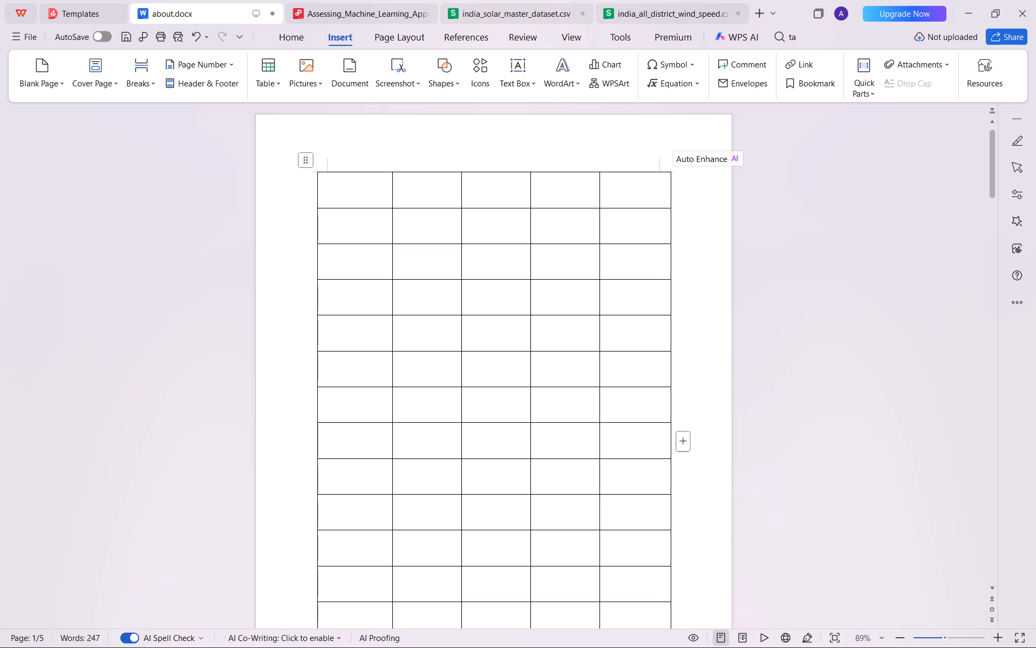
# Examine the blank cells in the table's first three columns, row by row, and the table's fit on the first page.
pyautogui.scroll(-6, 693, 309)
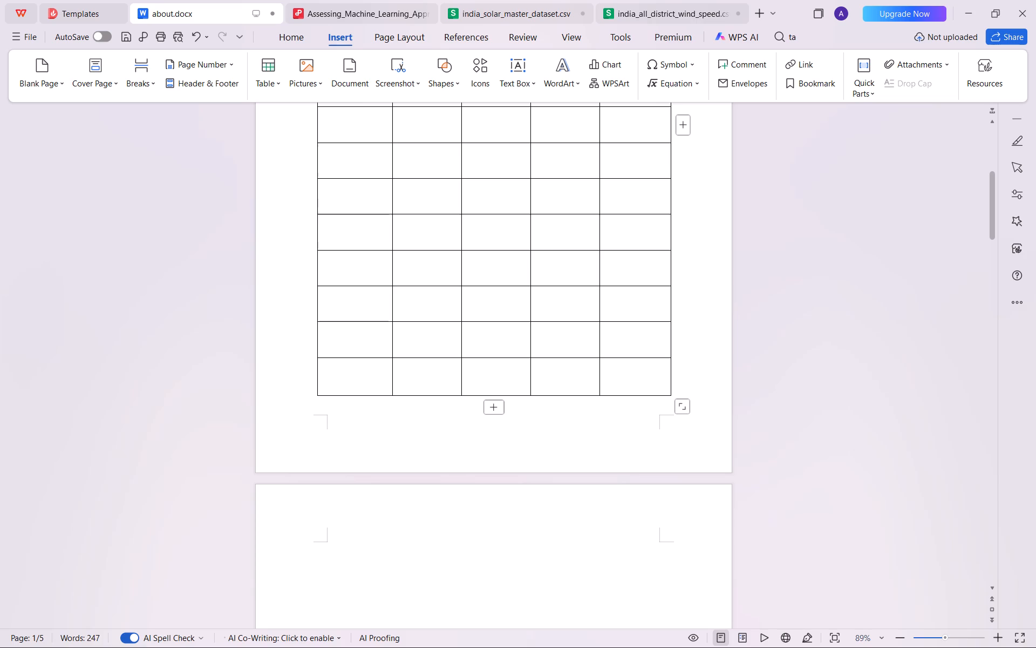
pyautogui.scroll(3, 468, 431)
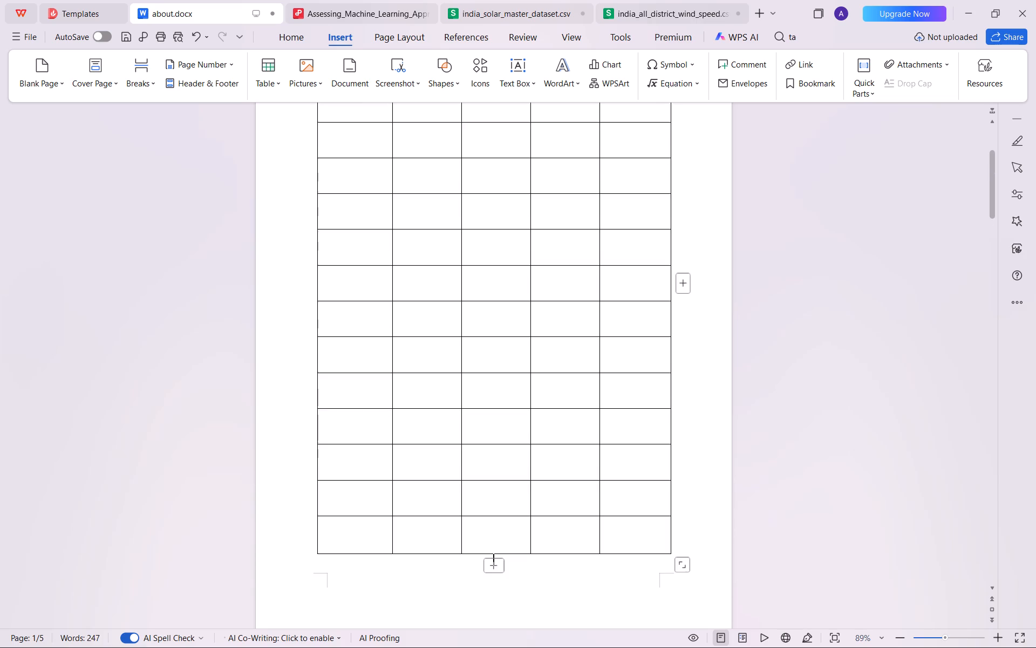
pyautogui.scroll(3, 467, 442)
pyautogui.click(353, 184)
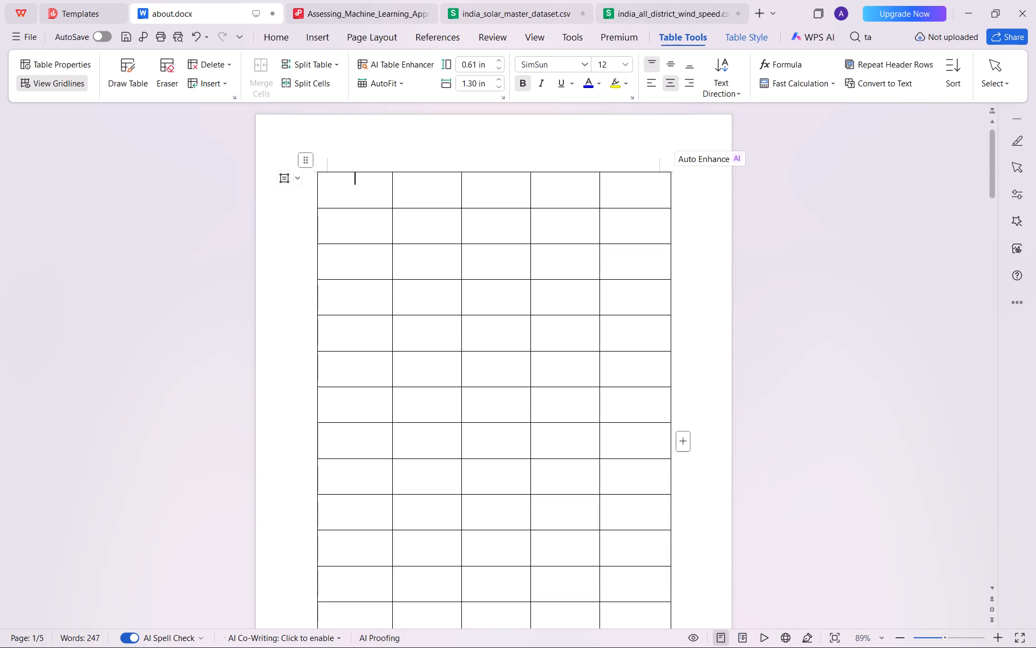
pyautogui.click(366, 234)
pyautogui.click(368, 268)
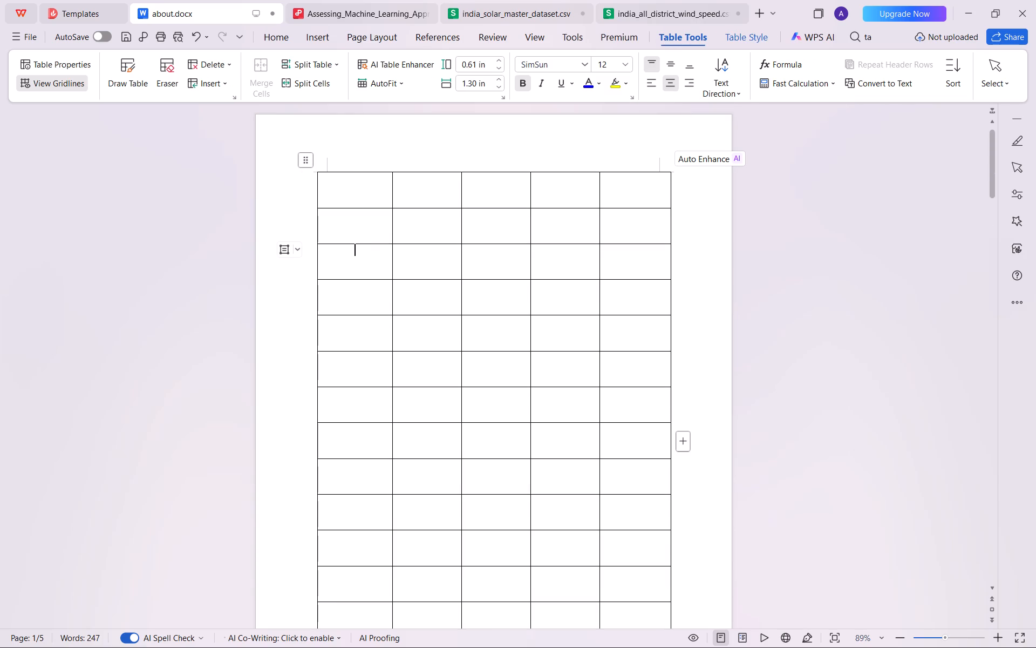
pyautogui.click(373, 298)
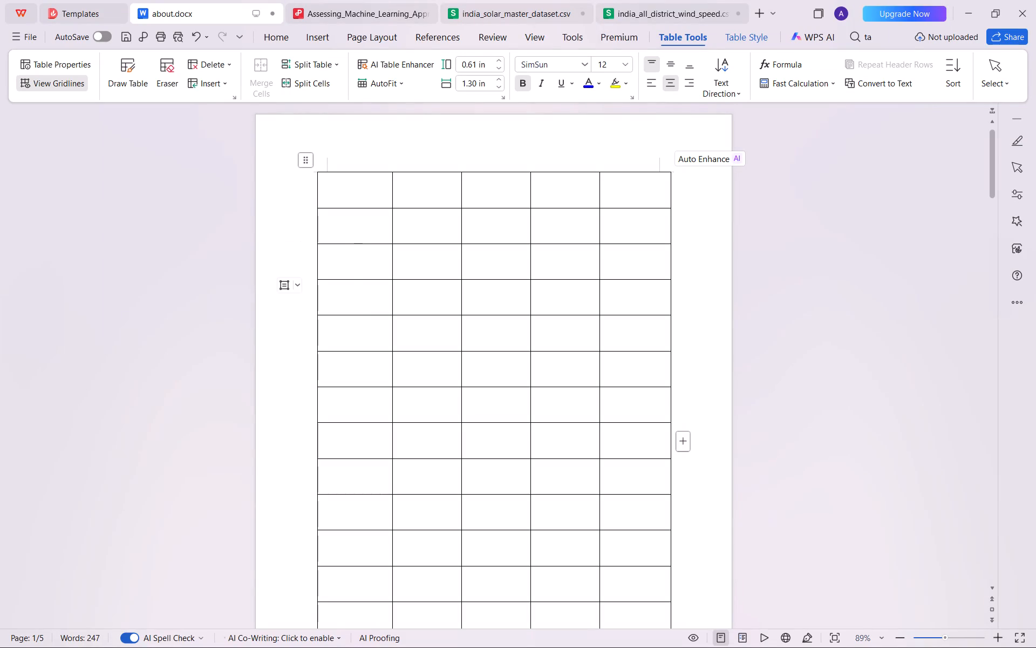
pyautogui.click(366, 339)
pyautogui.click(444, 338)
pyautogui.click(439, 308)
pyautogui.click(433, 276)
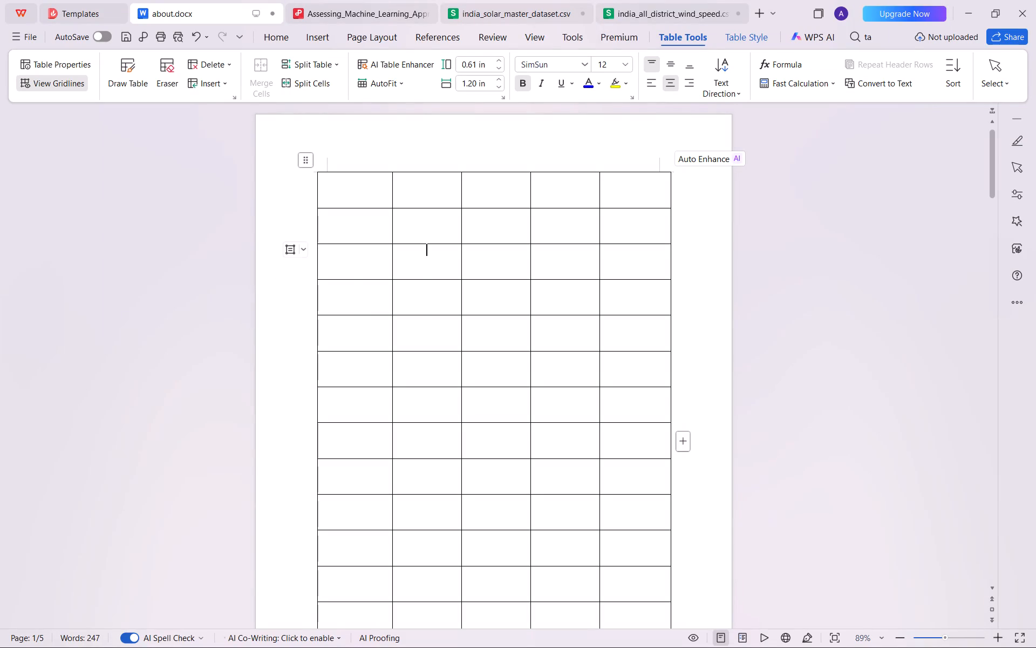
pyautogui.click(433, 233)
pyautogui.click(438, 183)
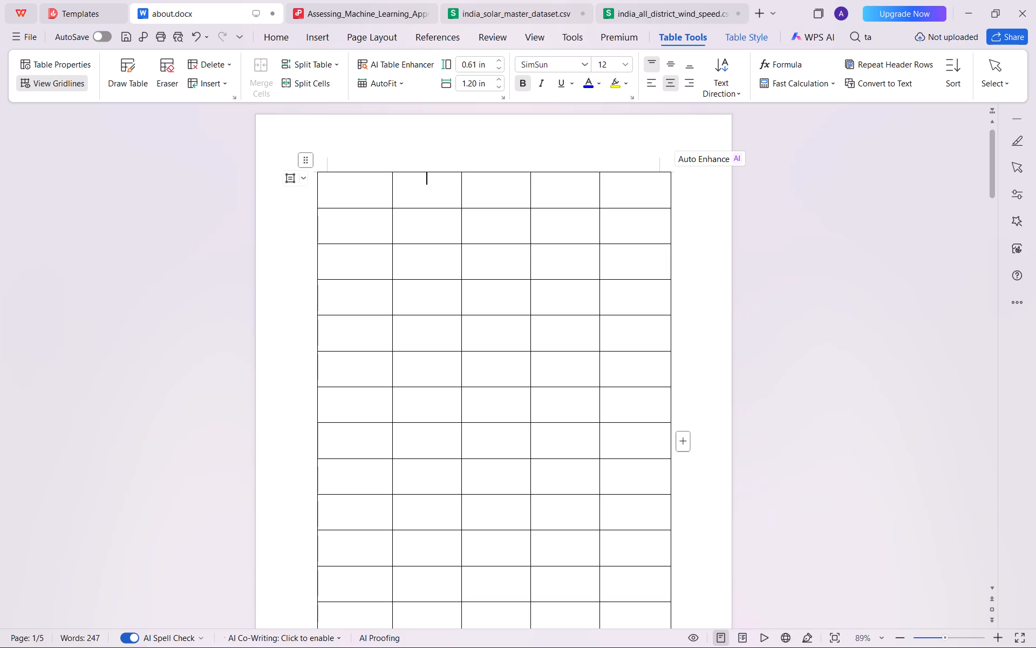
pyautogui.click(490, 193)
pyautogui.click(499, 237)
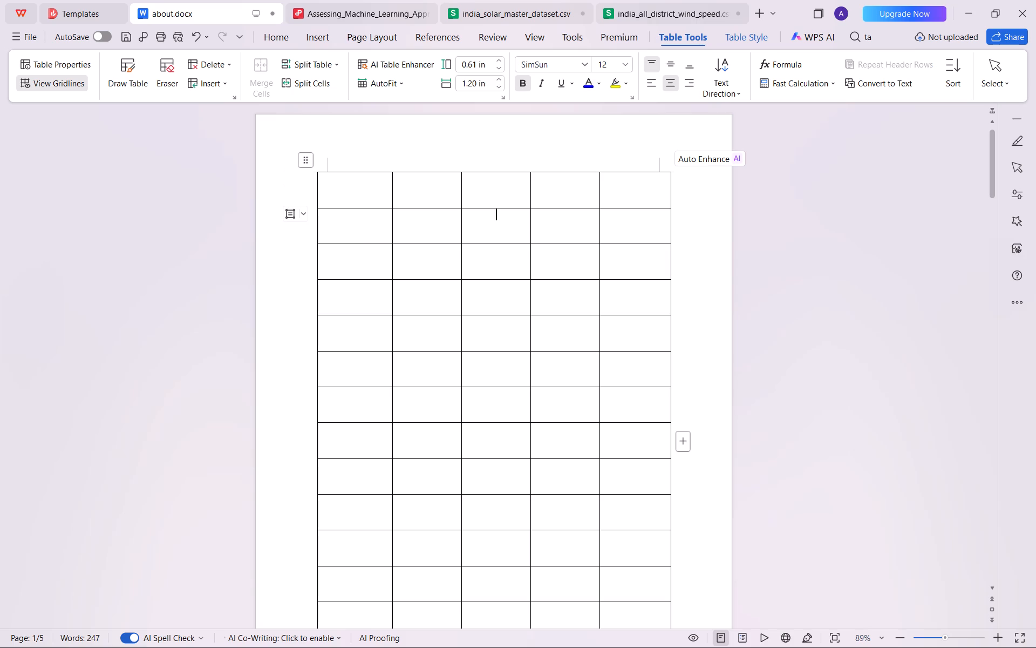
pyautogui.click(492, 273)
pyautogui.click(490, 296)
pyautogui.click(493, 339)
pyautogui.click(417, 368)
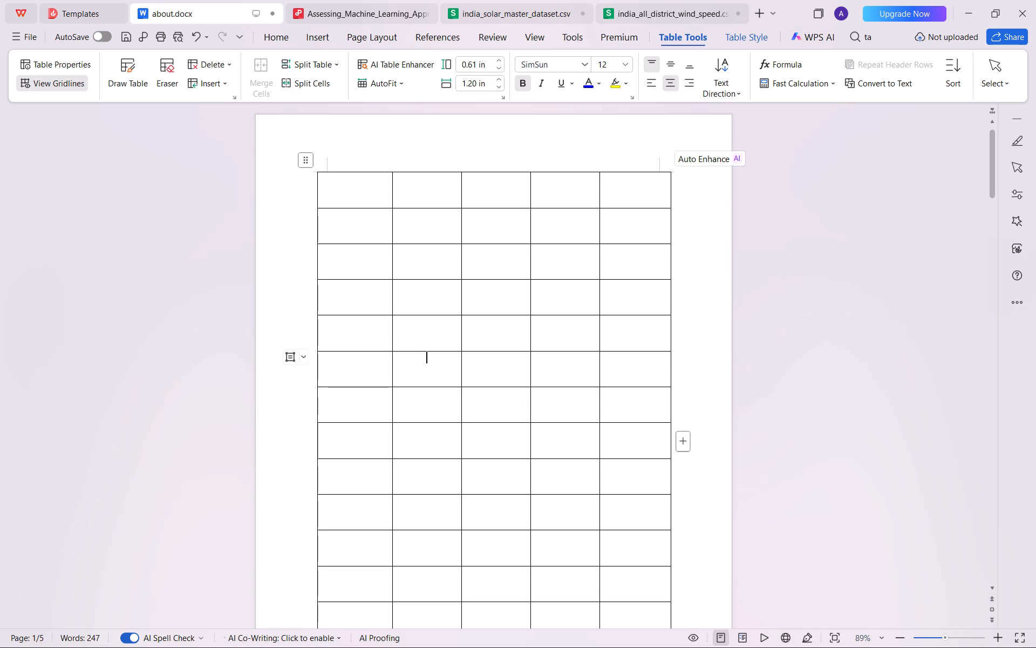
pyautogui.click(486, 372)
pyautogui.click(493, 399)
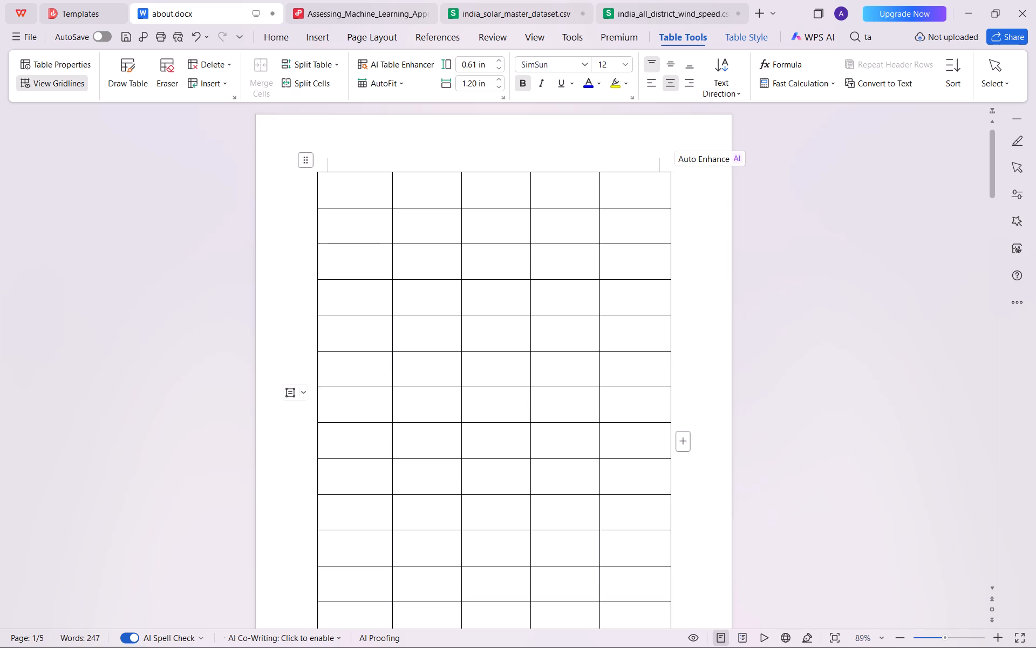
pyautogui.click(441, 412)
pyautogui.scroll(-1, 437, 408)
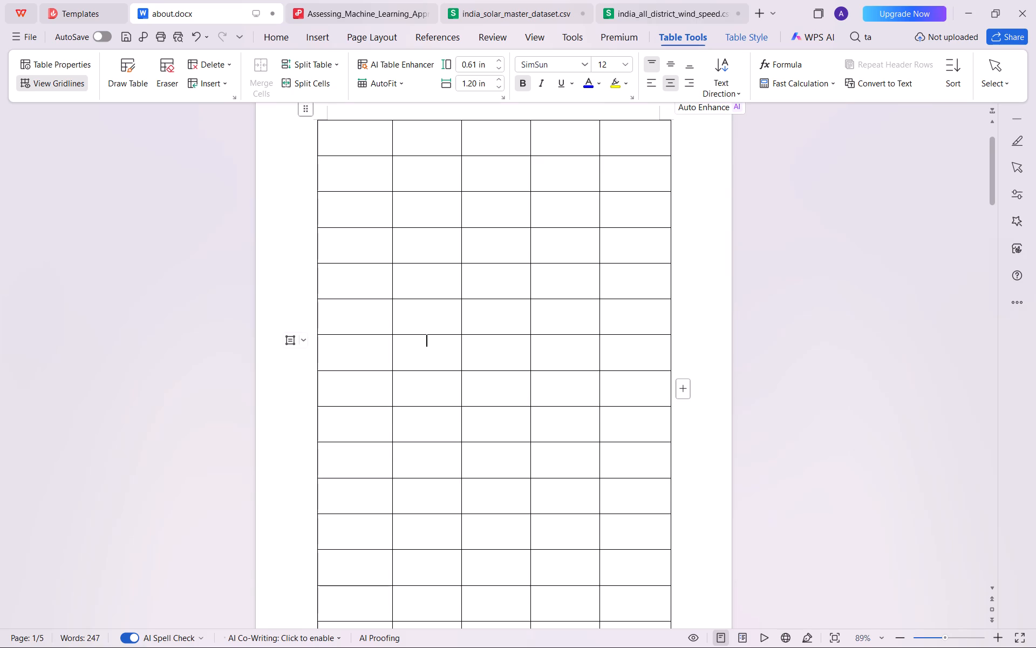
pyautogui.click(424, 393)
pyautogui.click(497, 387)
pyautogui.click(471, 427)
pyautogui.click(411, 415)
pyautogui.scroll(-1, 428, 454)
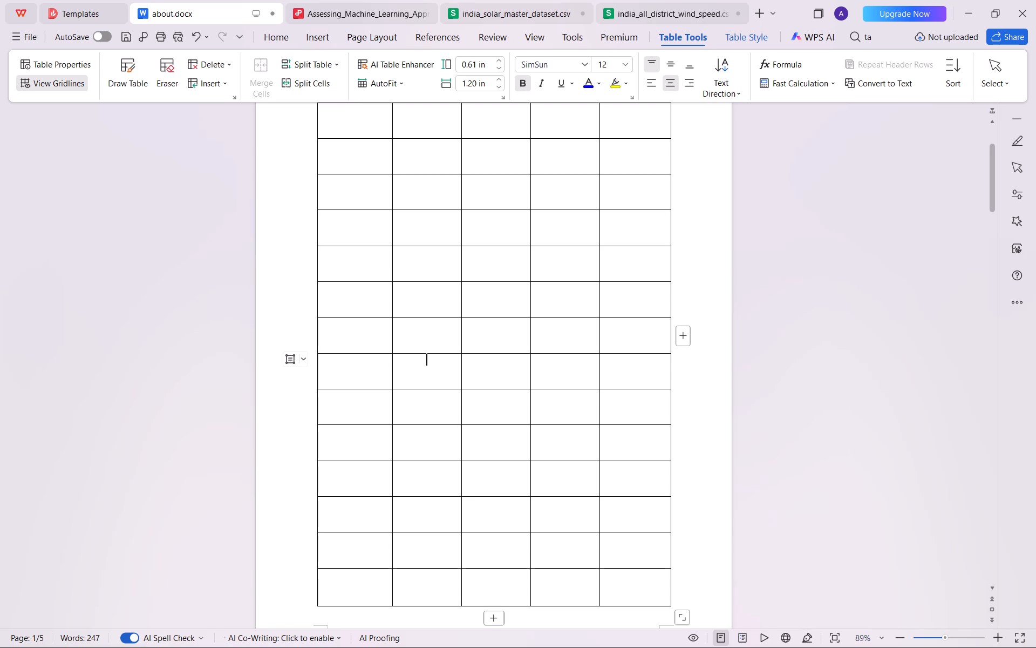
pyautogui.click(426, 423)
pyautogui.click(449, 451)
pyautogui.click(496, 447)
pyautogui.click(494, 413)
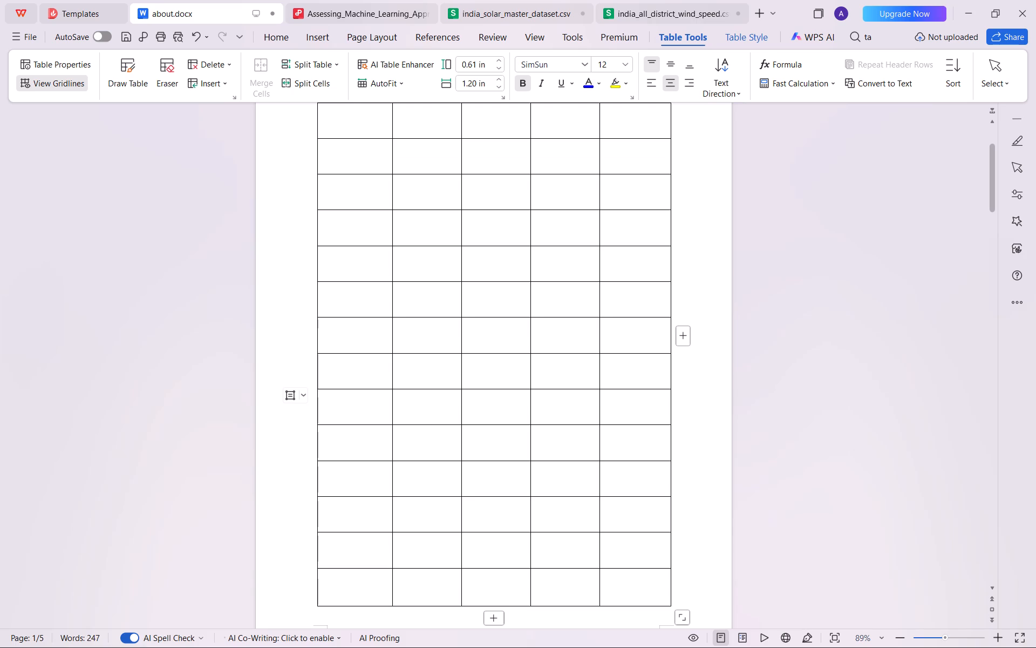
pyautogui.scroll(-2, 478, 475)
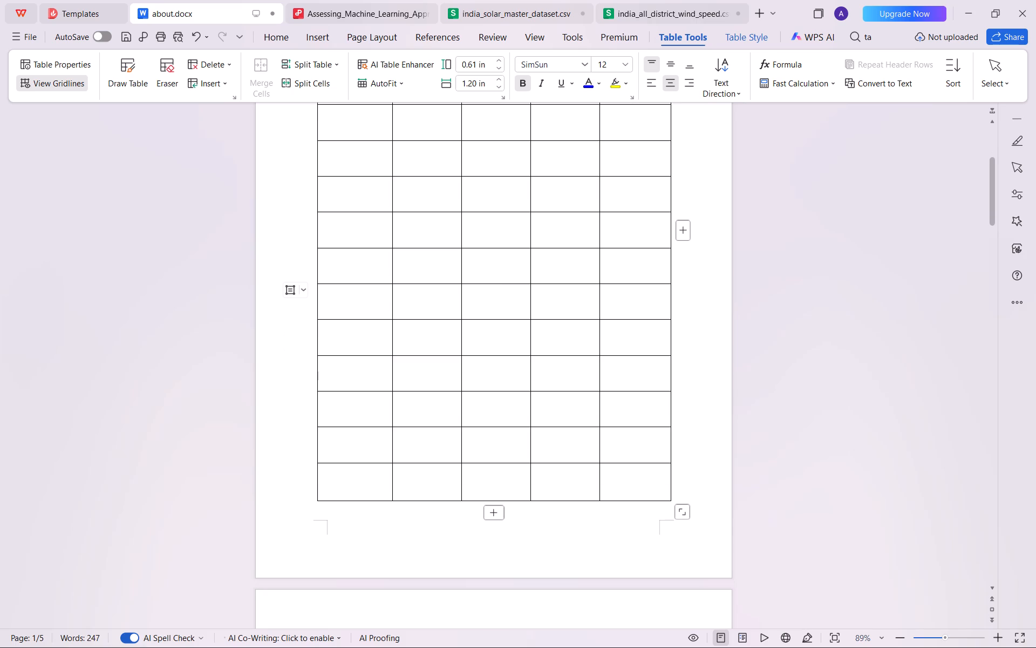
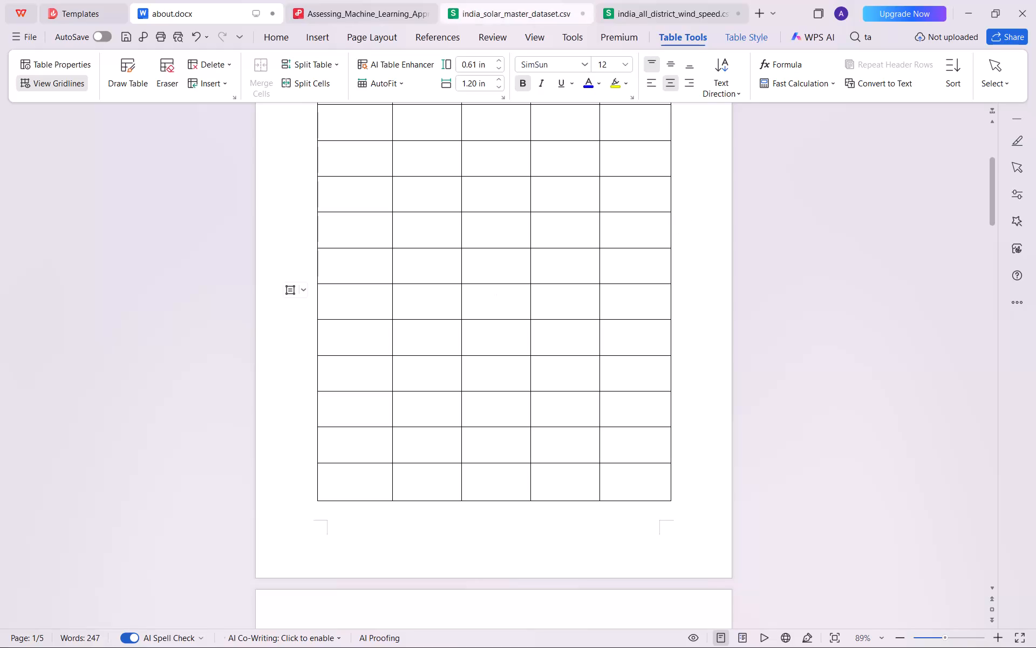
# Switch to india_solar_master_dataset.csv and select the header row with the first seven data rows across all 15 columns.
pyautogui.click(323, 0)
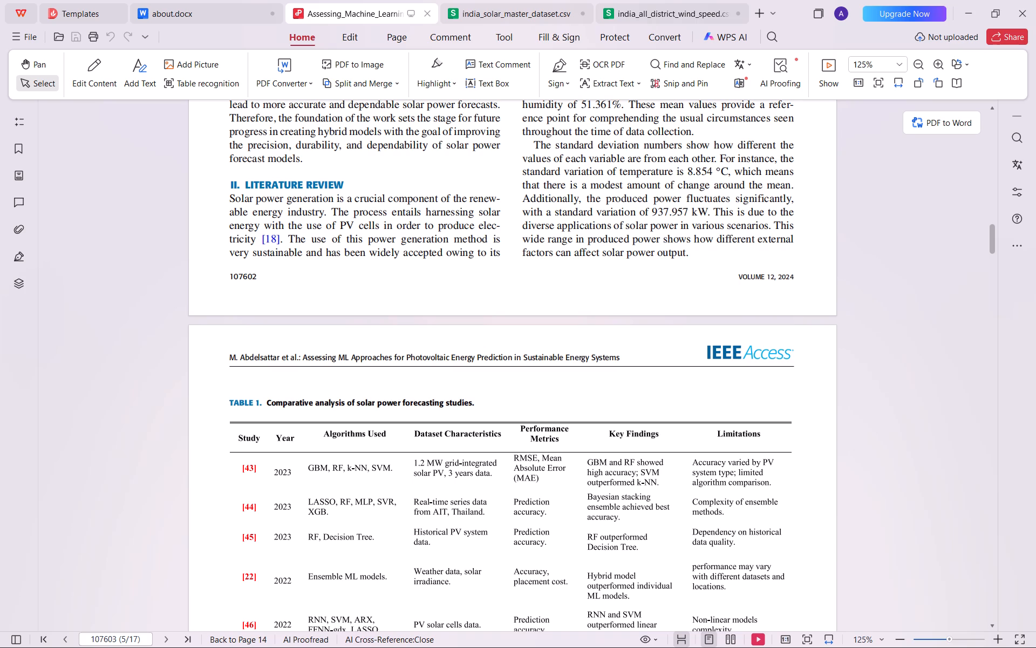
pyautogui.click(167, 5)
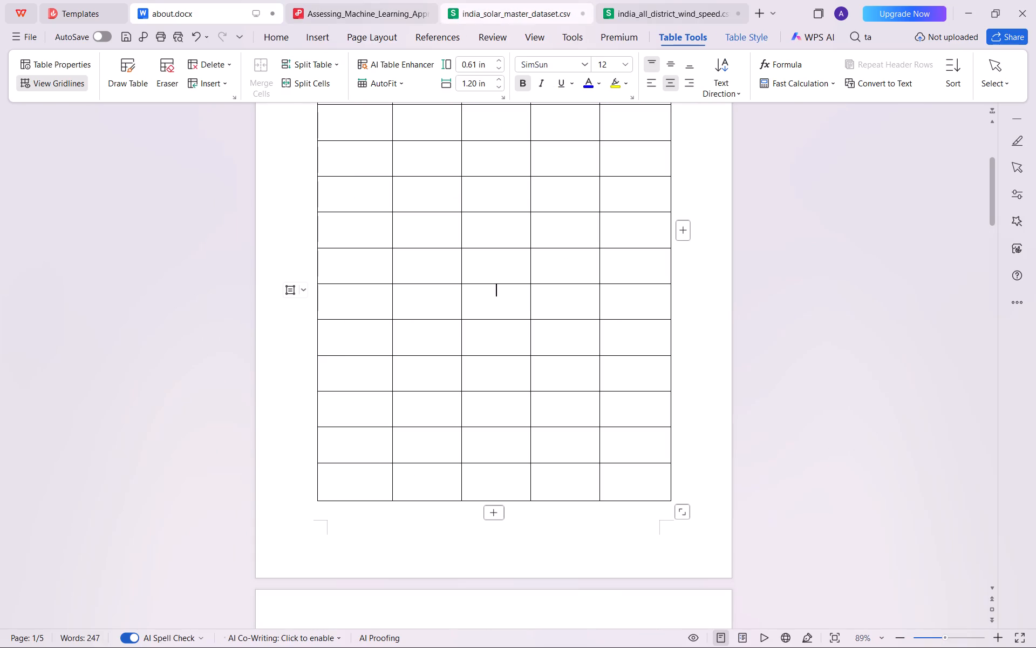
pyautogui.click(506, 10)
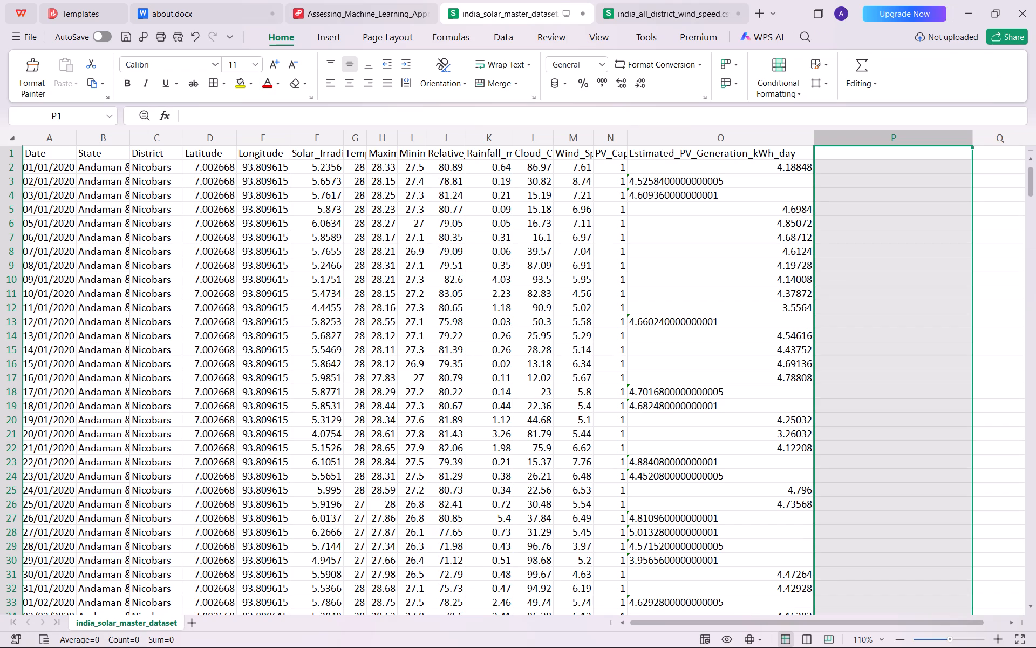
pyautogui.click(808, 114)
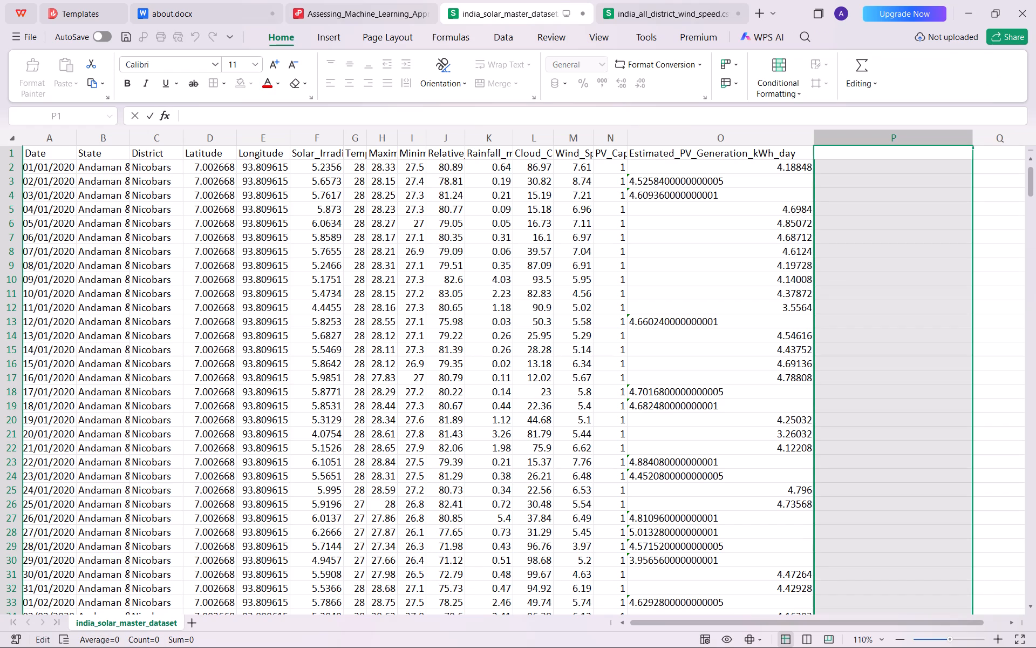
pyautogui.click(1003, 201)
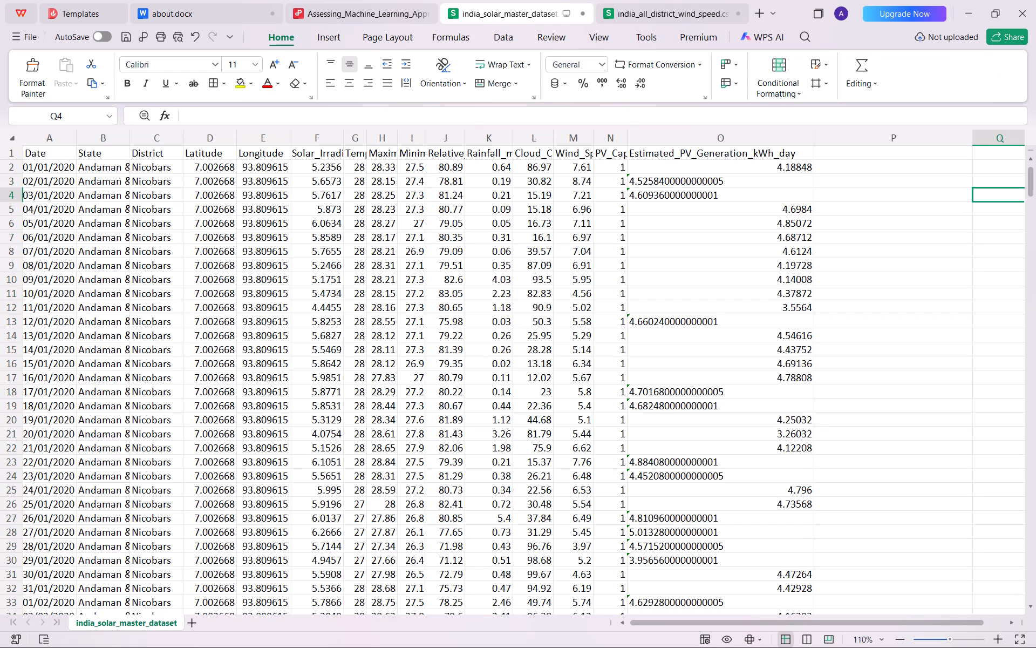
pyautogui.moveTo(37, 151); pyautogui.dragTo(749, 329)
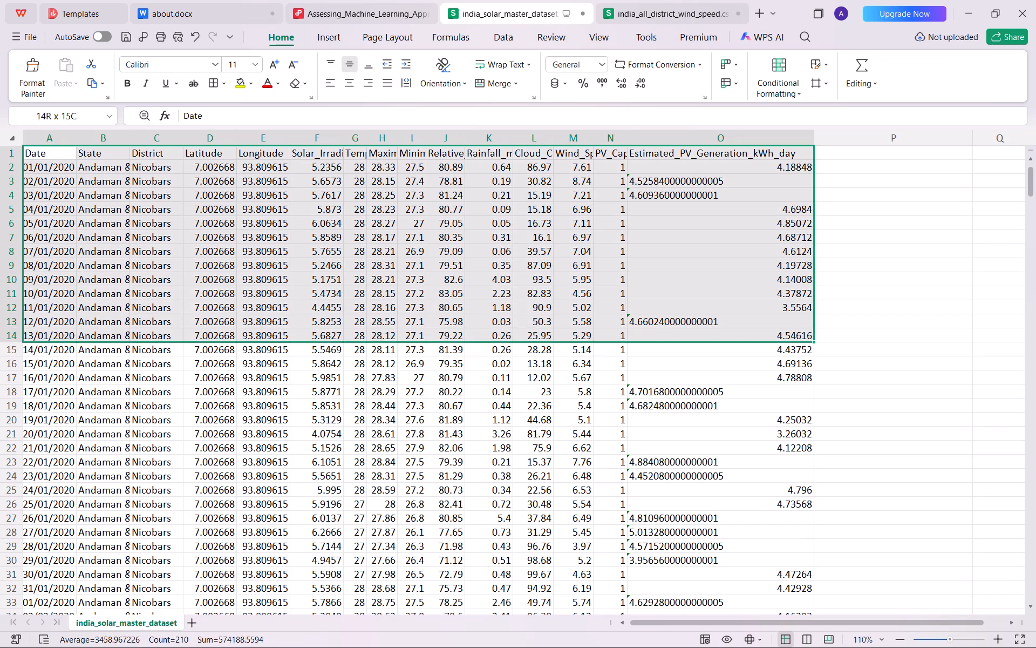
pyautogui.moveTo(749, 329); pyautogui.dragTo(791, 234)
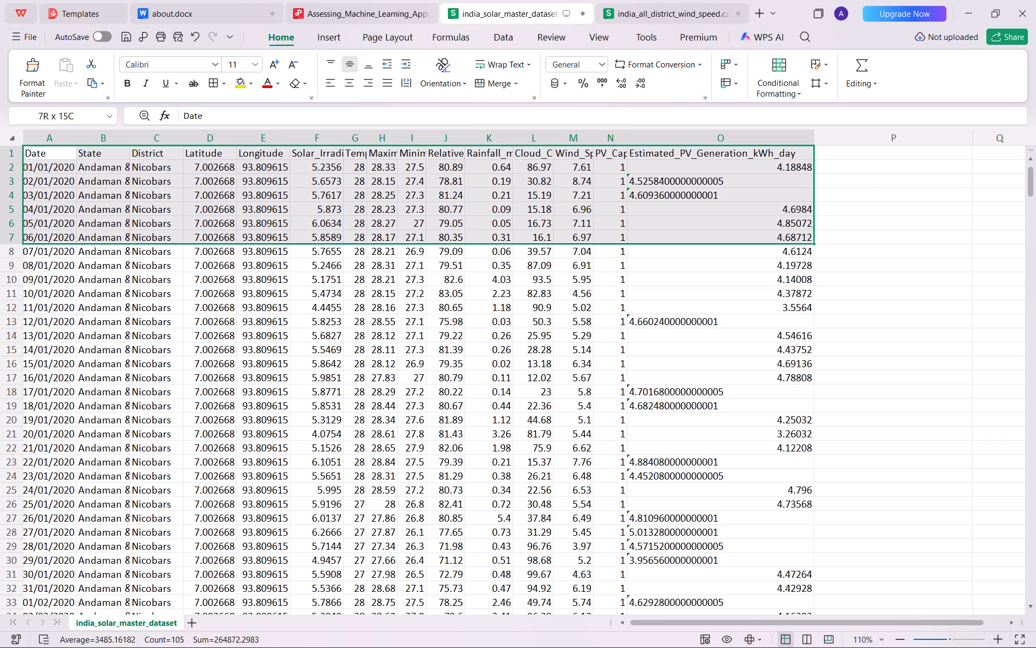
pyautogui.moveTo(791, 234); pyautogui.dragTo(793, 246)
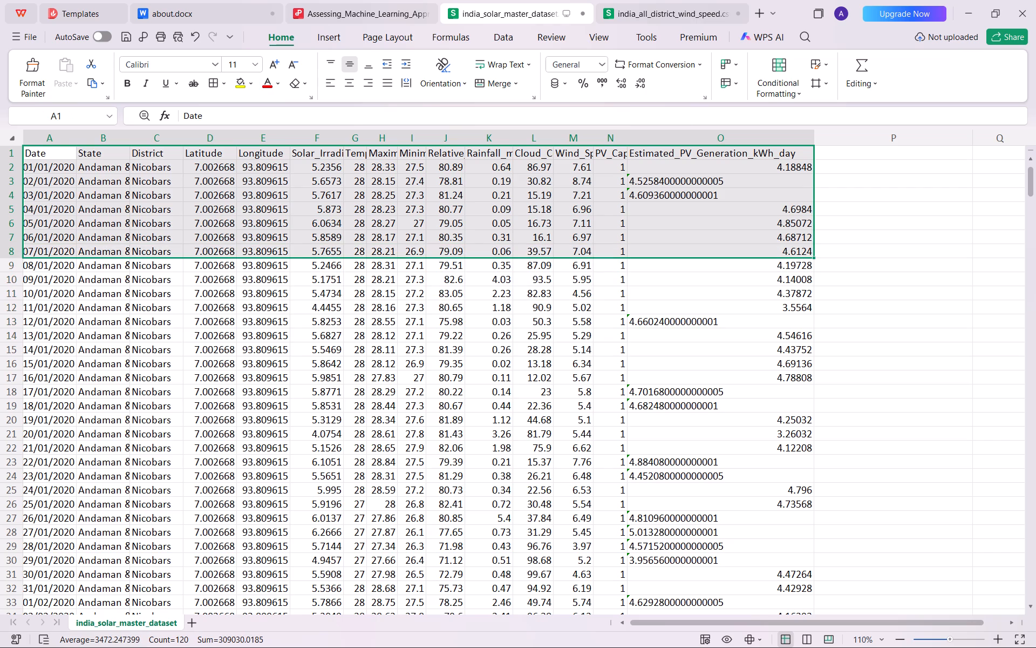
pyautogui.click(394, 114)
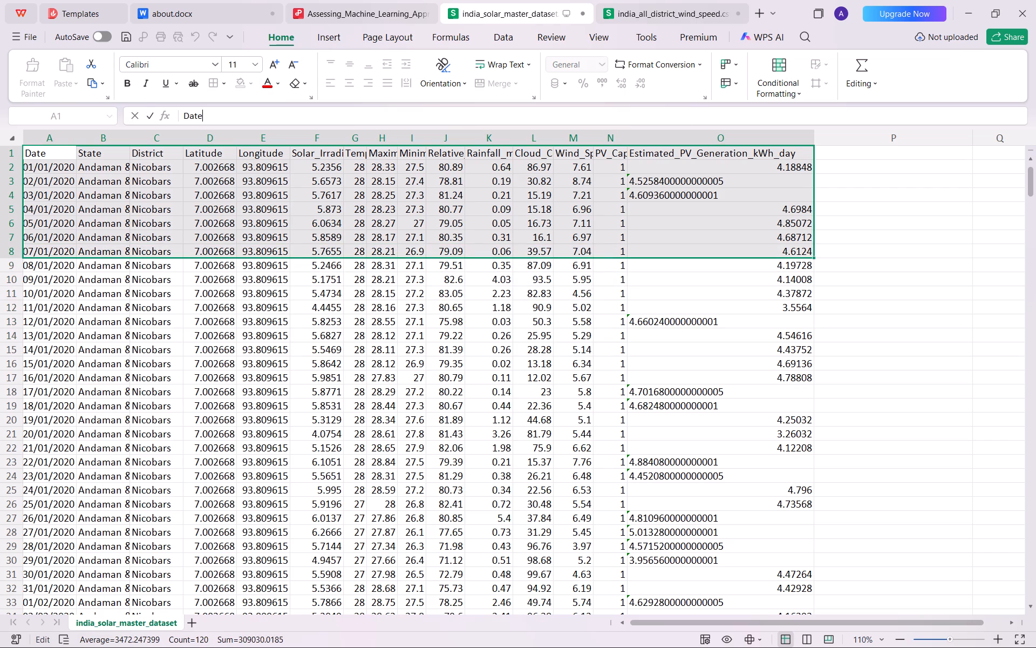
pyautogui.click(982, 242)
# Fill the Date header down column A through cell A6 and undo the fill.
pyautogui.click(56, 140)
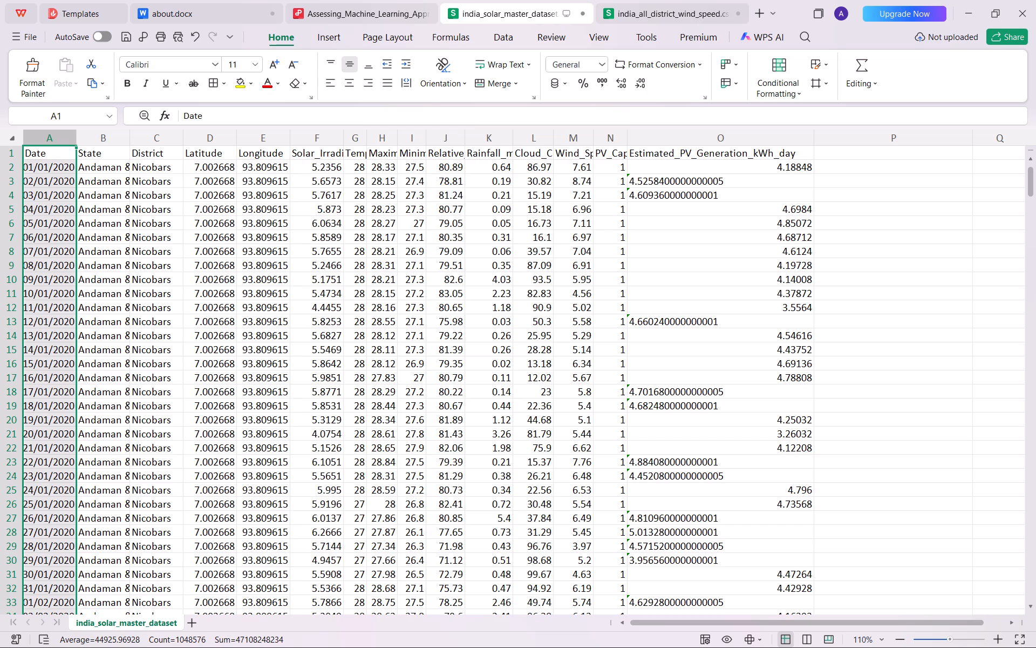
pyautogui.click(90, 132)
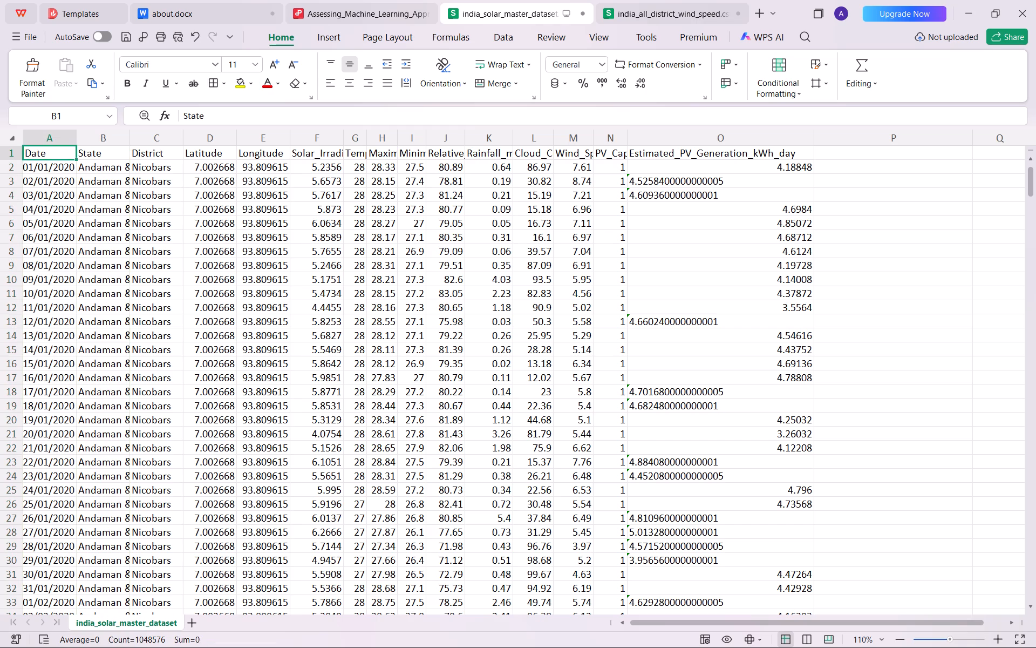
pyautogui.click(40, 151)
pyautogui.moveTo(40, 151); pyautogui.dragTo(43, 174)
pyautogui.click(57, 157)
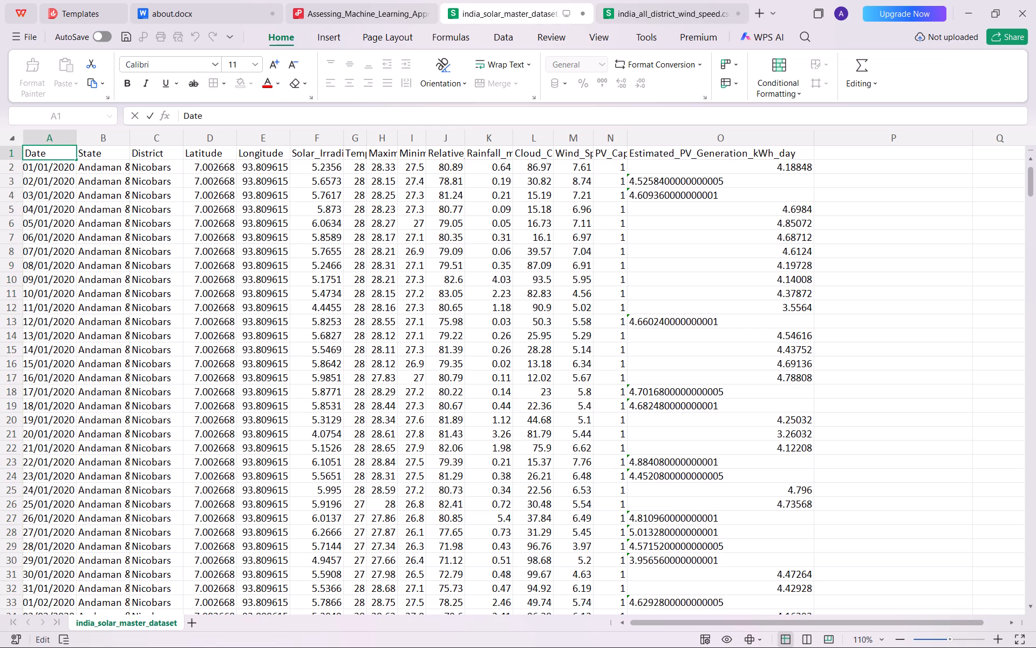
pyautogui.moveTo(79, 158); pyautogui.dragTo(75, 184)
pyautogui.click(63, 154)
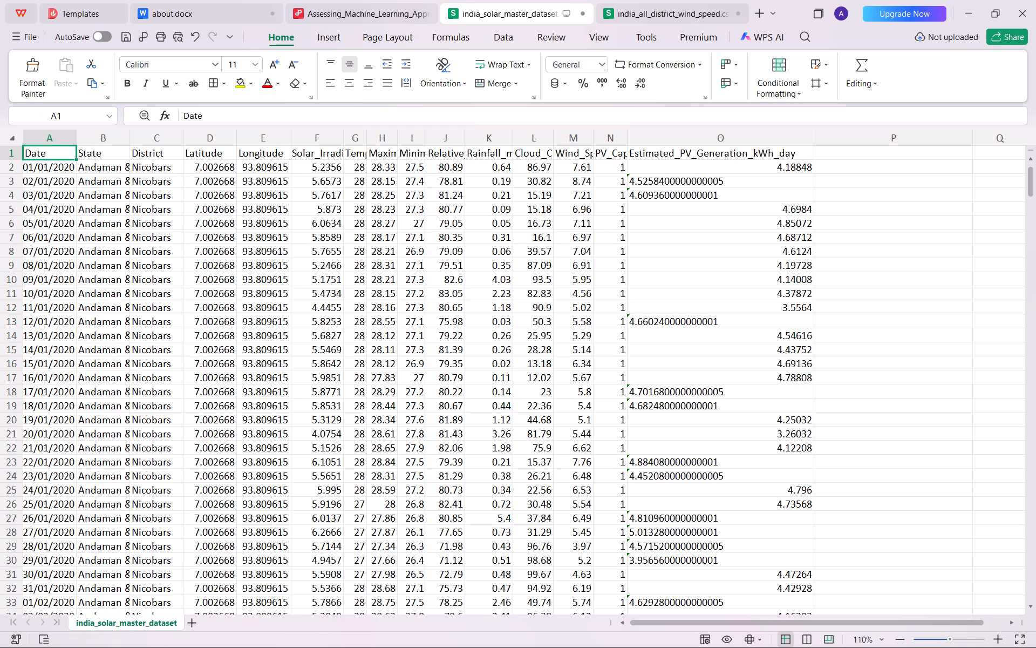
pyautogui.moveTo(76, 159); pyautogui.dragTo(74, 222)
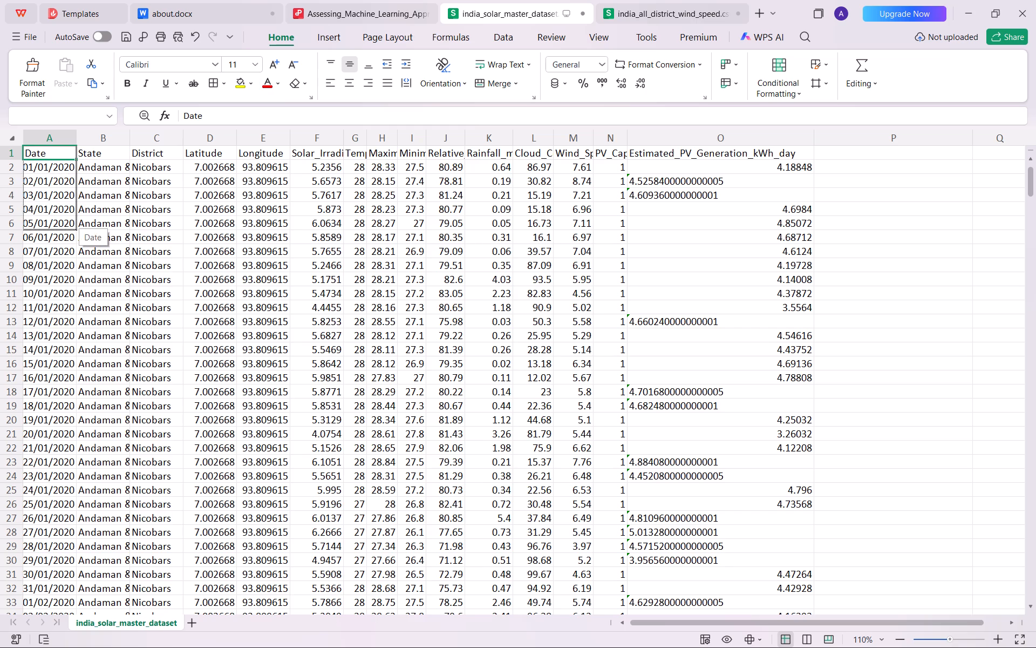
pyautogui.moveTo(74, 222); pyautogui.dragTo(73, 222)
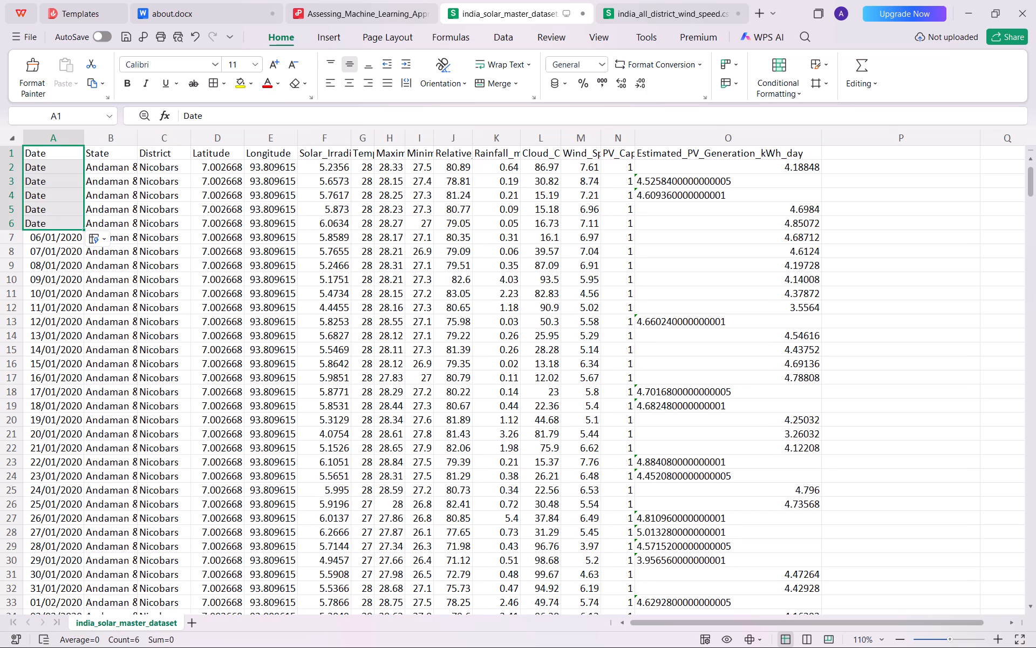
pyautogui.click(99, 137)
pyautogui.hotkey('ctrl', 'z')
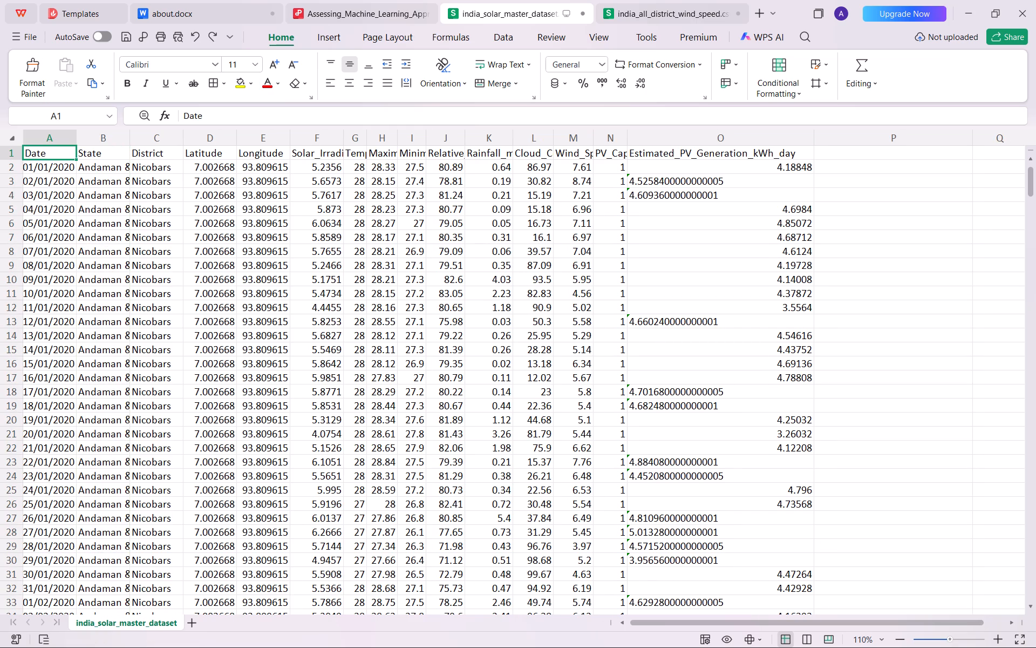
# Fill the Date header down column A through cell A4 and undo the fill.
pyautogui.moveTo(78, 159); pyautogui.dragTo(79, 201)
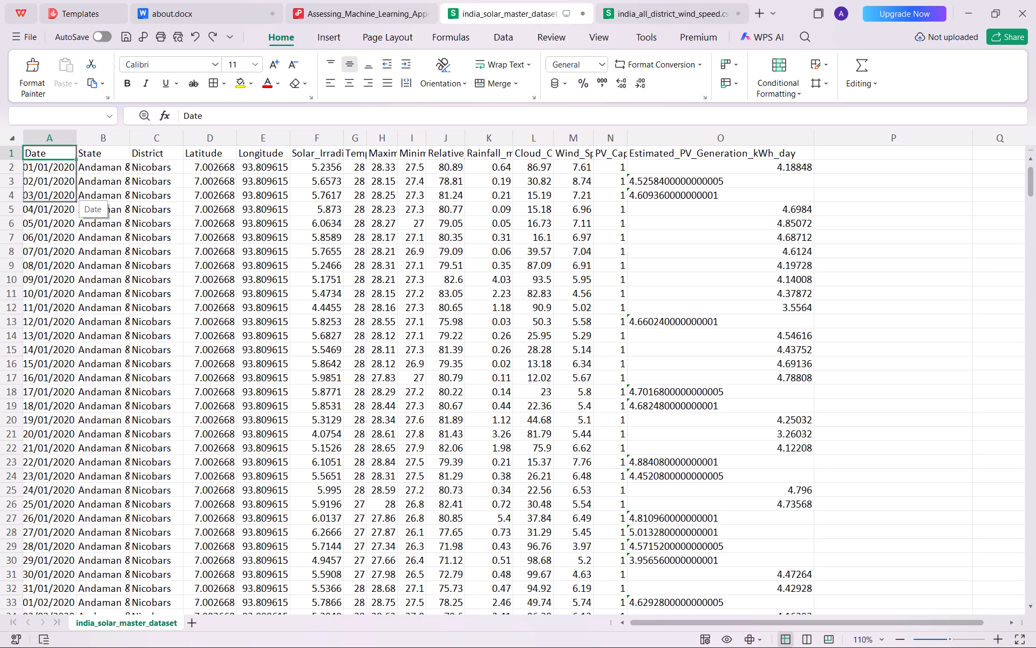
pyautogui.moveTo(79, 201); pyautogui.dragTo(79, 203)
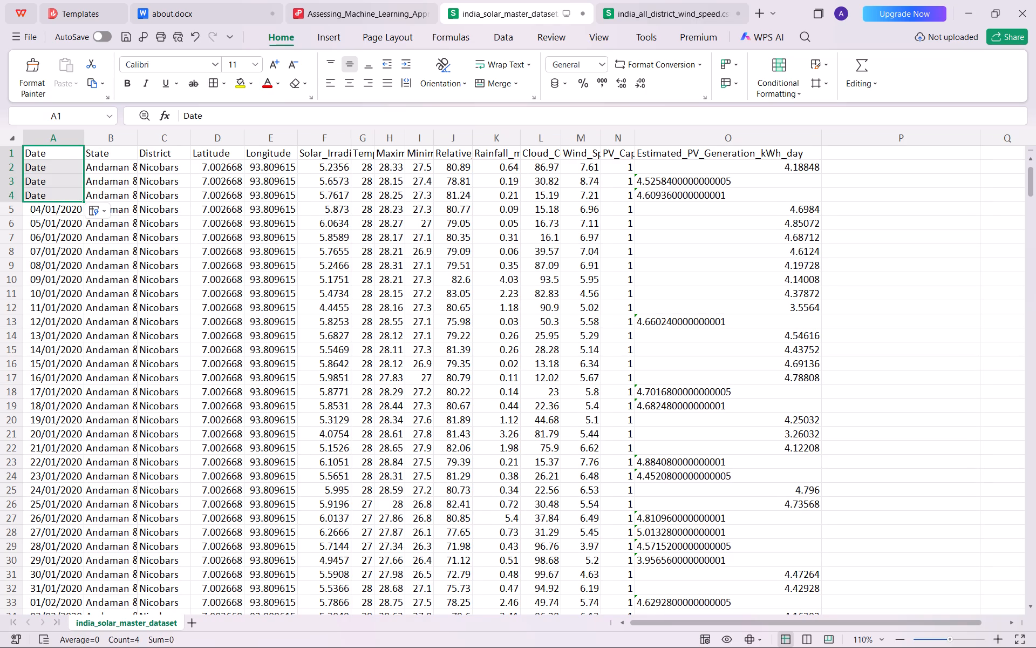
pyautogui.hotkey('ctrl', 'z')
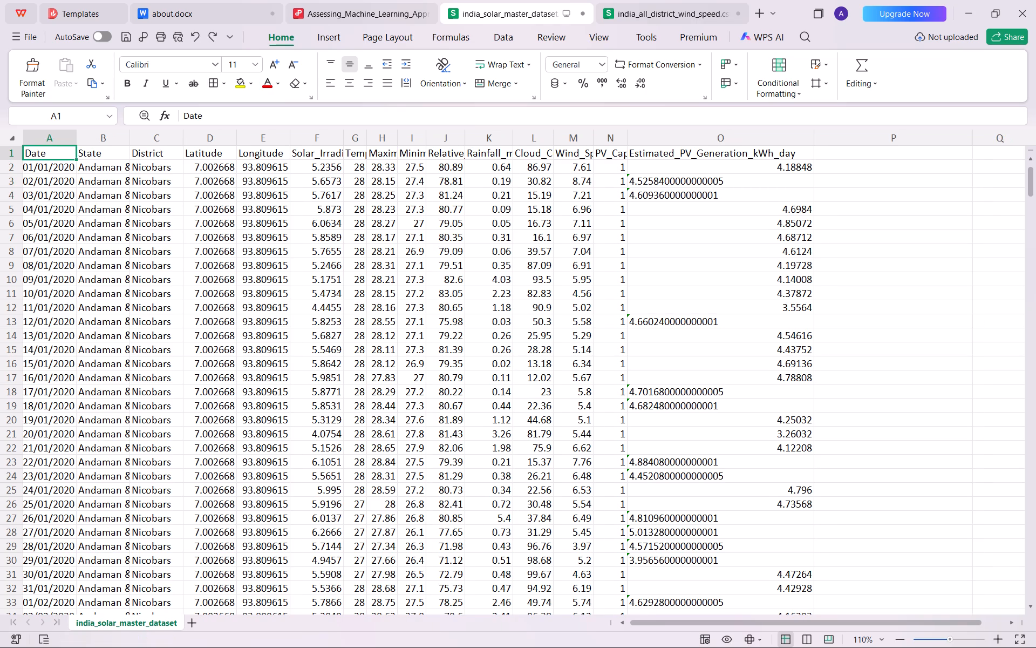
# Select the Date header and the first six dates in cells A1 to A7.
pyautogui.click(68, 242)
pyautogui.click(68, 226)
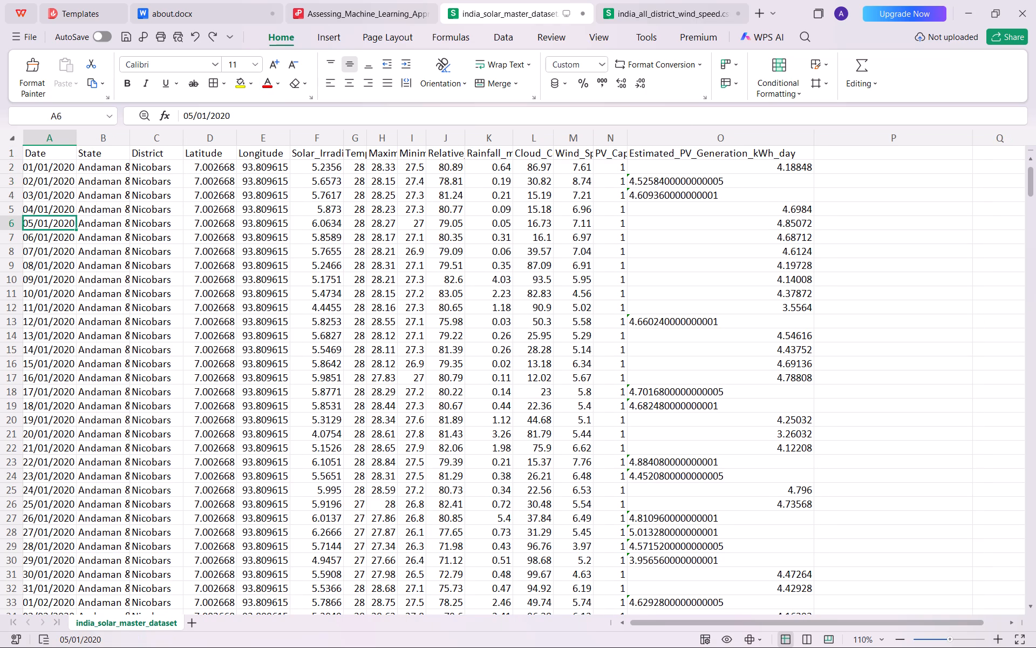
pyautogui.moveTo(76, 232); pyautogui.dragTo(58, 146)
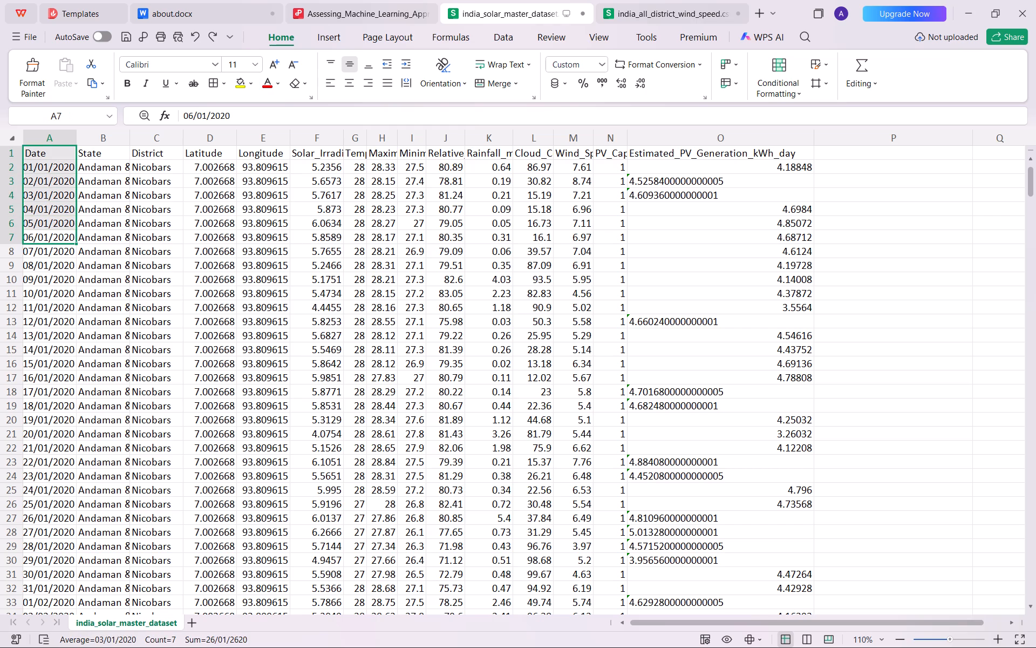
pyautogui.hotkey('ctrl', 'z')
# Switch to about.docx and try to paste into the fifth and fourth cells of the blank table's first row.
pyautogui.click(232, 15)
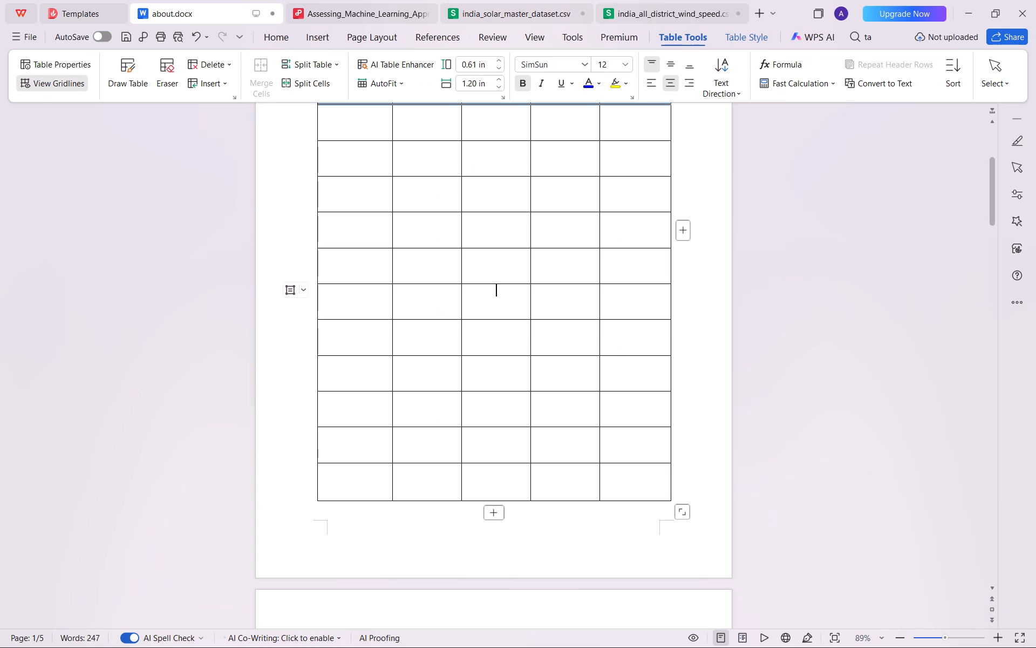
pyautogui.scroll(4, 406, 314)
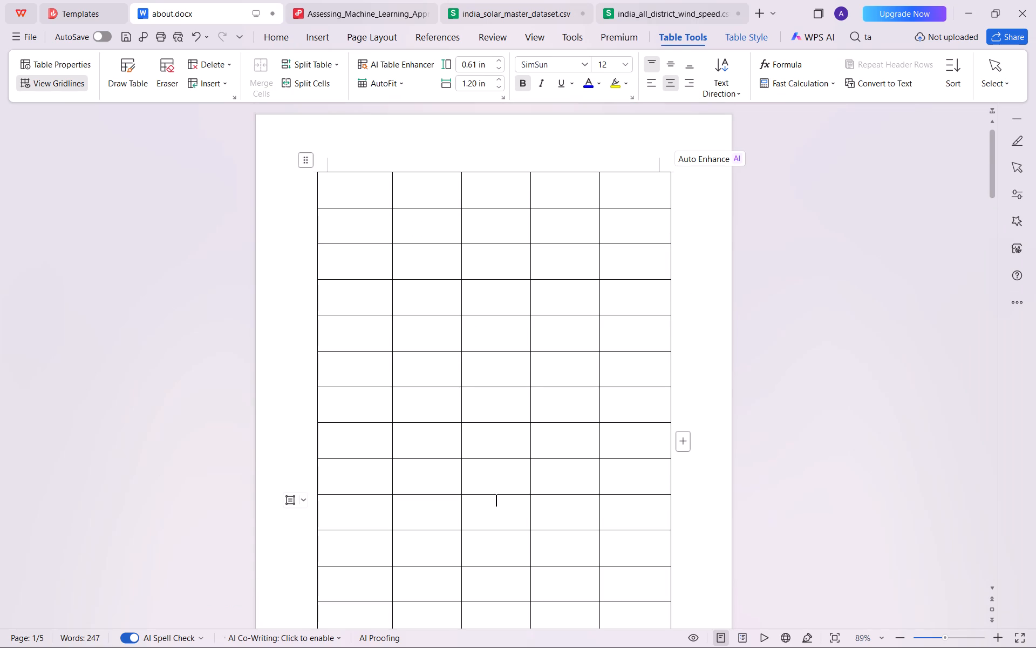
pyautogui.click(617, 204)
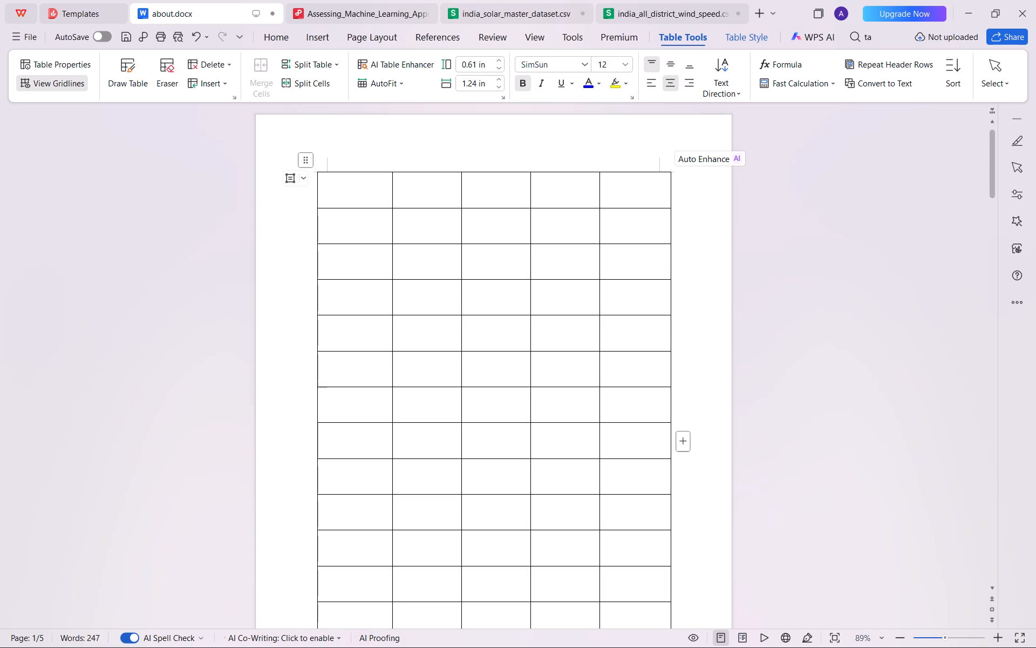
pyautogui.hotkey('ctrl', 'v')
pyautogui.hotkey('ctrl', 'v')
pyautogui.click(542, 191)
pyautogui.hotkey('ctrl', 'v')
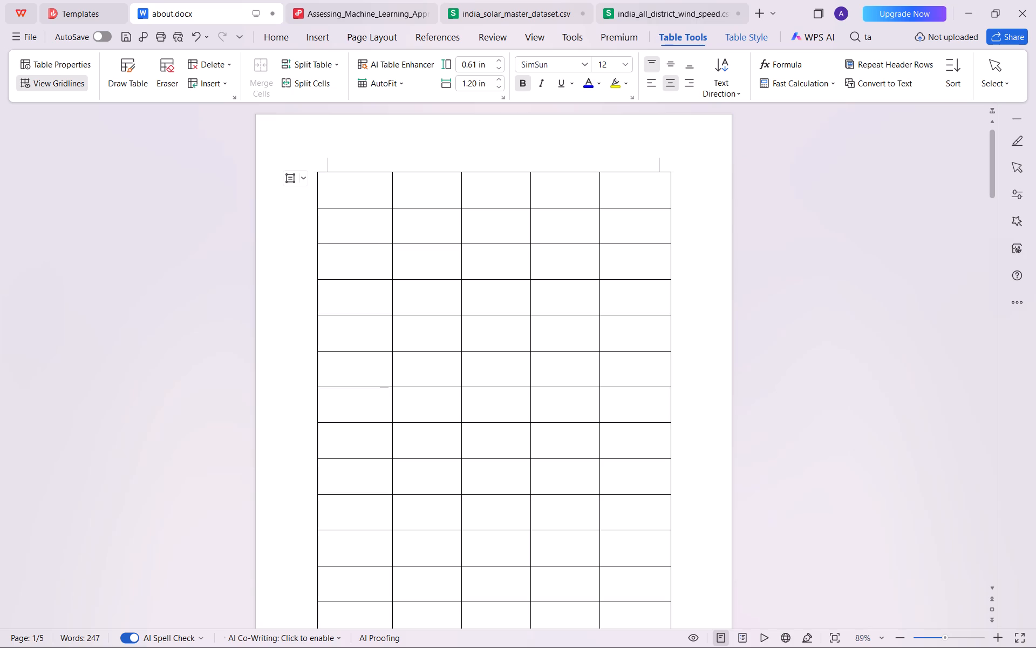
# Change the page orientation of about.docx to landscape.
pyautogui.click(717, 130)
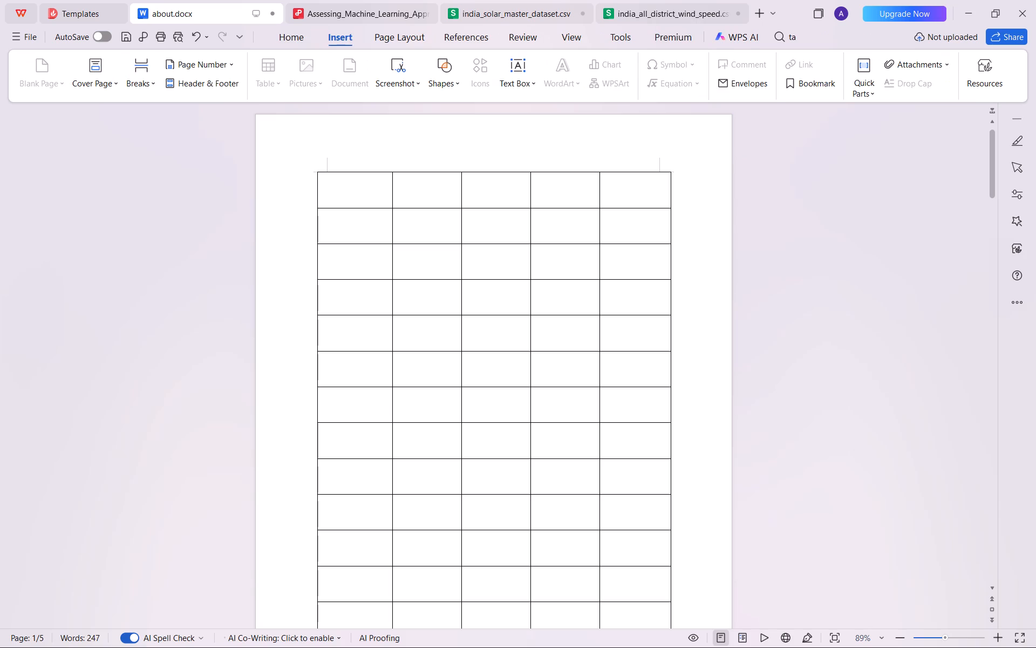
pyautogui.click(403, 32)
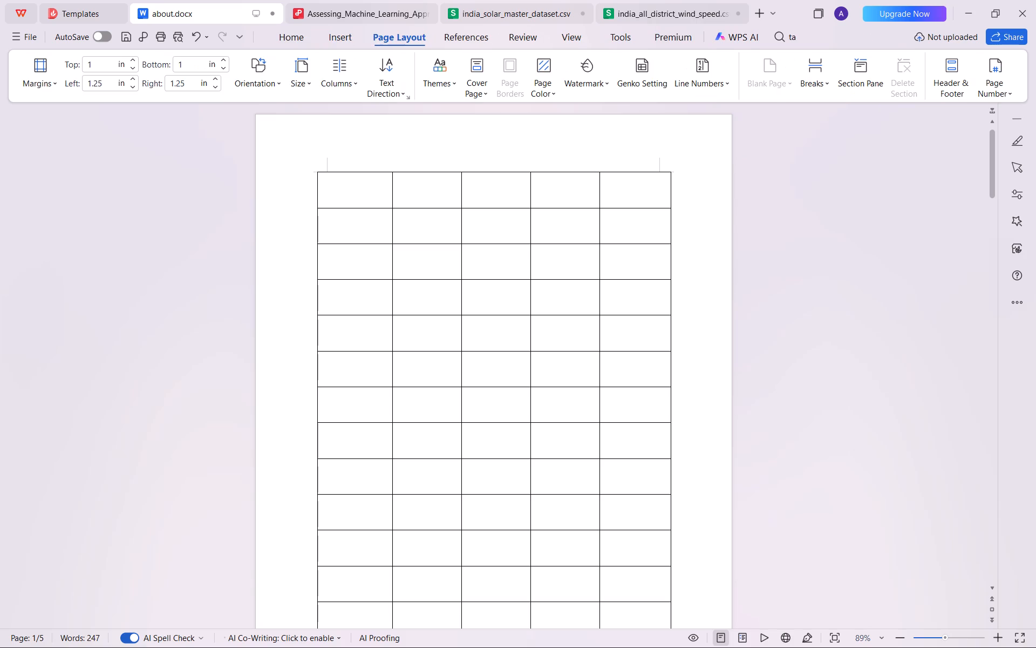
pyautogui.click(261, 83)
pyautogui.click(274, 125)
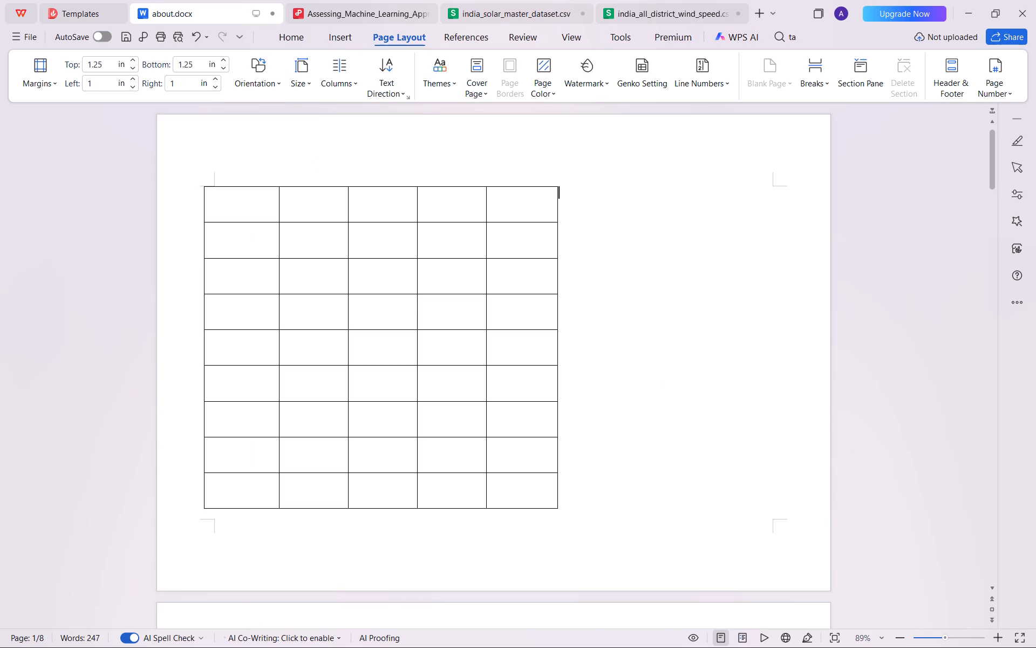
# Examine how the blank table, the workflow diagram, the formula text and the model metrics table flow across the landscape pages.
pyautogui.scroll(-6, 527, 458)
pyautogui.scroll(5, 524, 449)
pyautogui.scroll(-7, 524, 449)
pyautogui.scroll(-5, 581, 538)
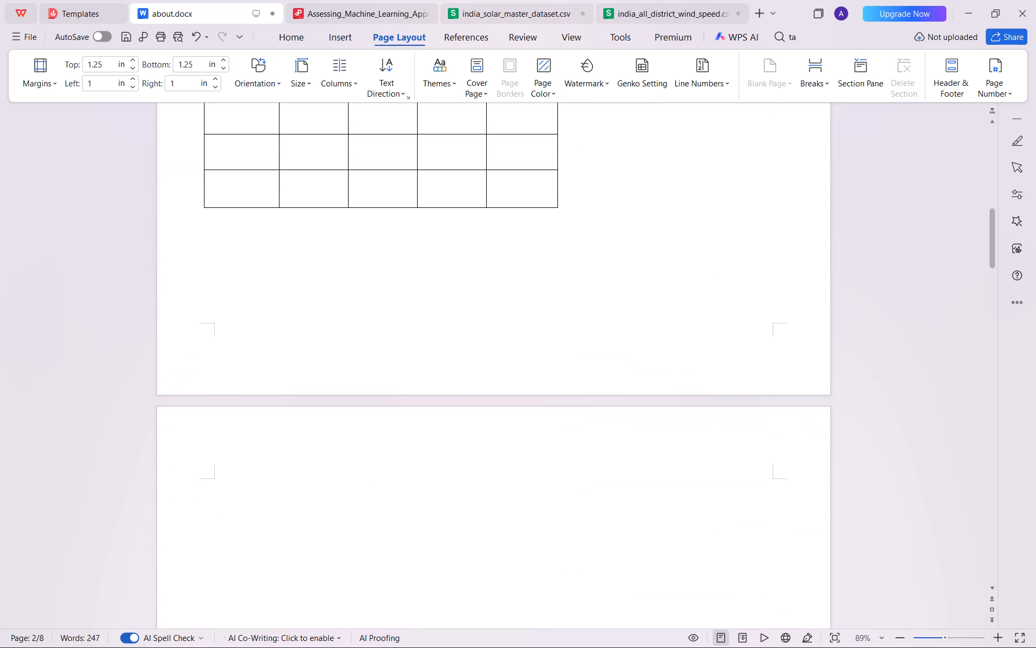
pyautogui.scroll(-6, 575, 525)
pyautogui.scroll(-17, 575, 523)
pyautogui.scroll(-6, 575, 516)
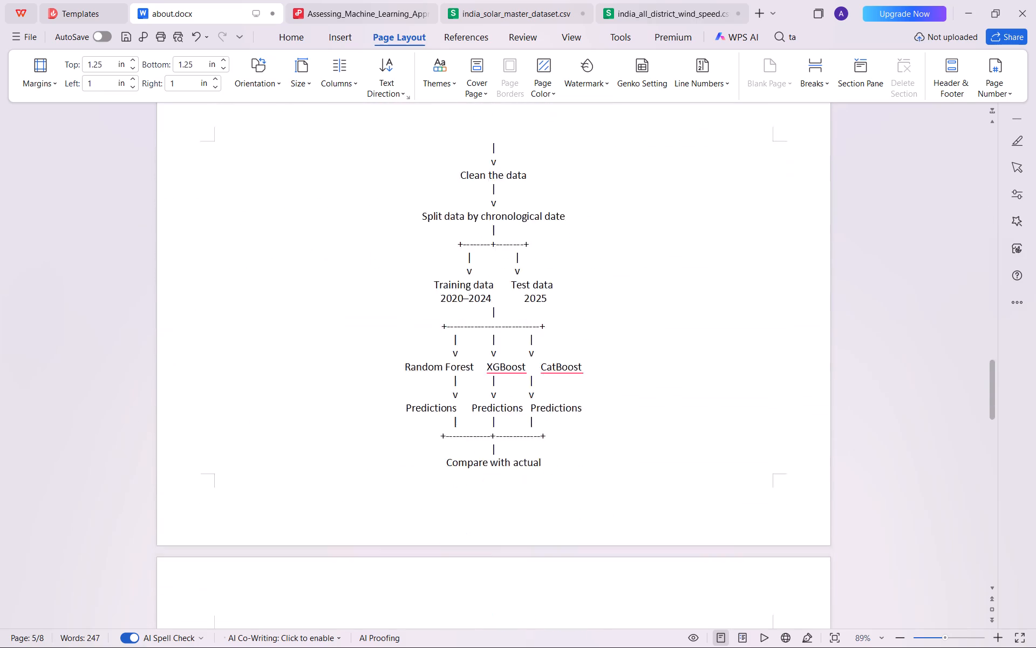
pyautogui.scroll(-9, 575, 515)
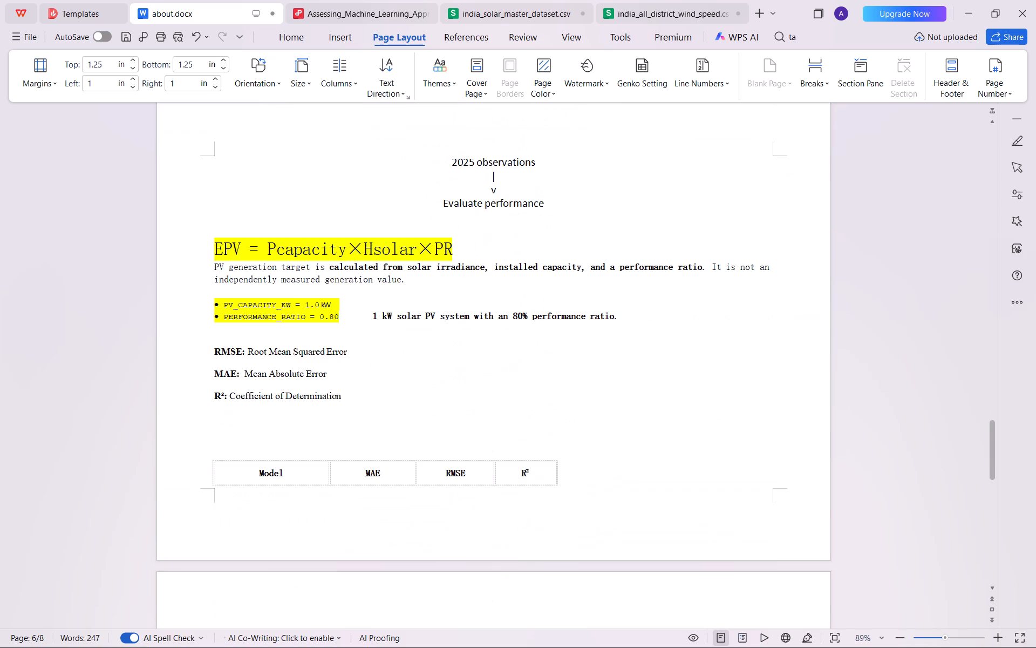
pyautogui.scroll(-6, 575, 515)
pyautogui.scroll(16, 575, 515)
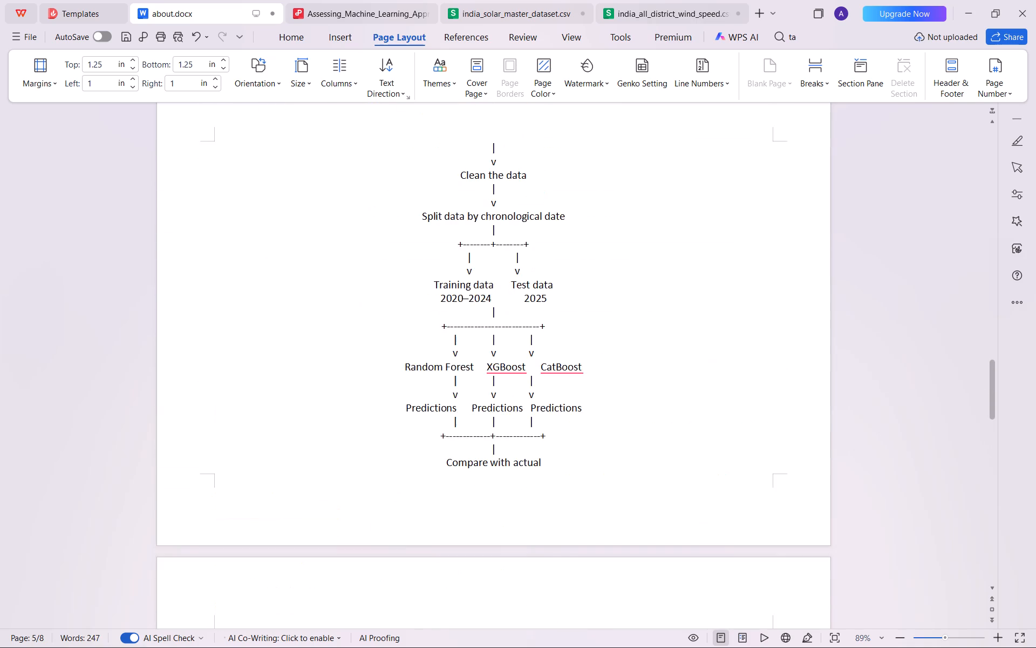
# Delete six rows of the blank five-column table where it crosses from the first page to the second, shifting cells left.
pyautogui.scroll(20, 574, 514)
pyautogui.scroll(8, 574, 514)
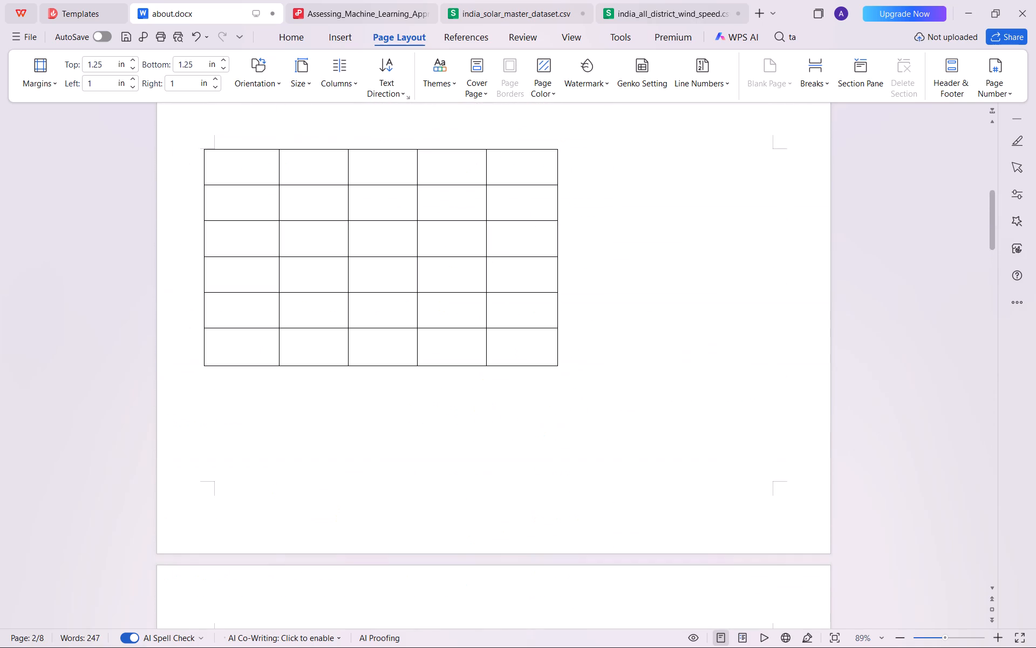
pyautogui.scroll(13, 574, 514)
pyautogui.scroll(-6, 574, 514)
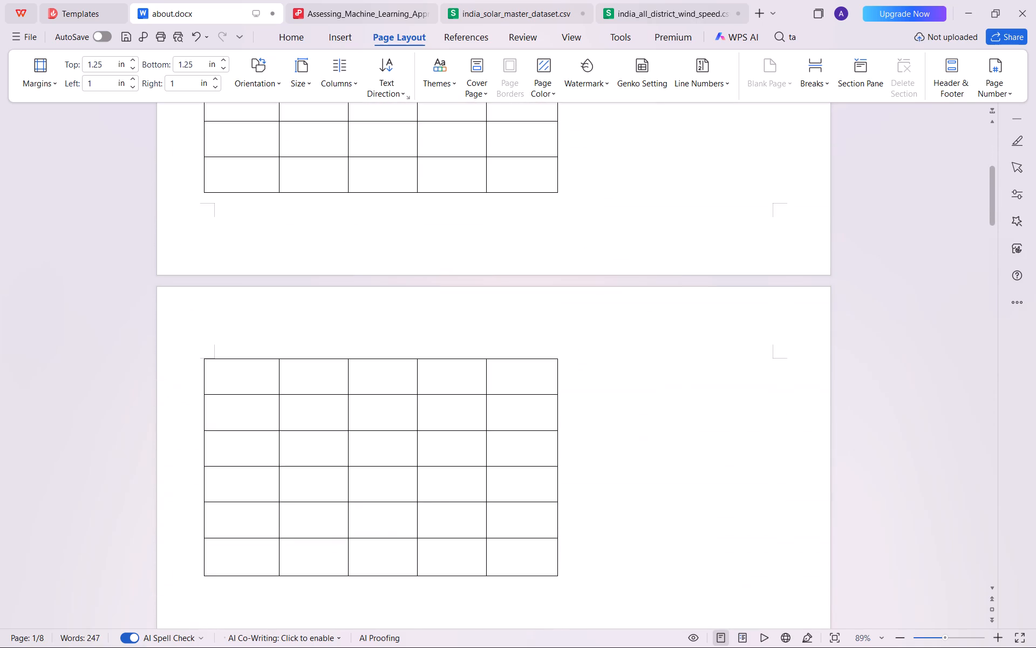
pyautogui.moveTo(582, 491); pyautogui.dragTo(377, 136)
pyautogui.press('BackSpace')
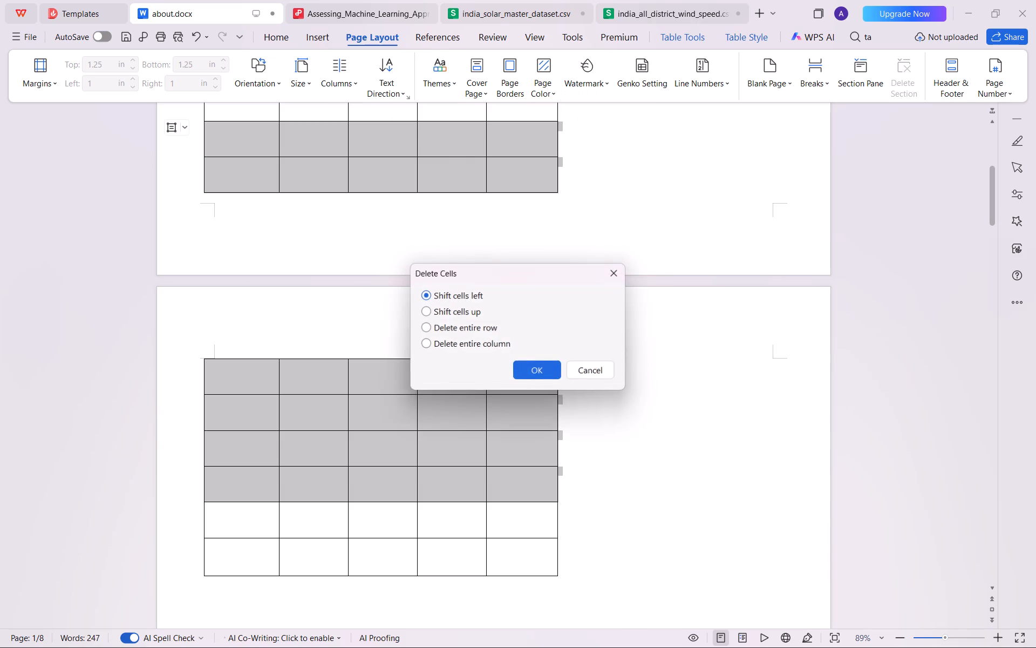
pyautogui.click(514, 374)
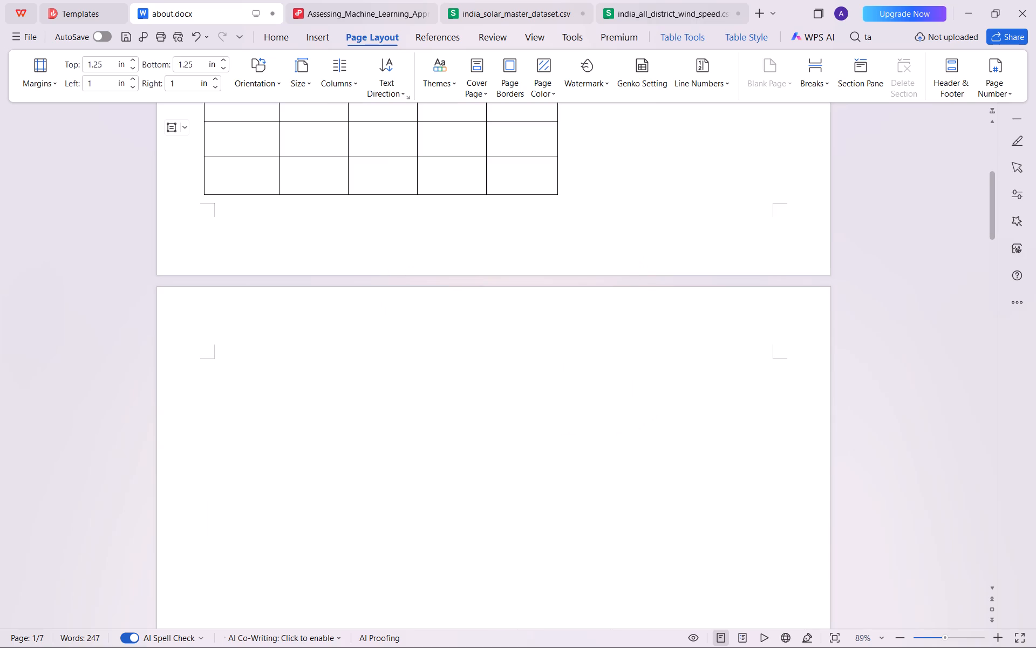
# Delete the rest of the blank five-column table on the first page together with the empty lines beneath it.
pyautogui.scroll(2, 600, 437)
pyautogui.scroll(-17, 601, 437)
pyautogui.scroll(8, 594, 430)
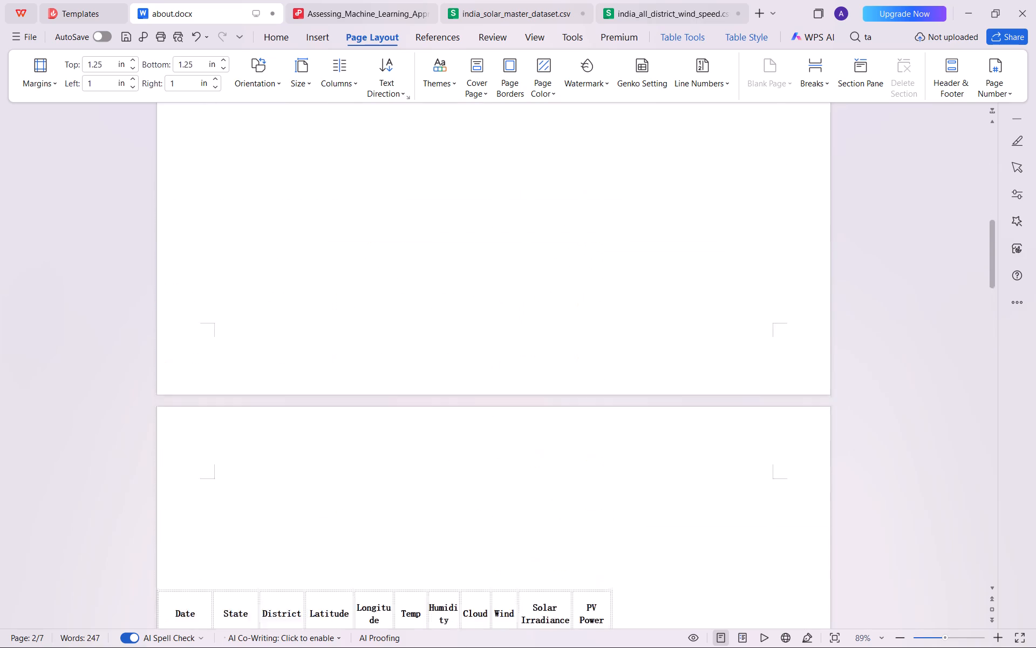
pyautogui.scroll(13, 594, 430)
pyautogui.moveTo(594, 430); pyautogui.dragTo(258, 178)
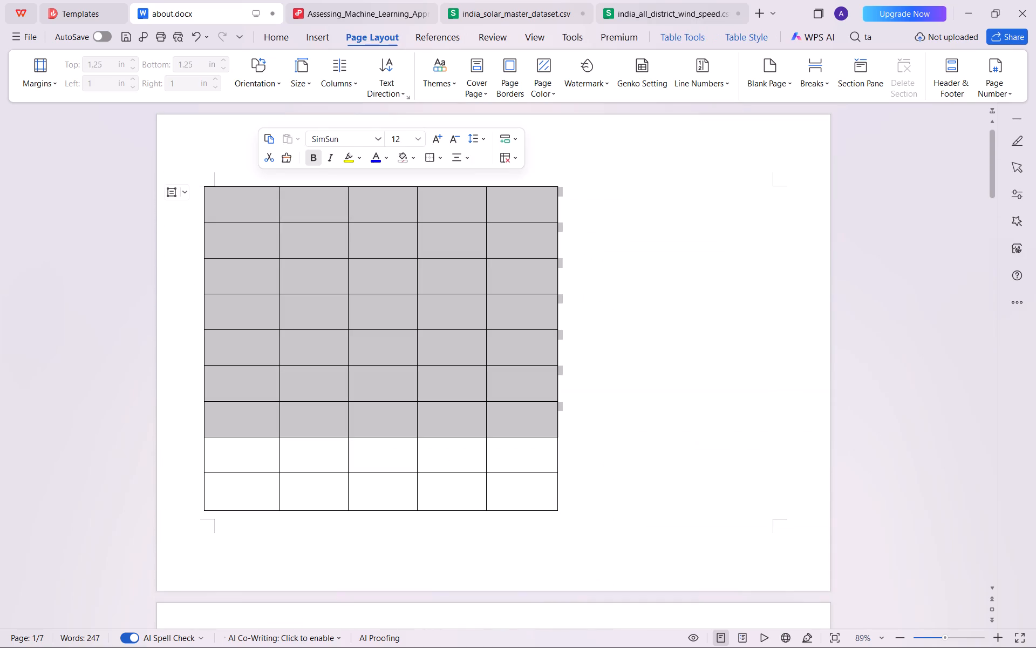
pyautogui.press('BackSpace')
pyautogui.moveTo(854, 455); pyautogui.dragTo(75, 69)
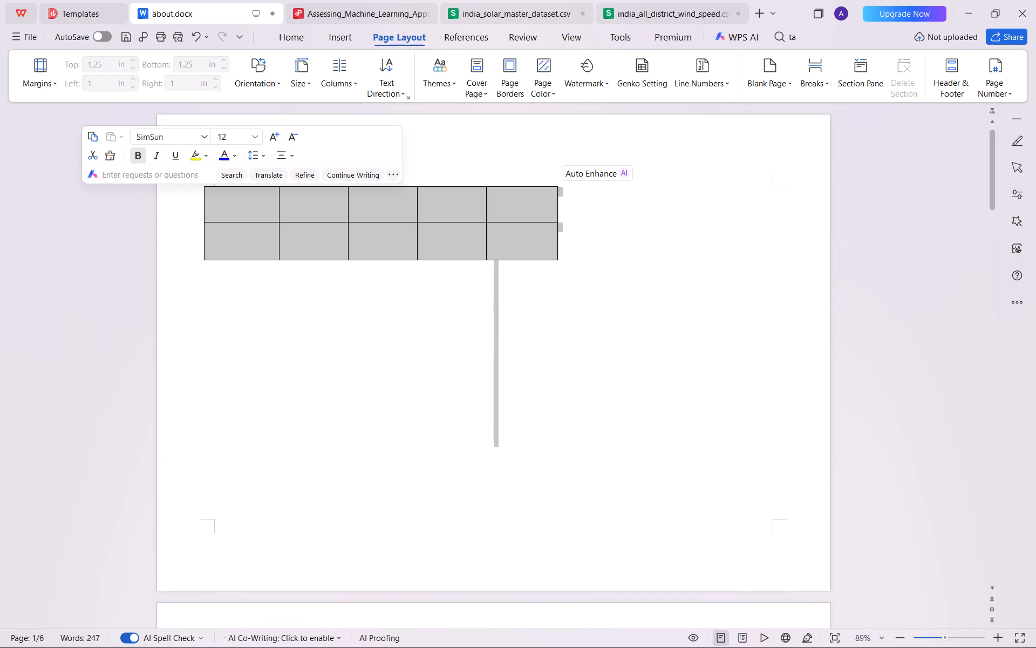
pyautogui.press('BackSpace')
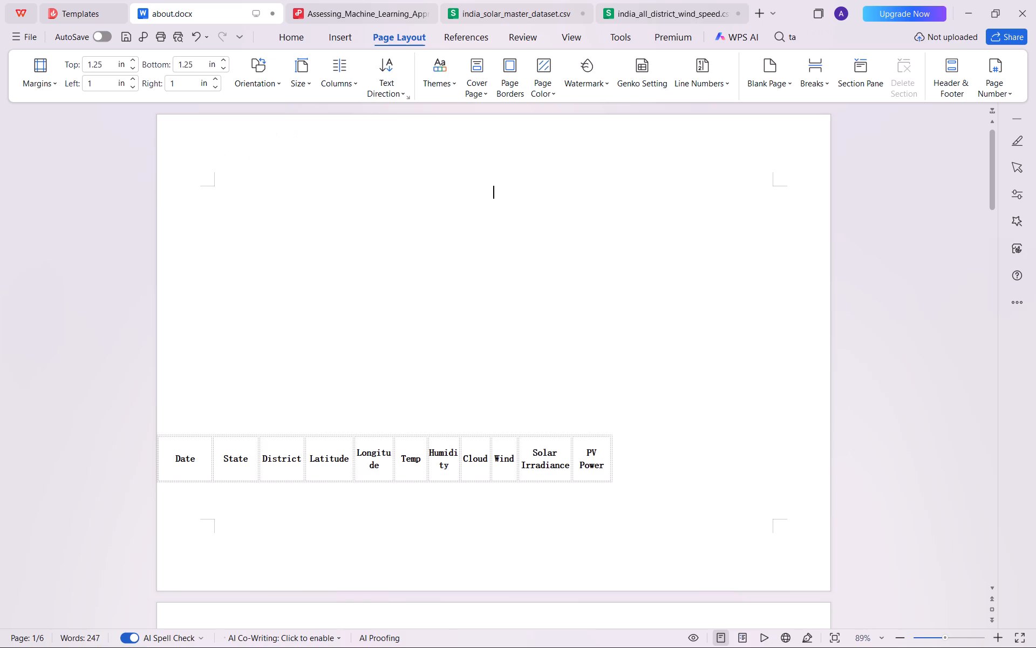
# Insert five blank lines at the top of the first page to push the sample data table onto the second page.
pyautogui.press('Return')
pyautogui.press('Return')
pyautogui.press('Return')
pyautogui.press('Return')
pyautogui.press('Return')
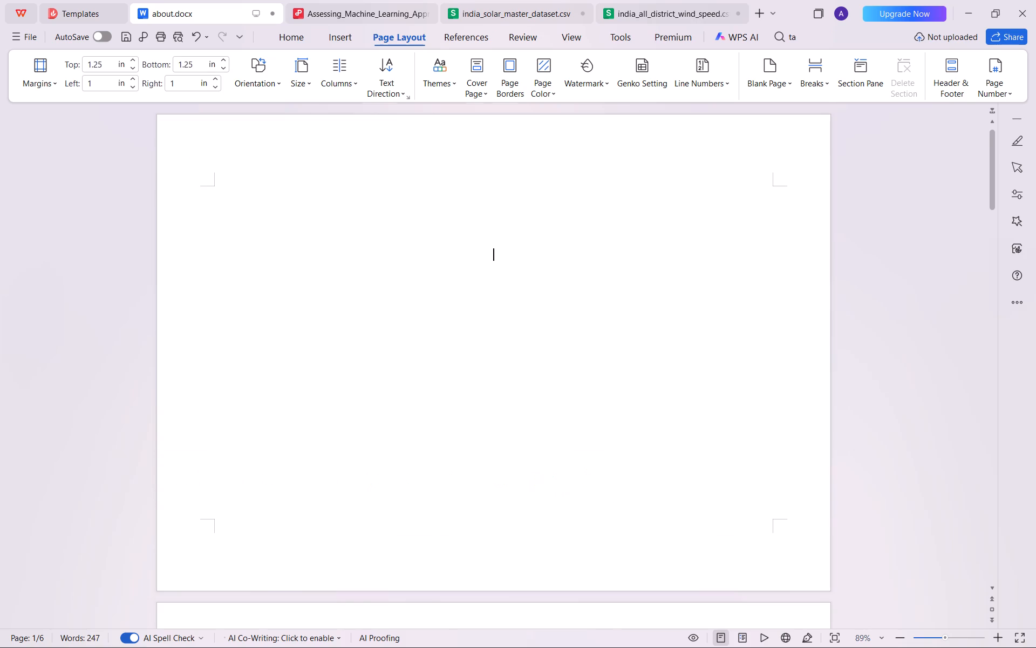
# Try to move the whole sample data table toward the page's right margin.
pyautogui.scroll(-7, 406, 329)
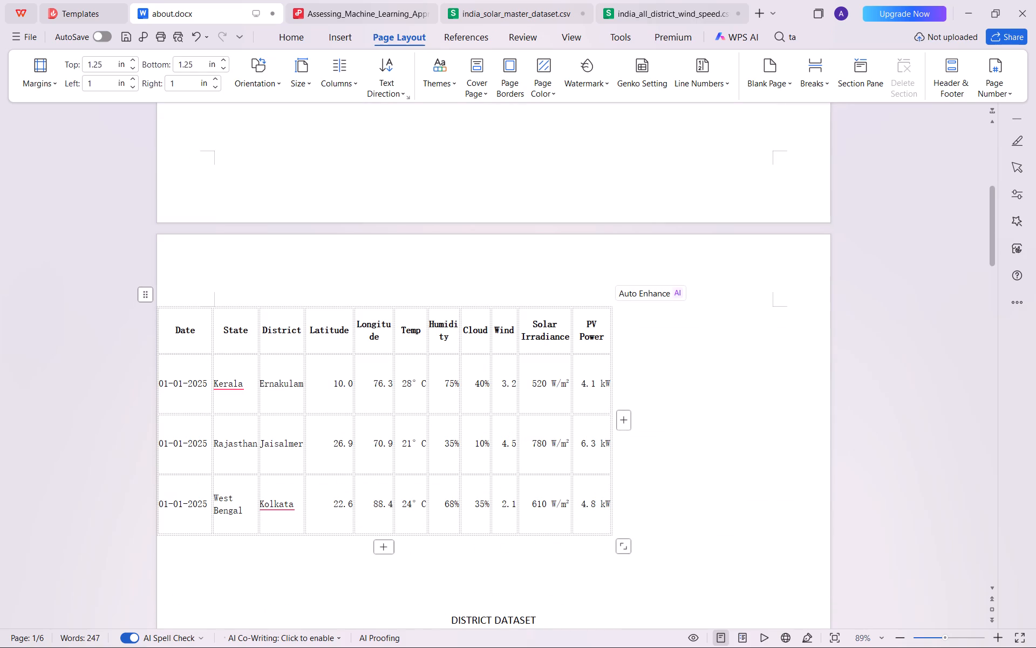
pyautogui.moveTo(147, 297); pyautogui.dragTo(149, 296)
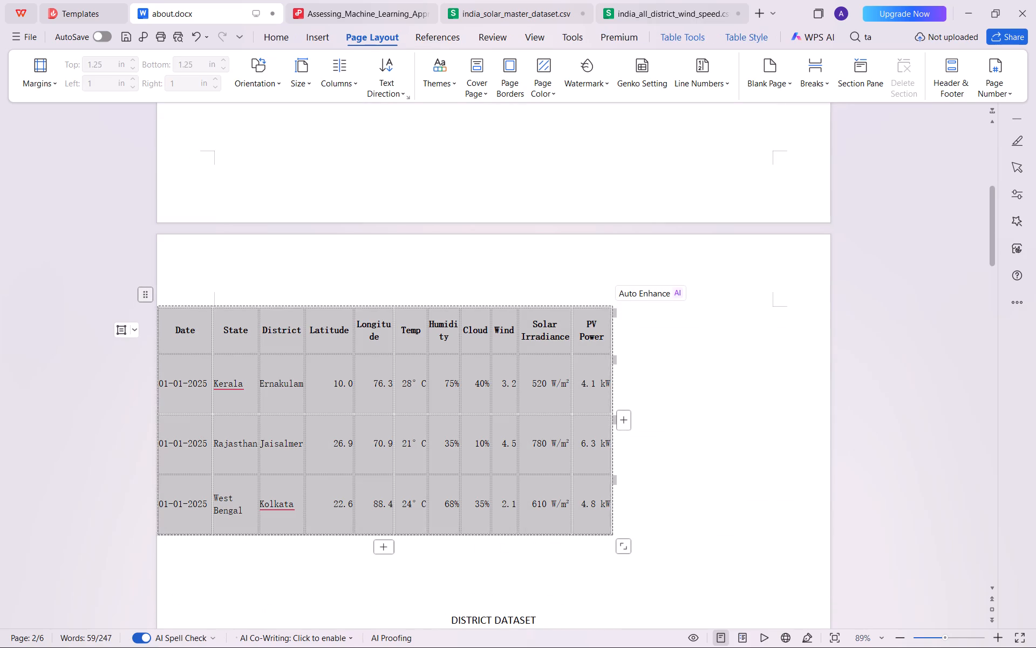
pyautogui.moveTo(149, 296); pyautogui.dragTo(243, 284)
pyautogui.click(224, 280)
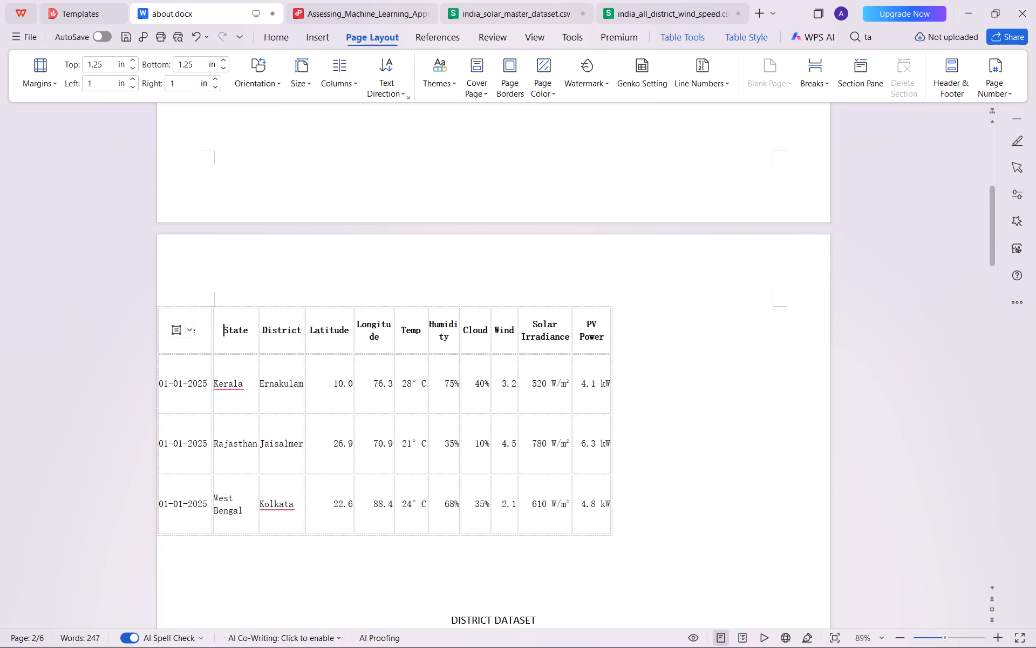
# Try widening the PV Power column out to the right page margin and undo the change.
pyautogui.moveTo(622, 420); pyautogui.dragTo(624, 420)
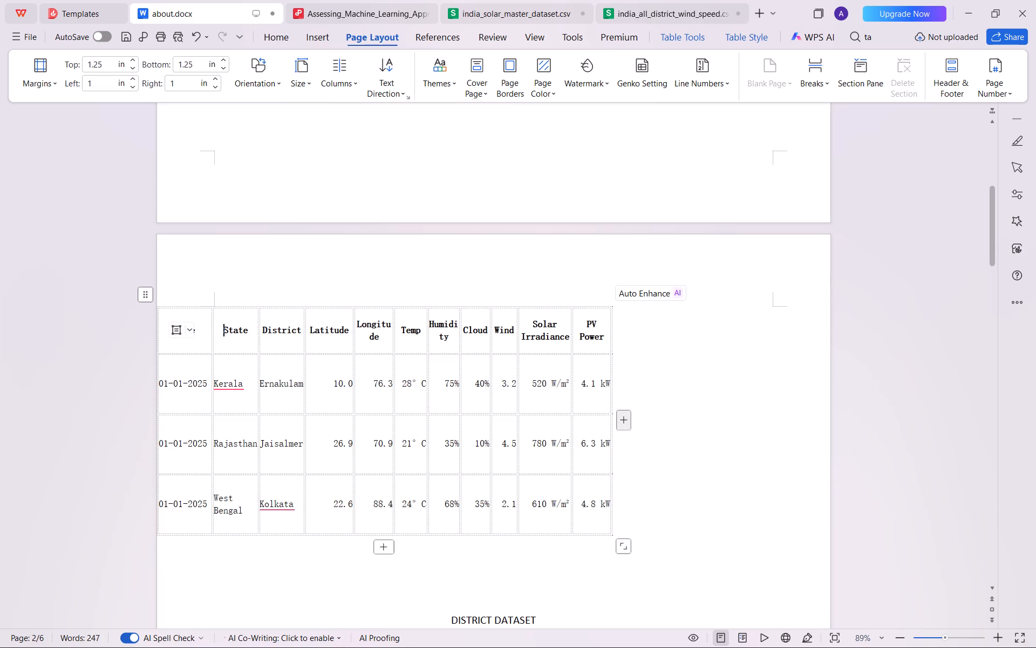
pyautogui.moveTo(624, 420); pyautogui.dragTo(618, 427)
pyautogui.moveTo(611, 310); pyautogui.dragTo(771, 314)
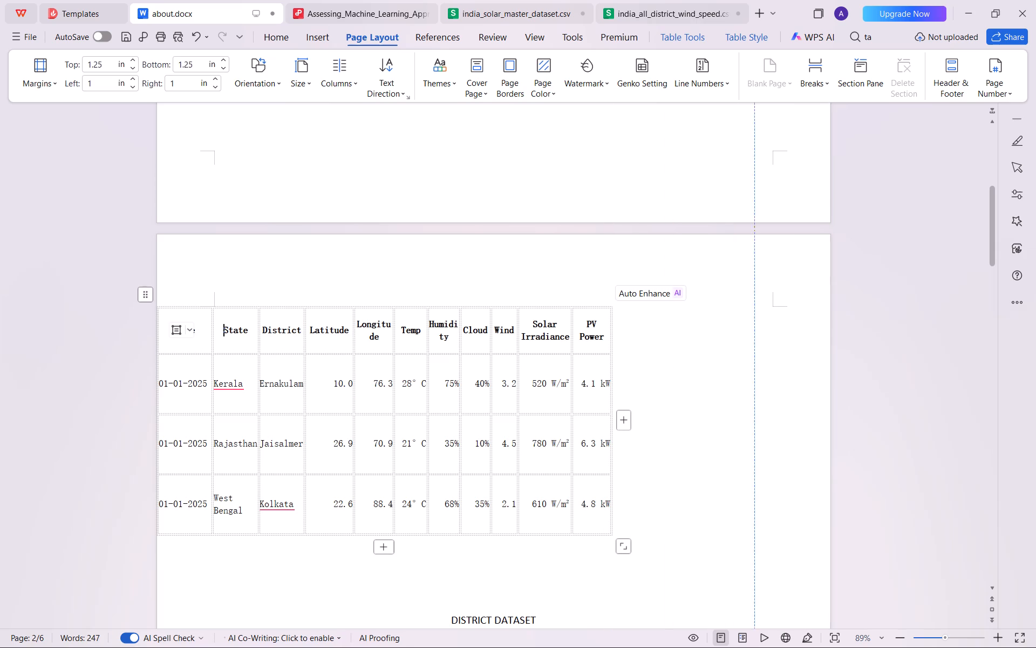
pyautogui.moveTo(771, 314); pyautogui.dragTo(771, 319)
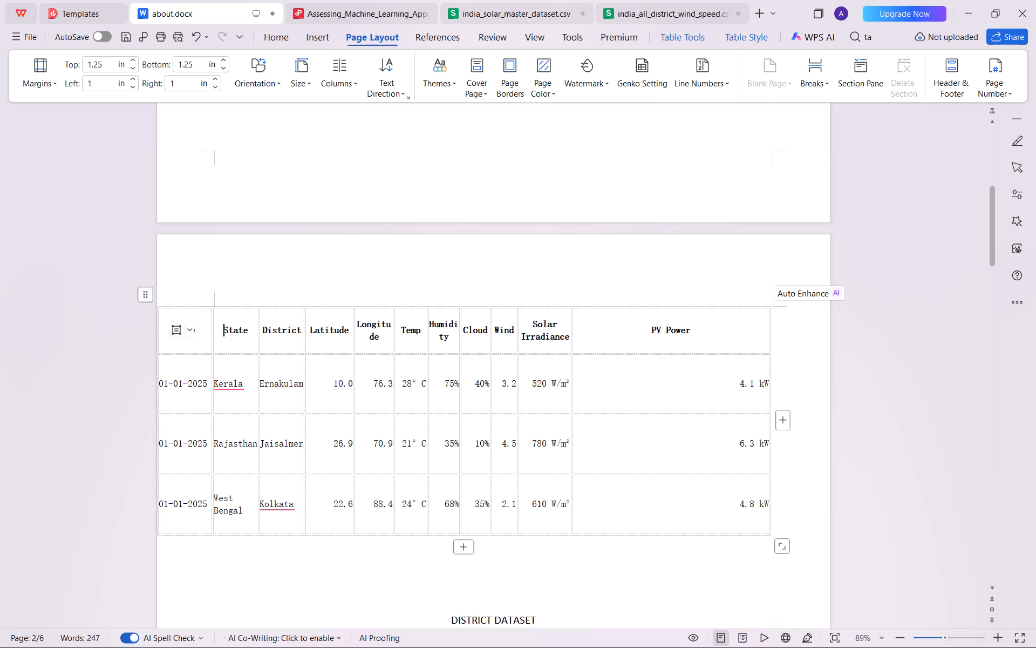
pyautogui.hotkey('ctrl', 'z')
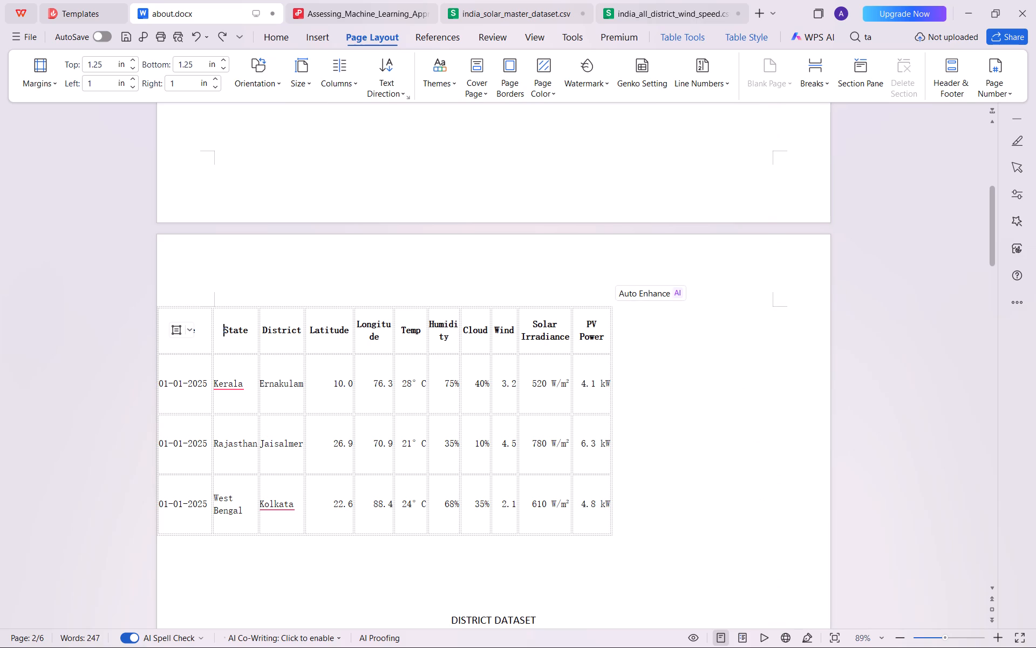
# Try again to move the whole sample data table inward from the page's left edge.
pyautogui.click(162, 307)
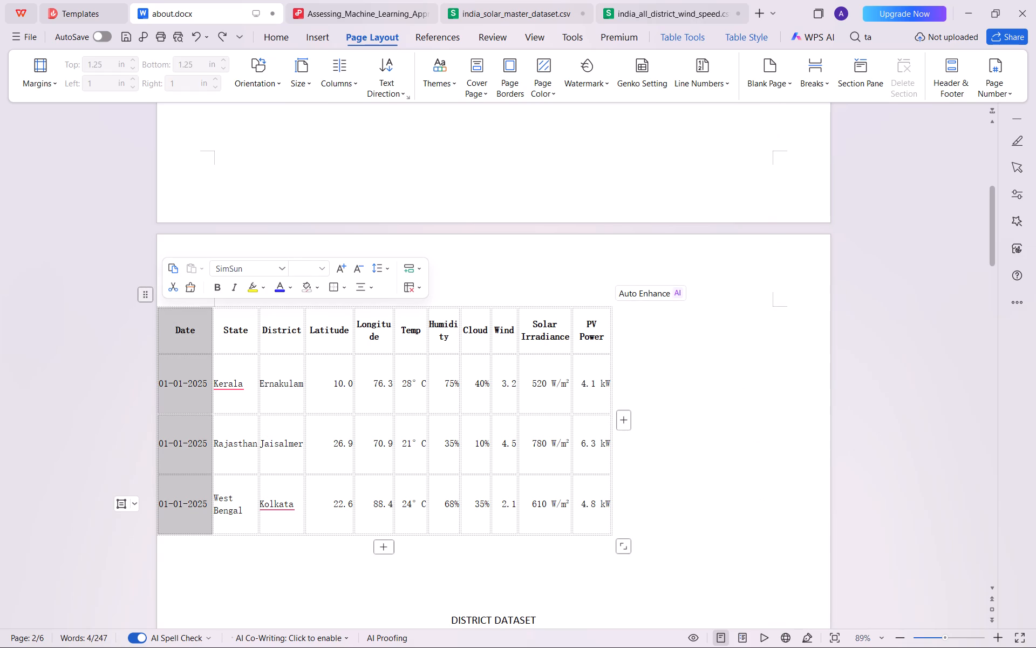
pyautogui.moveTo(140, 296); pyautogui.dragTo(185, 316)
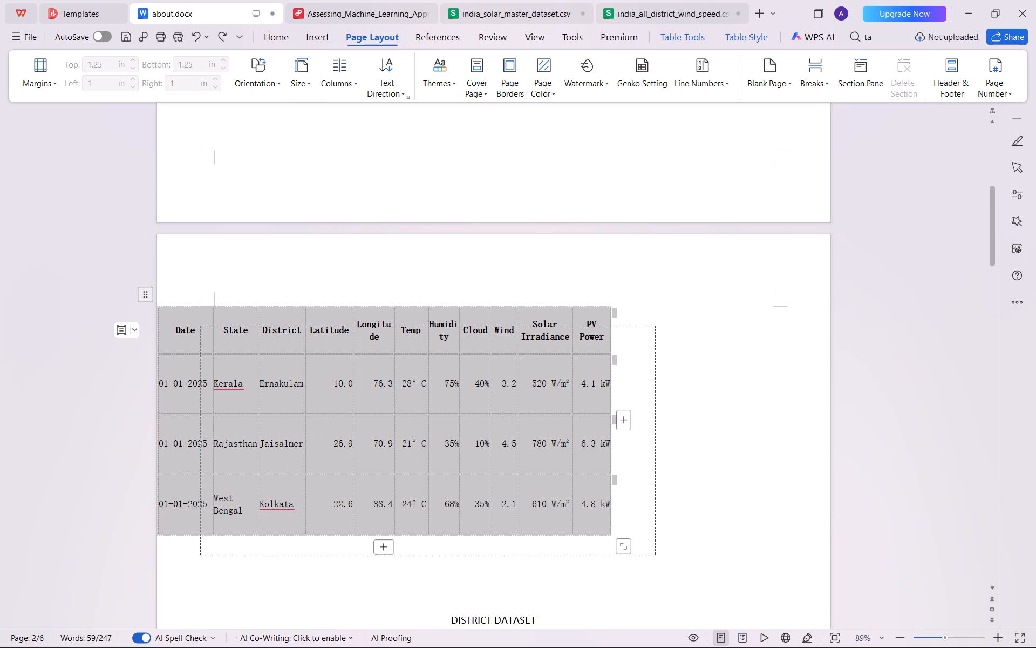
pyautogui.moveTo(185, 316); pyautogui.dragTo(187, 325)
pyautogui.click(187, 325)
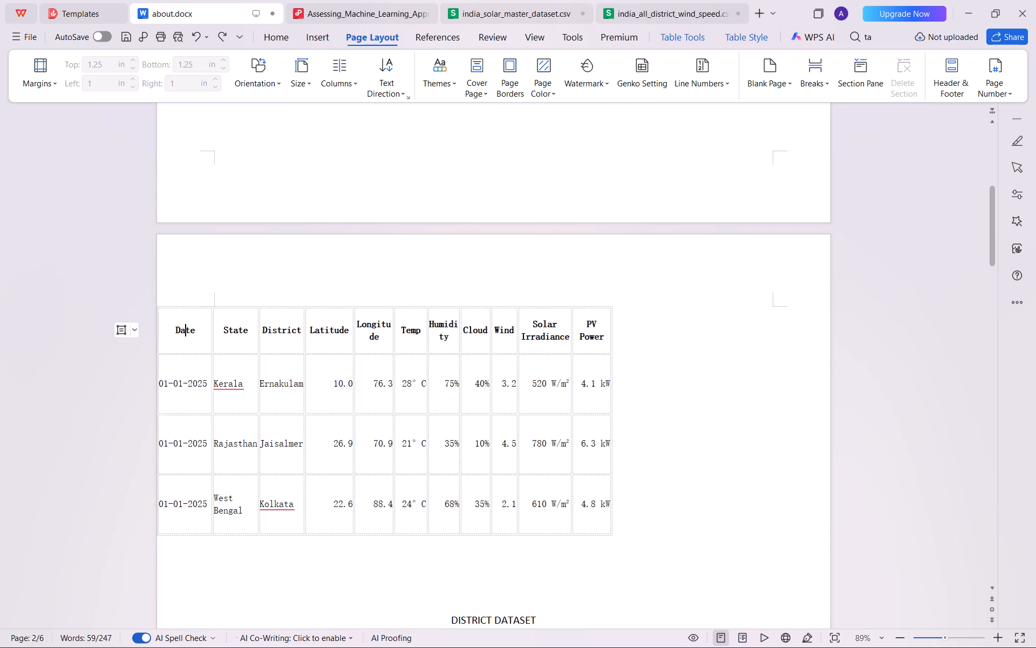
# Examine how the DISTRICT DATASET heading, workflow diagram and model metrics tables flow across the pages after the sample data table.
pyautogui.scroll(-4, 268, 282)
pyautogui.scroll(-6, 304, 417)
pyautogui.scroll(2, 301, 420)
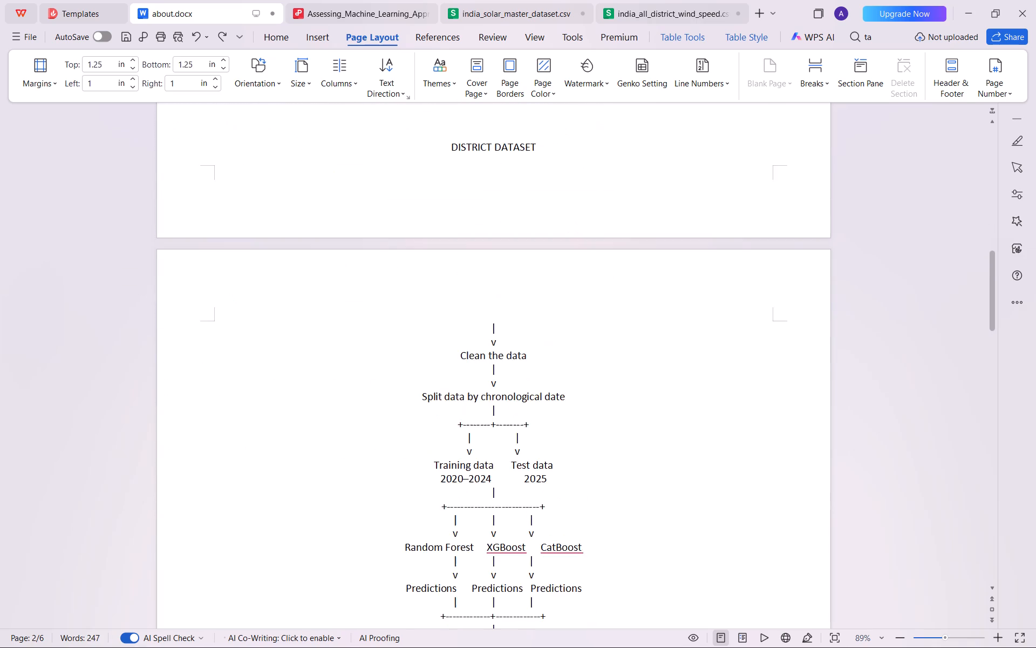
pyautogui.scroll(5, 301, 420)
pyautogui.scroll(-10, 301, 420)
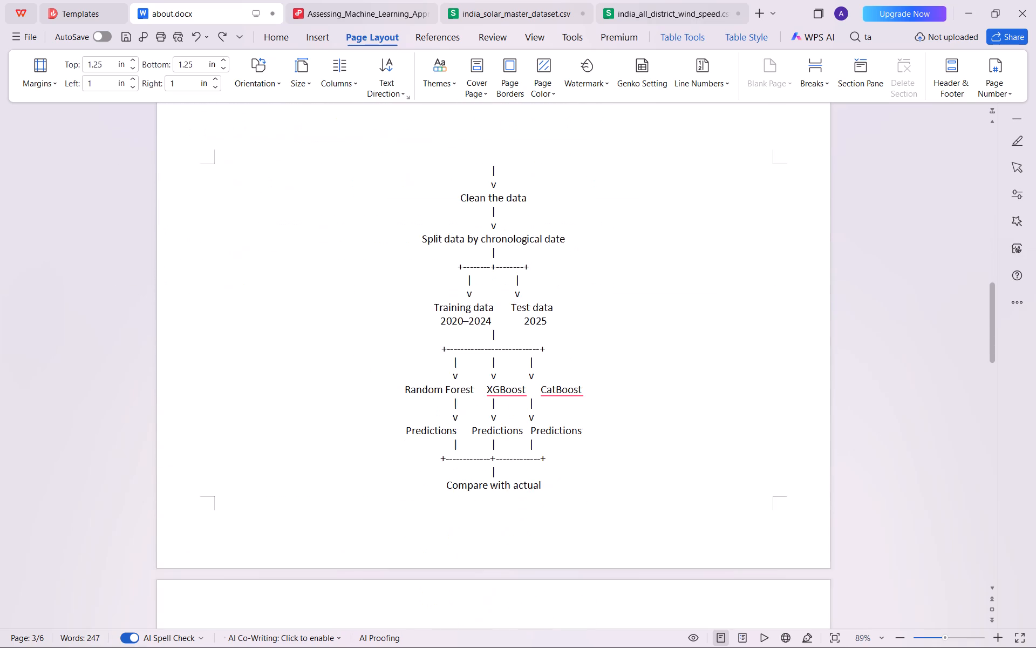
pyautogui.scroll(-16, 301, 420)
pyautogui.scroll(2, 301, 420)
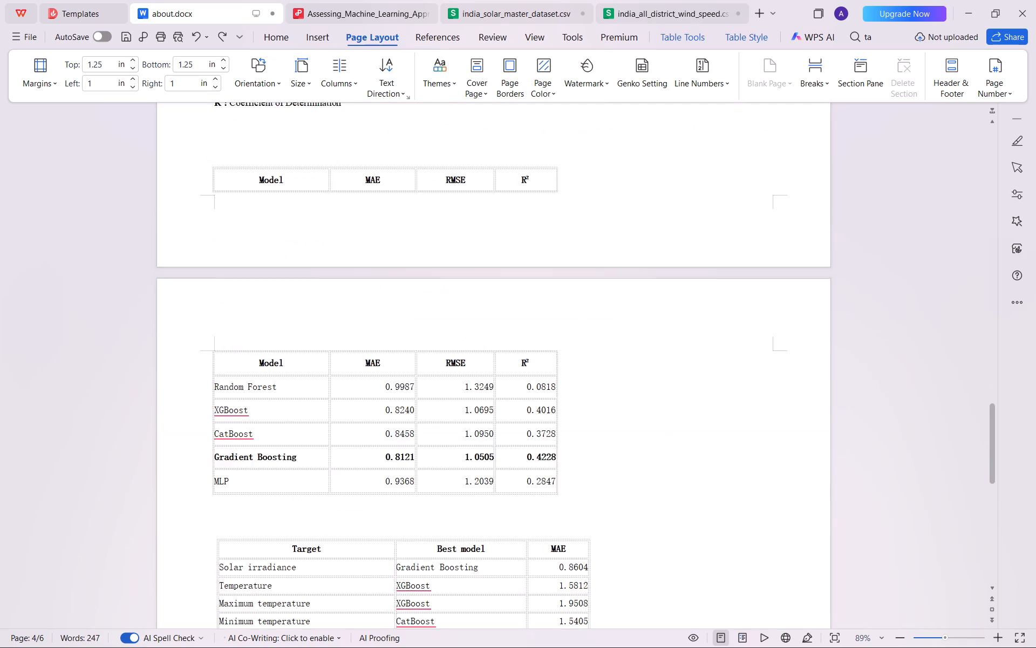
pyautogui.scroll(2, 301, 420)
pyautogui.scroll(20, 301, 420)
pyautogui.scroll(2, 303, 420)
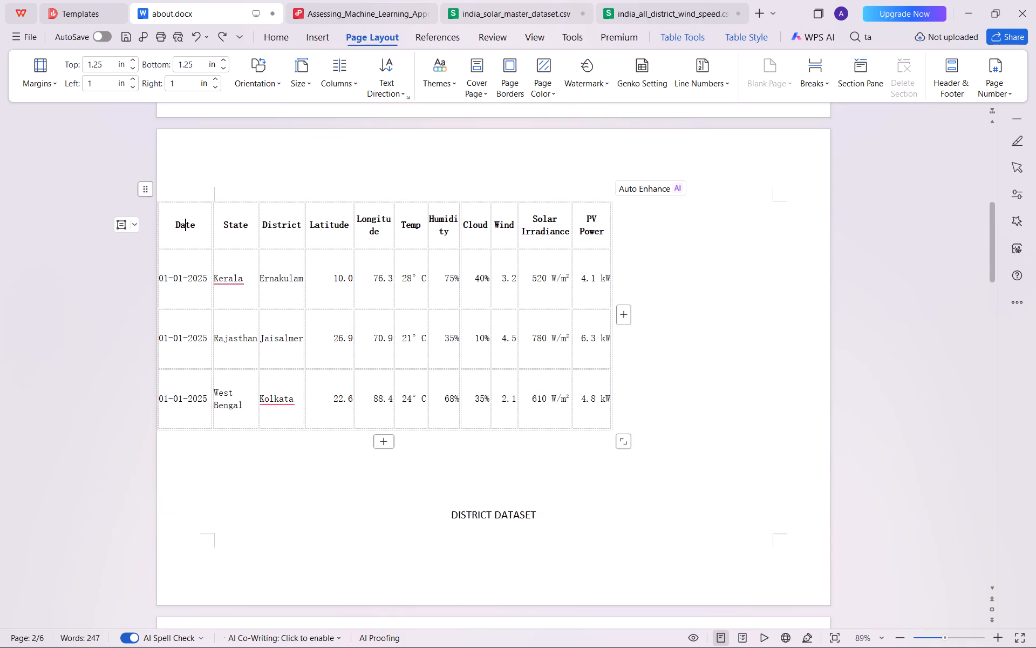
# Insert two blank lines above the DISTRICT DATASET heading to push it onto the next page.
pyautogui.moveTo(725, 444); pyautogui.dragTo(718, 431)
pyautogui.click(493, 477)
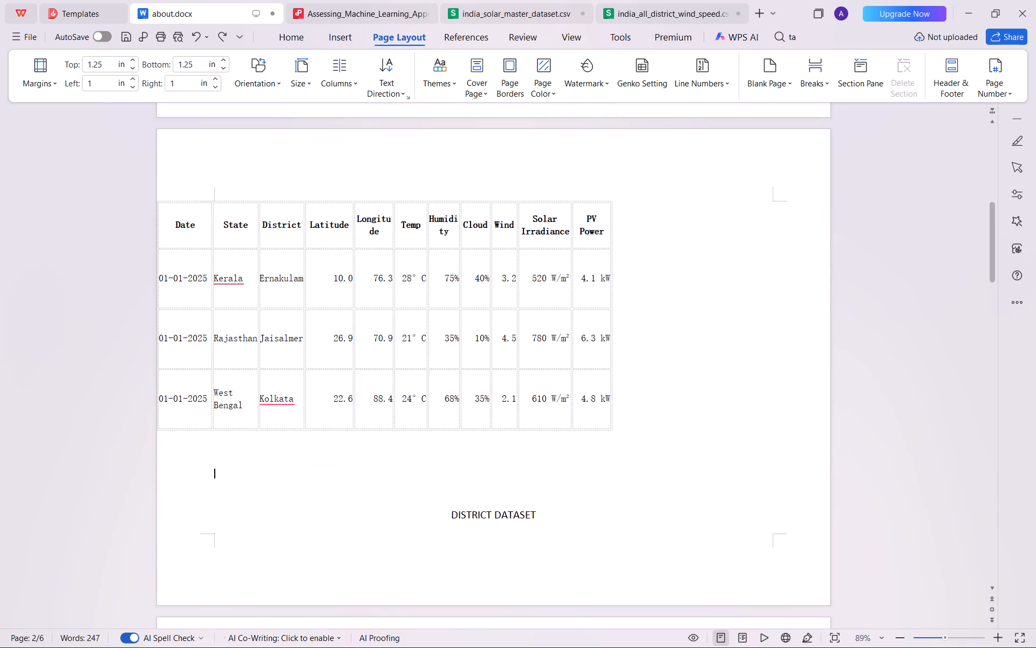
pyautogui.press('Return')
pyautogui.press('Return')
pyautogui.scroll(-2, 507, 469)
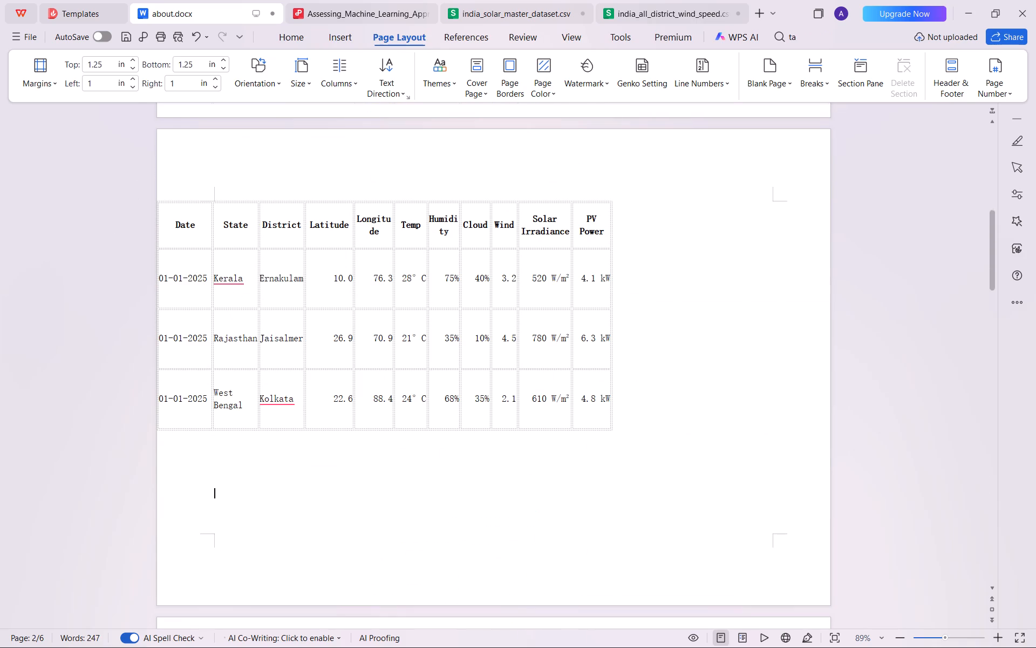
pyautogui.scroll(-3, 509, 467)
pyautogui.scroll(7, 493, 463)
# Center the text in all cells of the sample data table.
pyautogui.moveTo(703, 476); pyautogui.dragTo(283, 328)
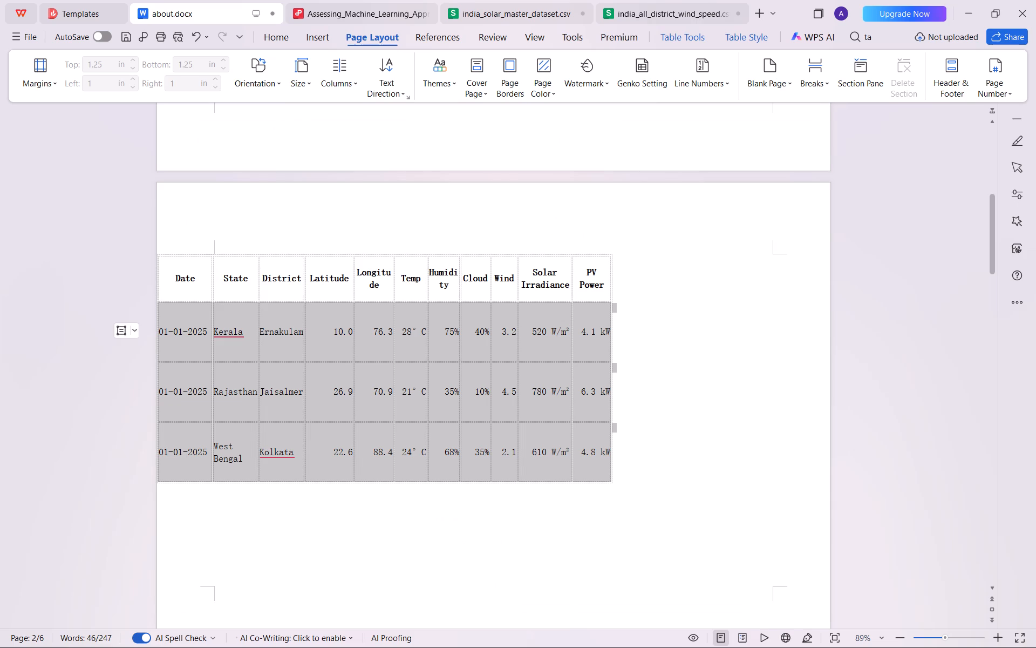
pyautogui.moveTo(283, 328); pyautogui.dragTo(228, 259)
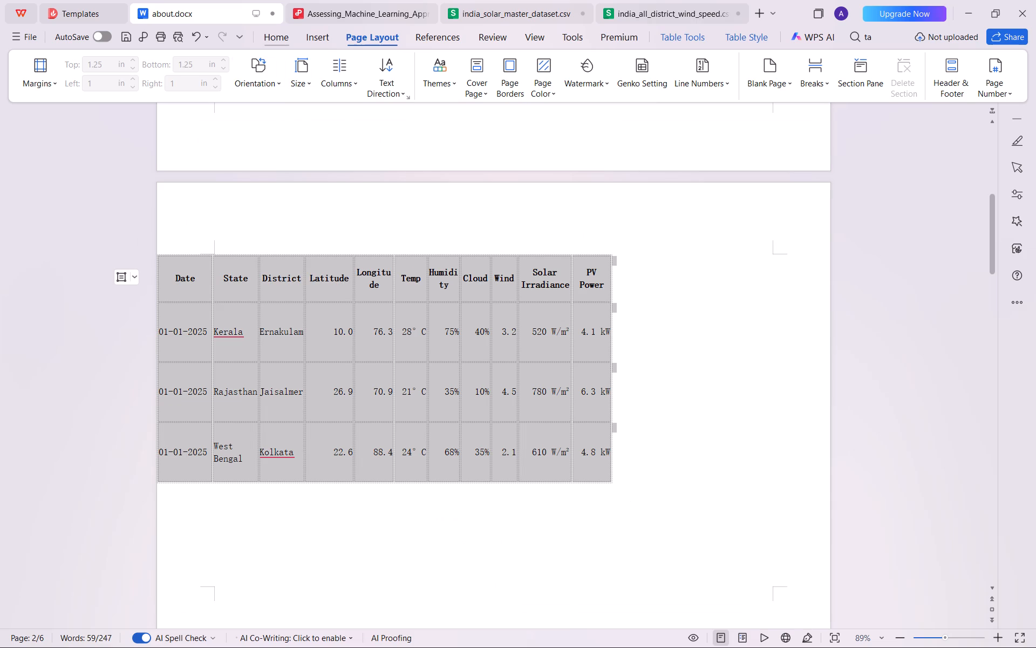
pyautogui.click(260, 36)
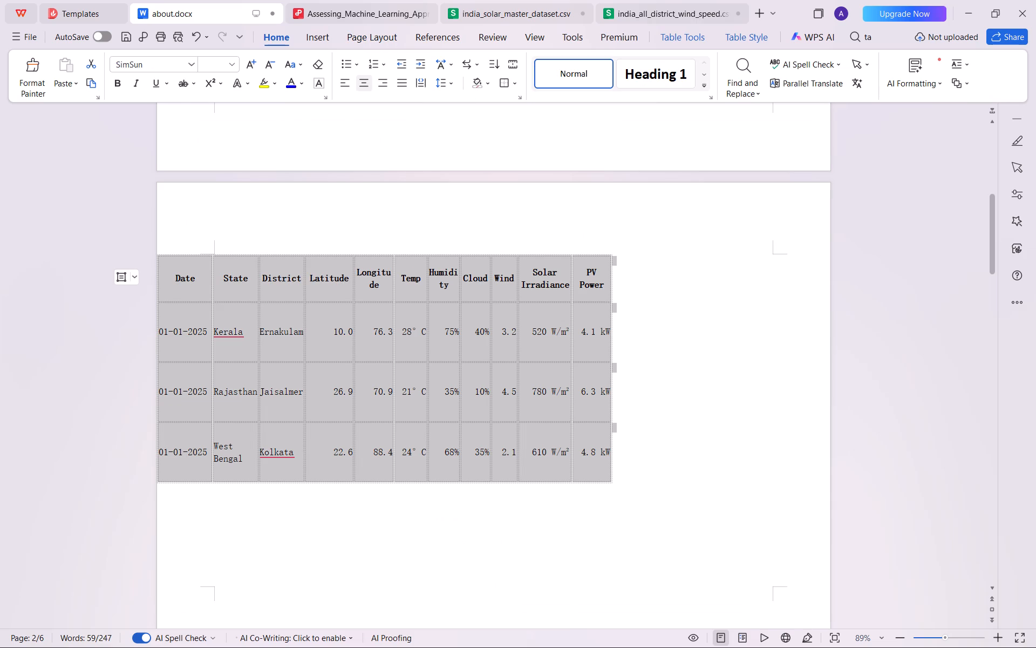
pyautogui.click(367, 87)
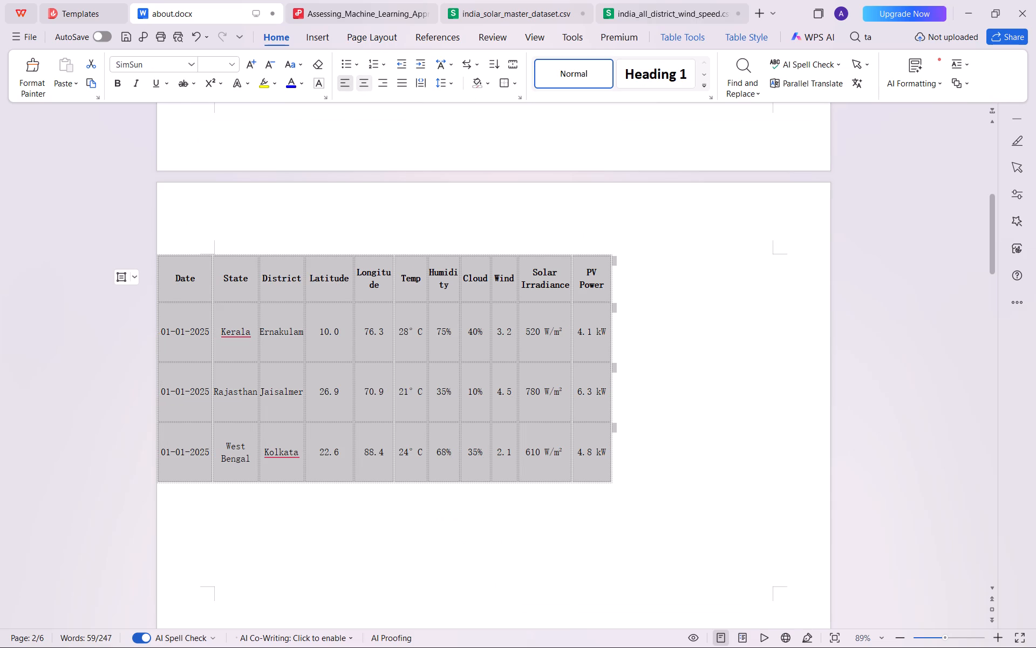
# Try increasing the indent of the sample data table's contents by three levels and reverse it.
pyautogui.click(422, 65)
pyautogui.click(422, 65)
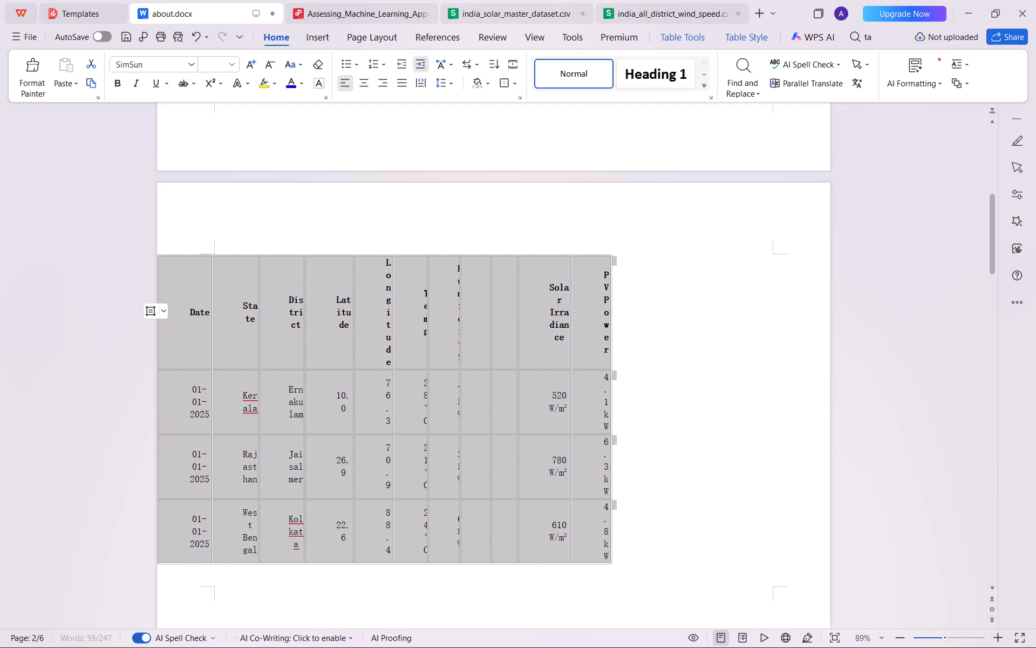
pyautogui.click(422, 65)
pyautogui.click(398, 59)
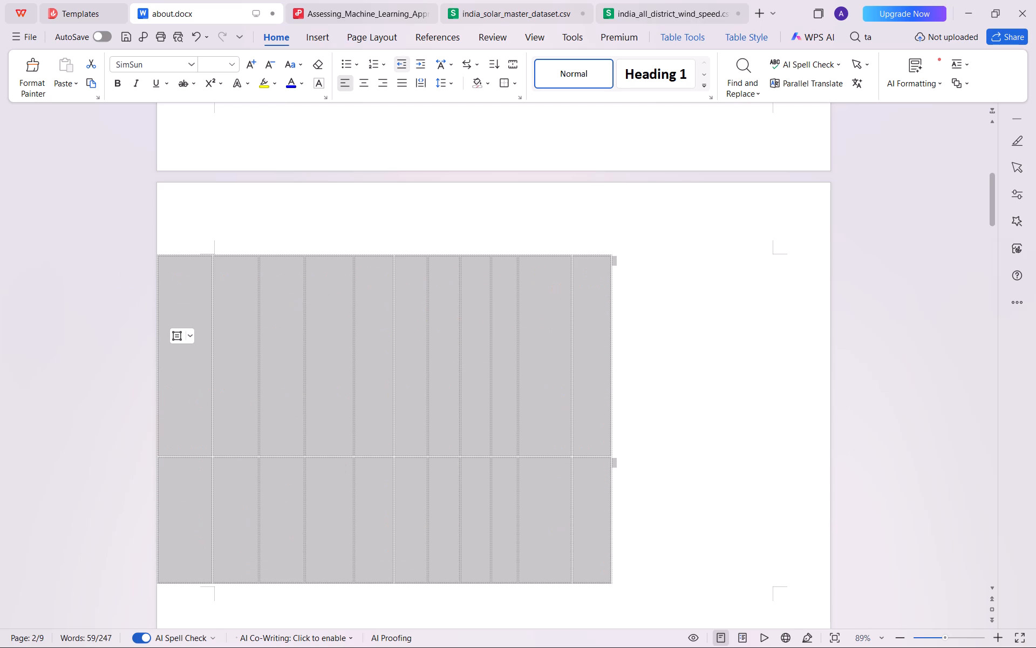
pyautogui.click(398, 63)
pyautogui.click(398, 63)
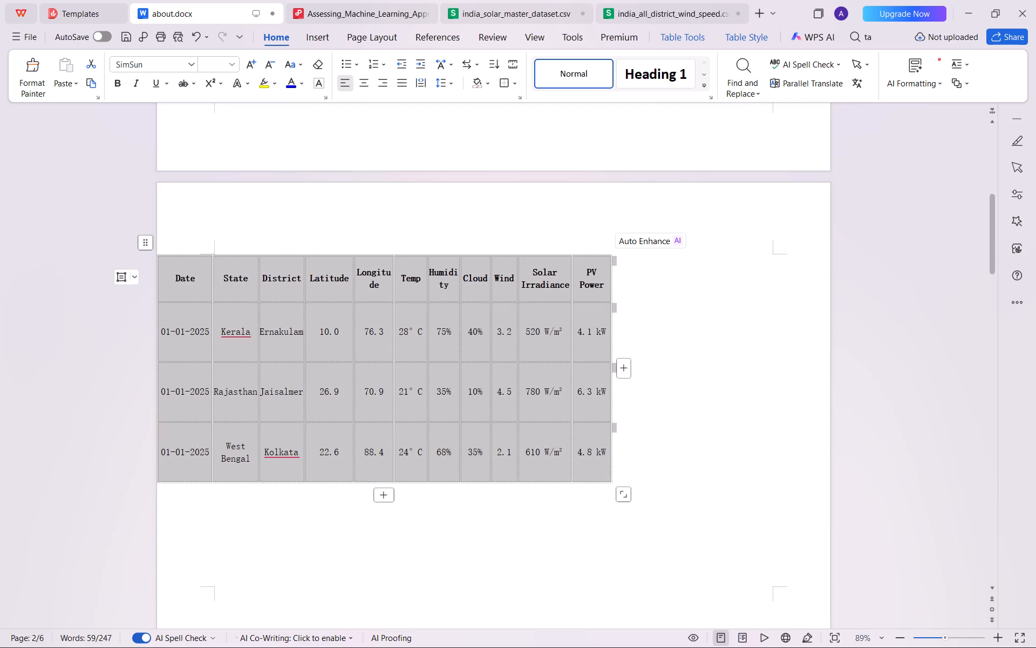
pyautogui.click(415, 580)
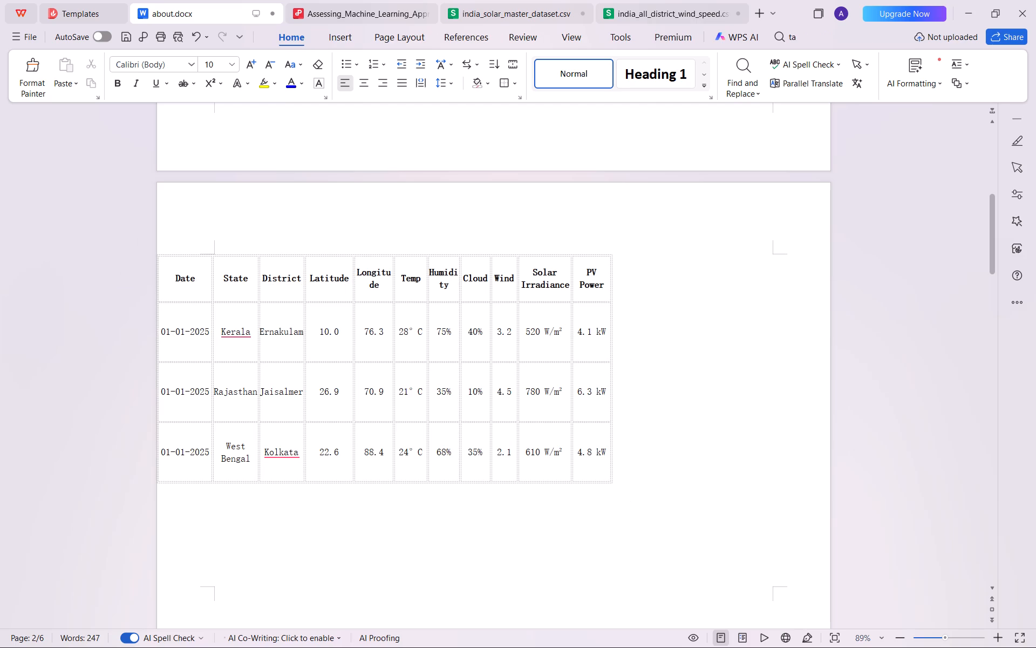
# Center the whole sample data table horizontally between the margins of its landscape page.
pyautogui.click(609, 481)
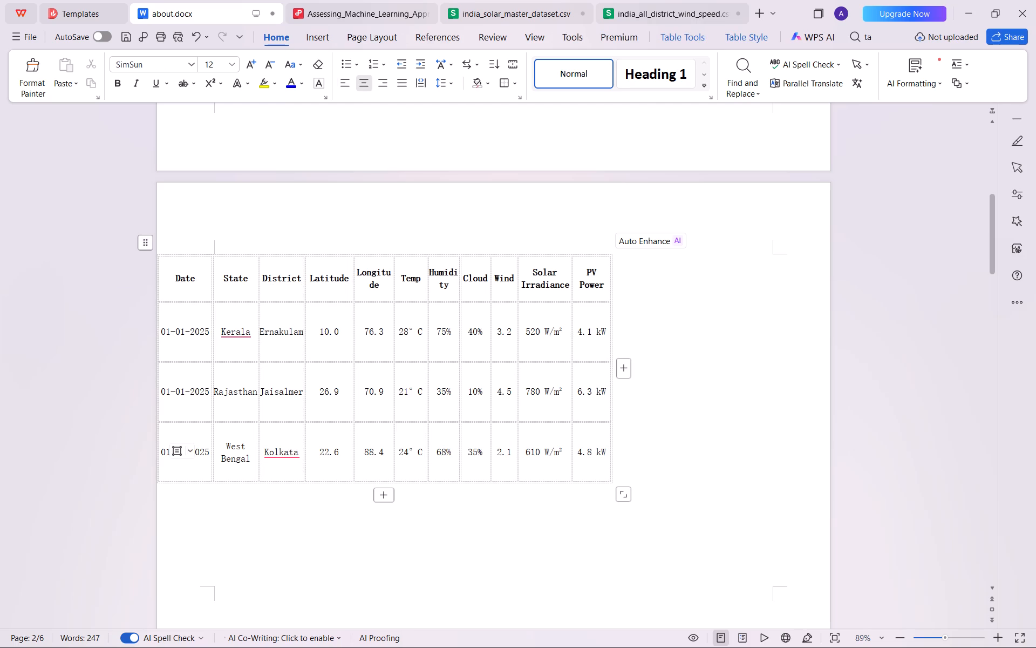
pyautogui.click(142, 247)
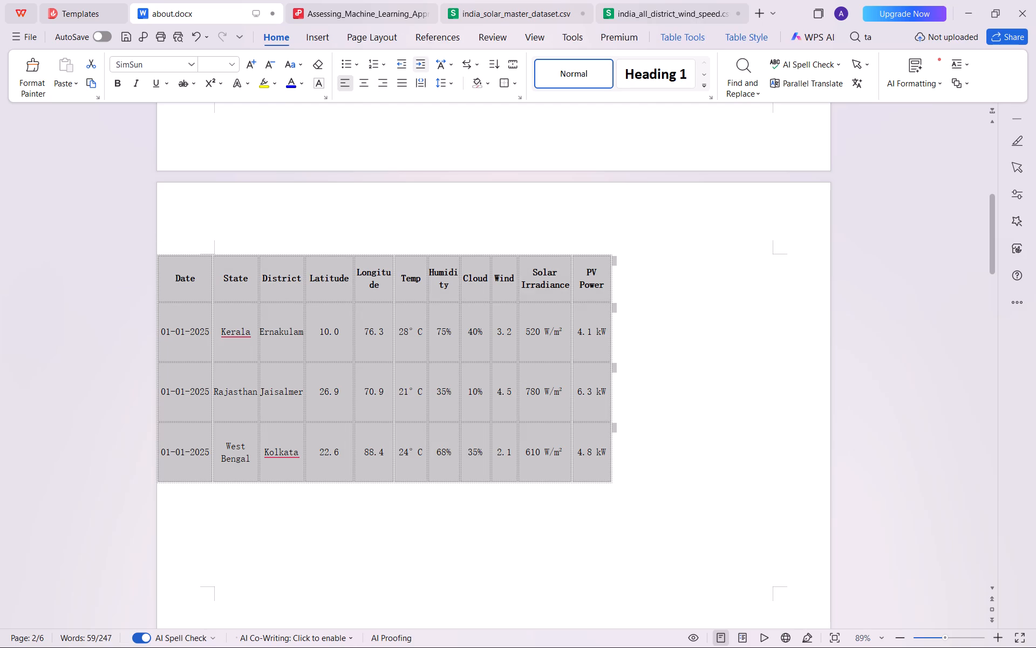
pyautogui.click(423, 69)
pyautogui.click(409, 66)
pyautogui.click(364, 81)
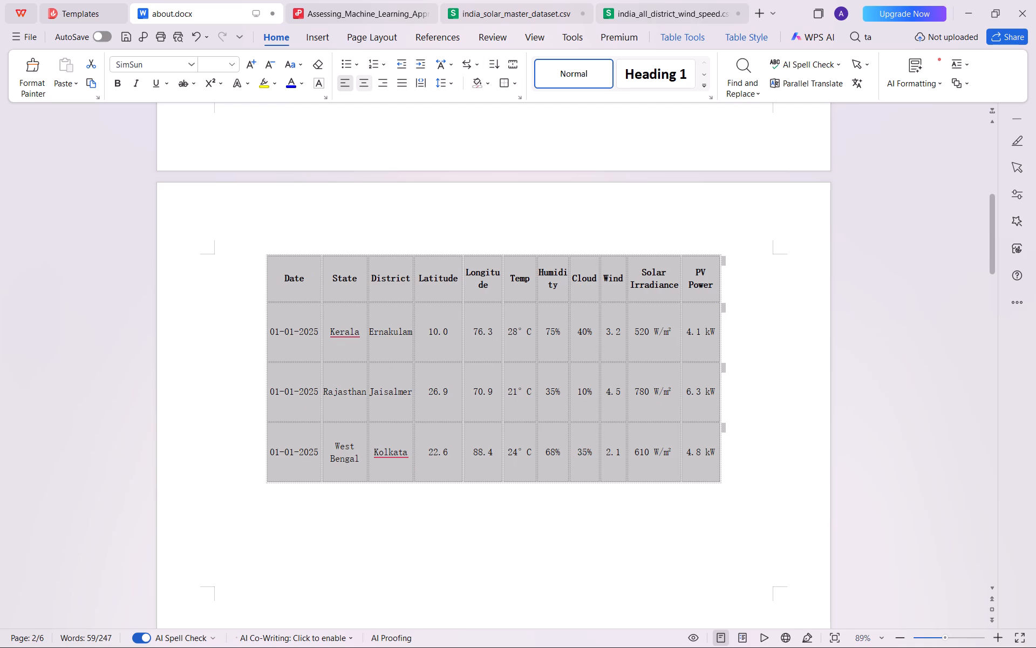
pyautogui.click(475, 175)
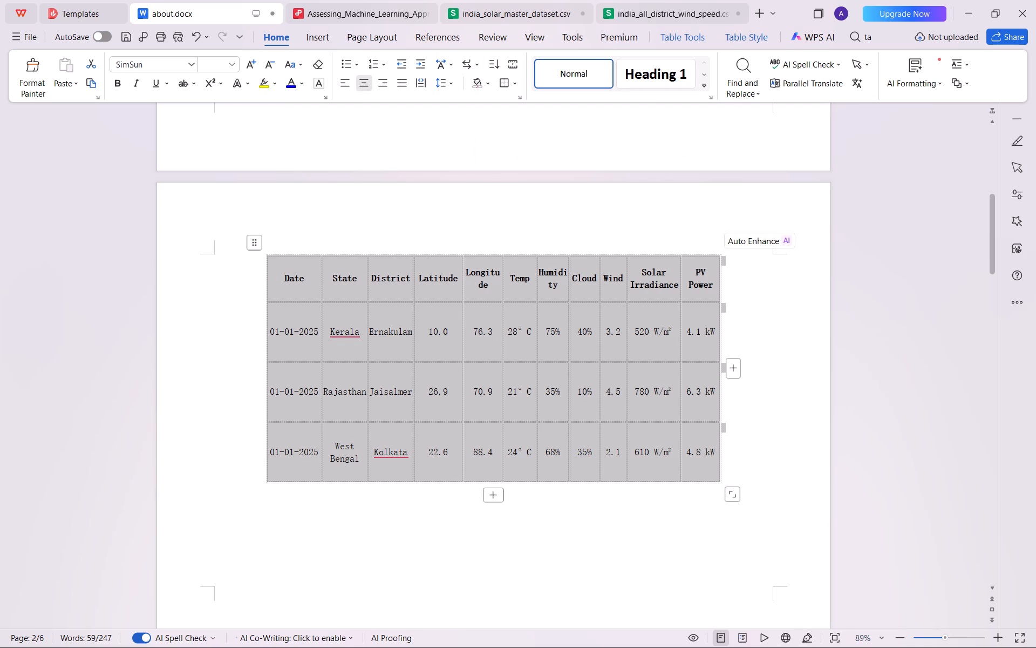
pyautogui.click(680, 539)
pyautogui.scroll(-4, 572, 580)
pyautogui.scroll(9, 572, 580)
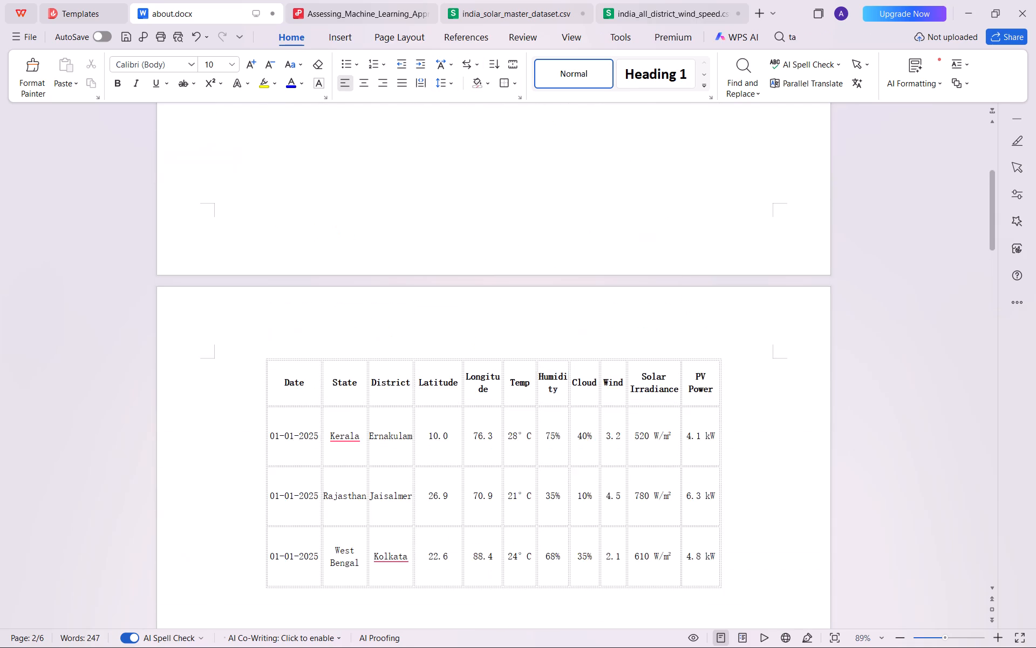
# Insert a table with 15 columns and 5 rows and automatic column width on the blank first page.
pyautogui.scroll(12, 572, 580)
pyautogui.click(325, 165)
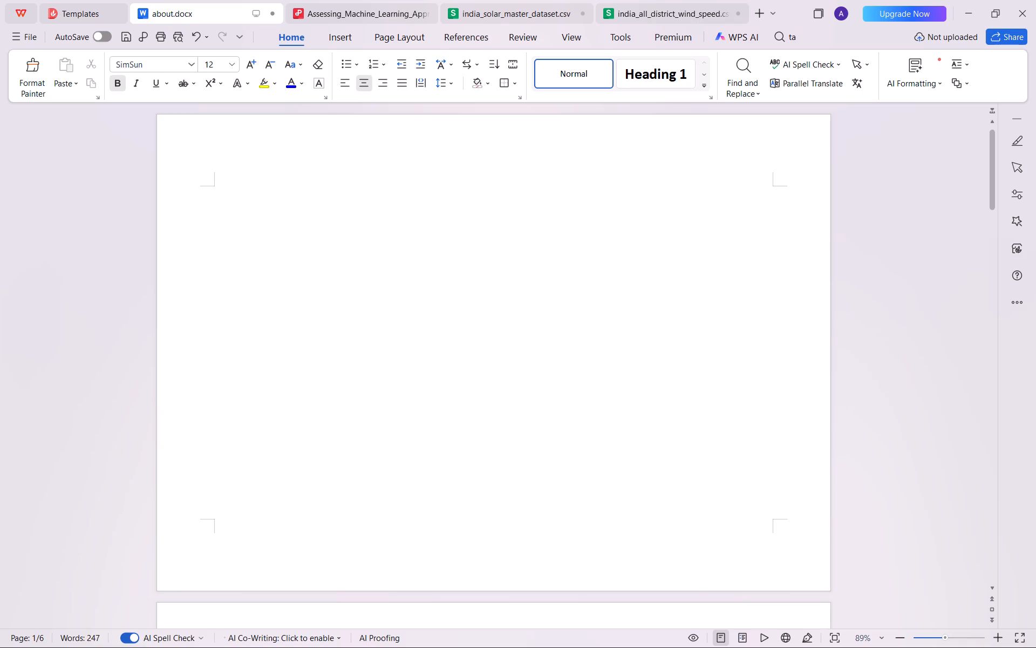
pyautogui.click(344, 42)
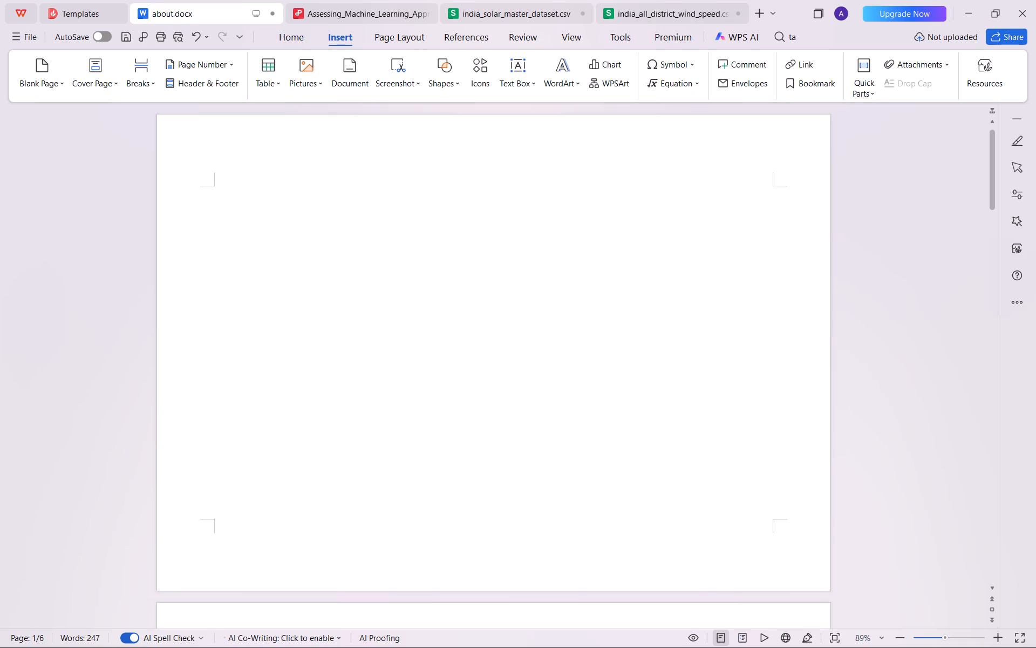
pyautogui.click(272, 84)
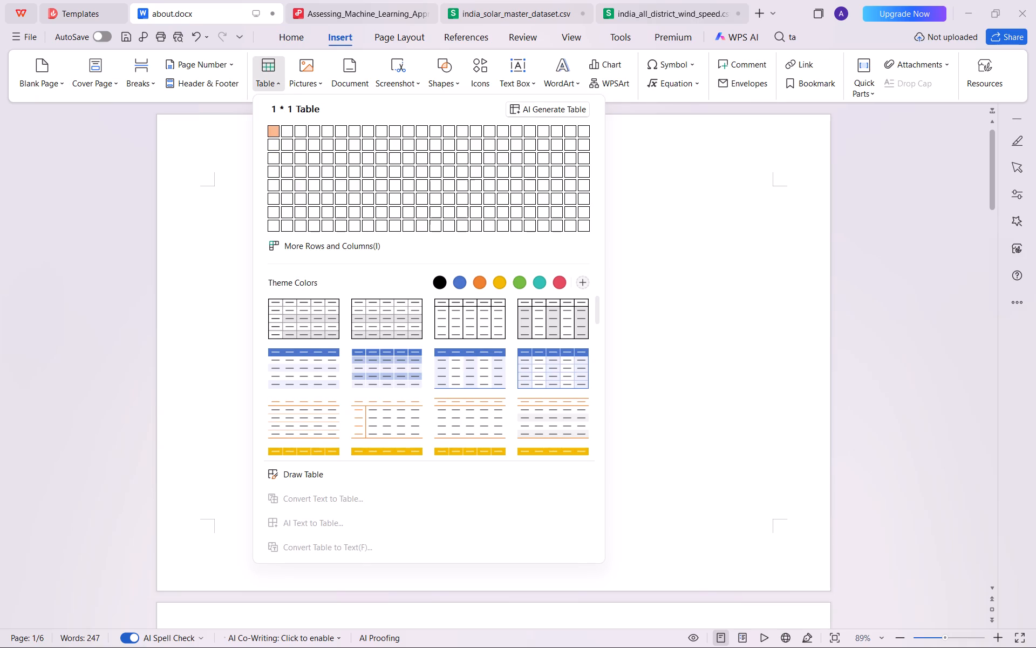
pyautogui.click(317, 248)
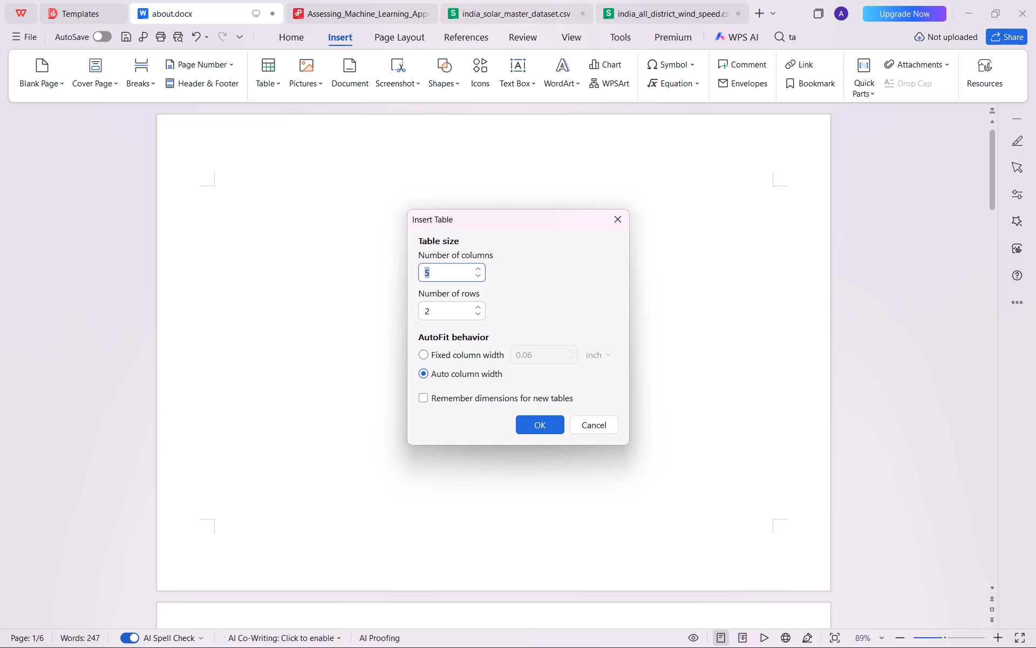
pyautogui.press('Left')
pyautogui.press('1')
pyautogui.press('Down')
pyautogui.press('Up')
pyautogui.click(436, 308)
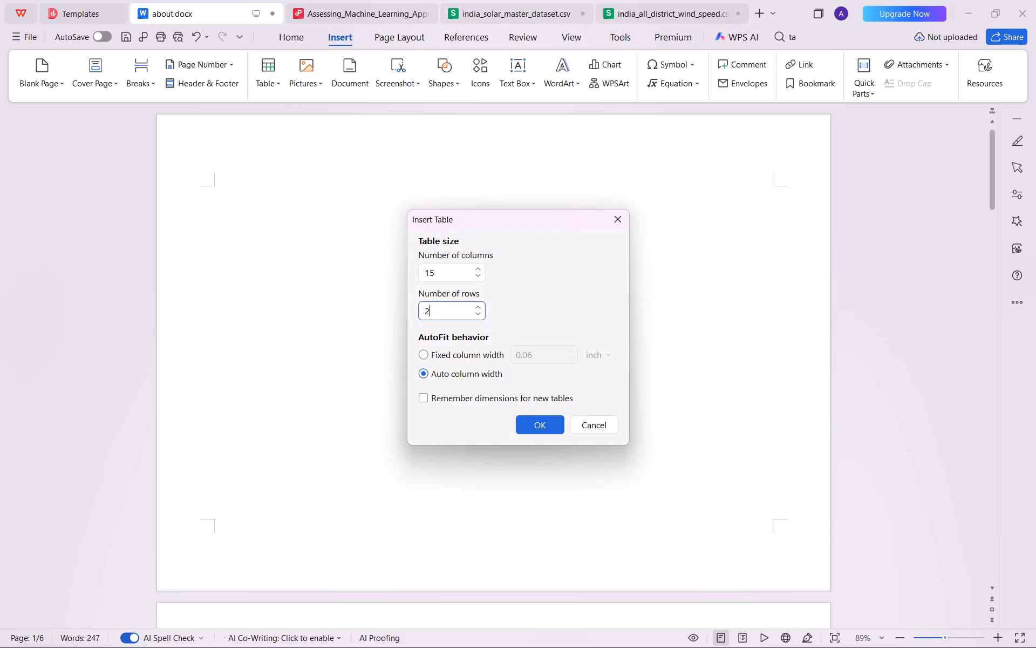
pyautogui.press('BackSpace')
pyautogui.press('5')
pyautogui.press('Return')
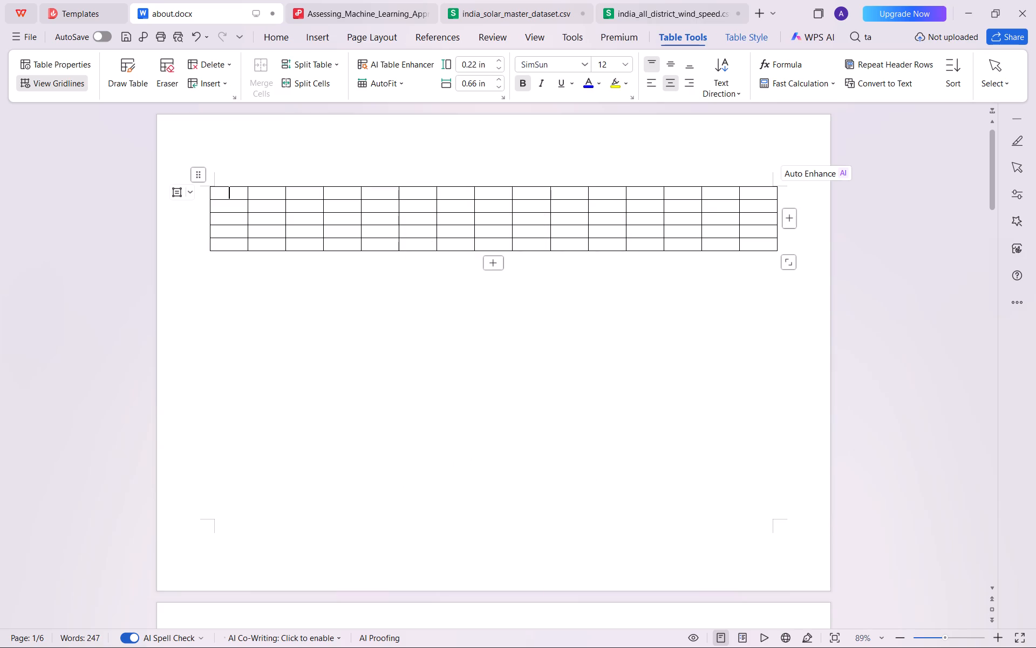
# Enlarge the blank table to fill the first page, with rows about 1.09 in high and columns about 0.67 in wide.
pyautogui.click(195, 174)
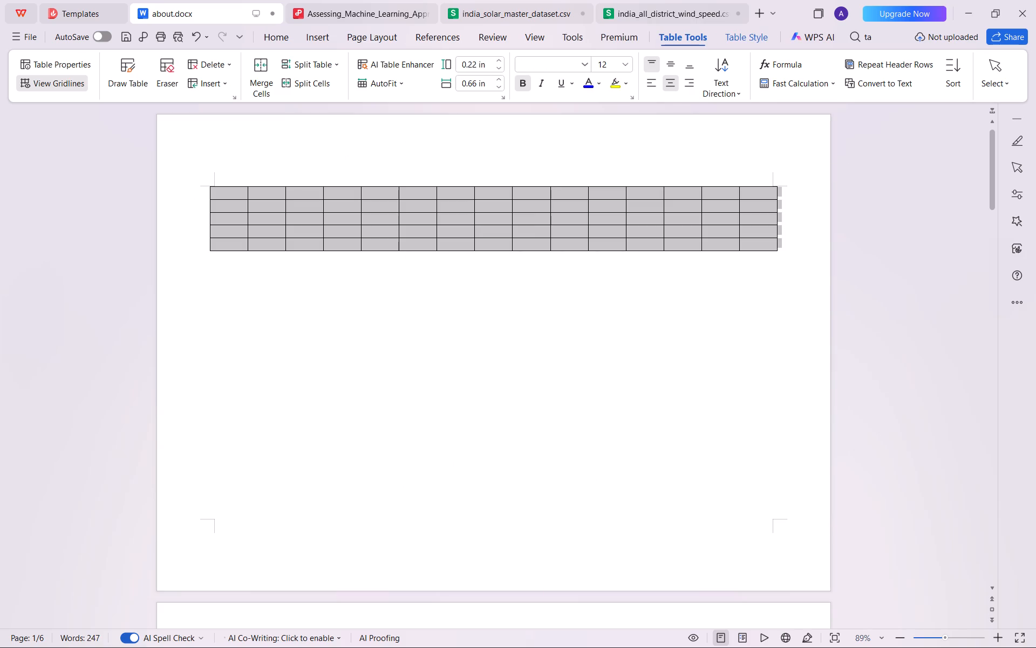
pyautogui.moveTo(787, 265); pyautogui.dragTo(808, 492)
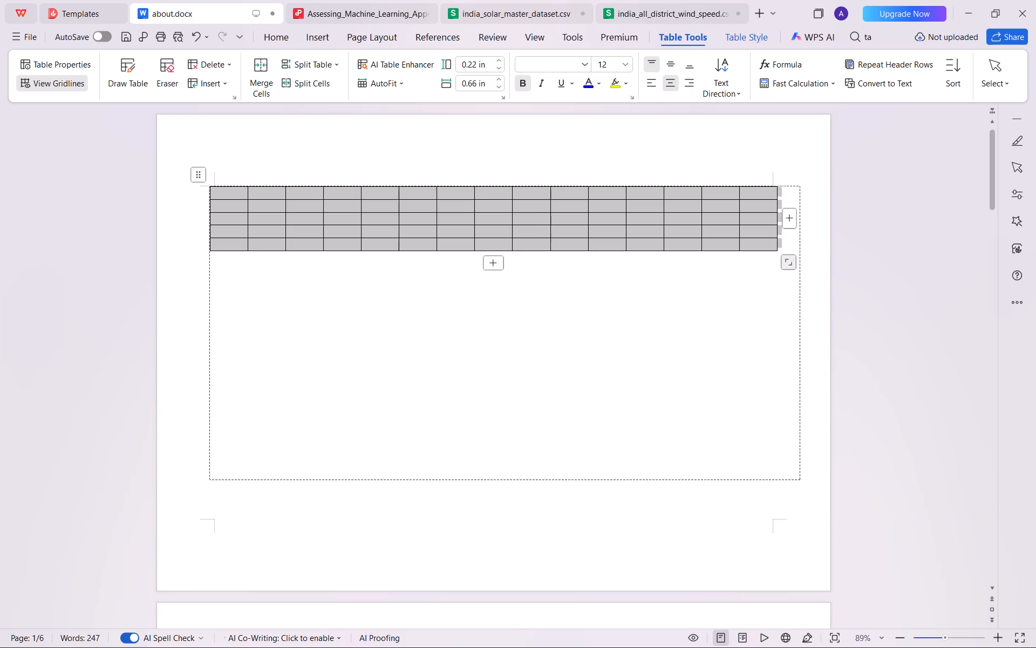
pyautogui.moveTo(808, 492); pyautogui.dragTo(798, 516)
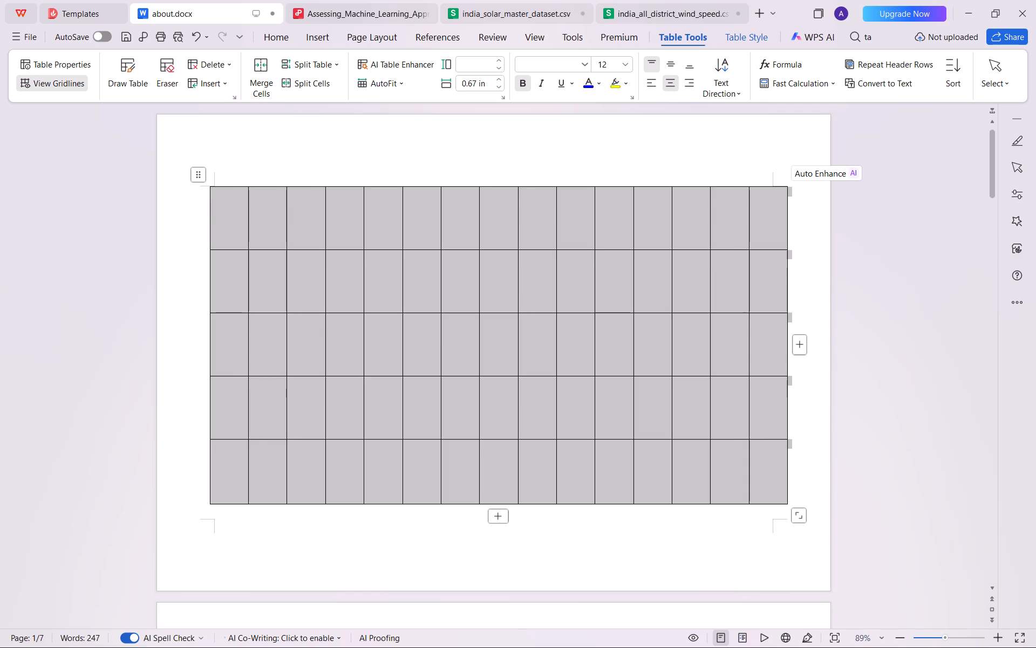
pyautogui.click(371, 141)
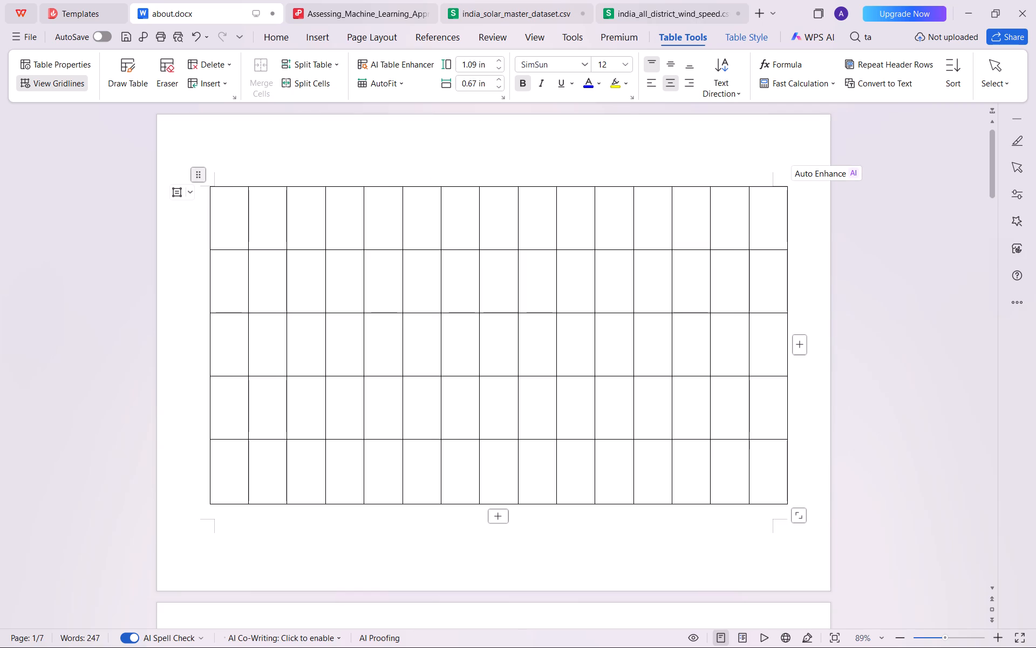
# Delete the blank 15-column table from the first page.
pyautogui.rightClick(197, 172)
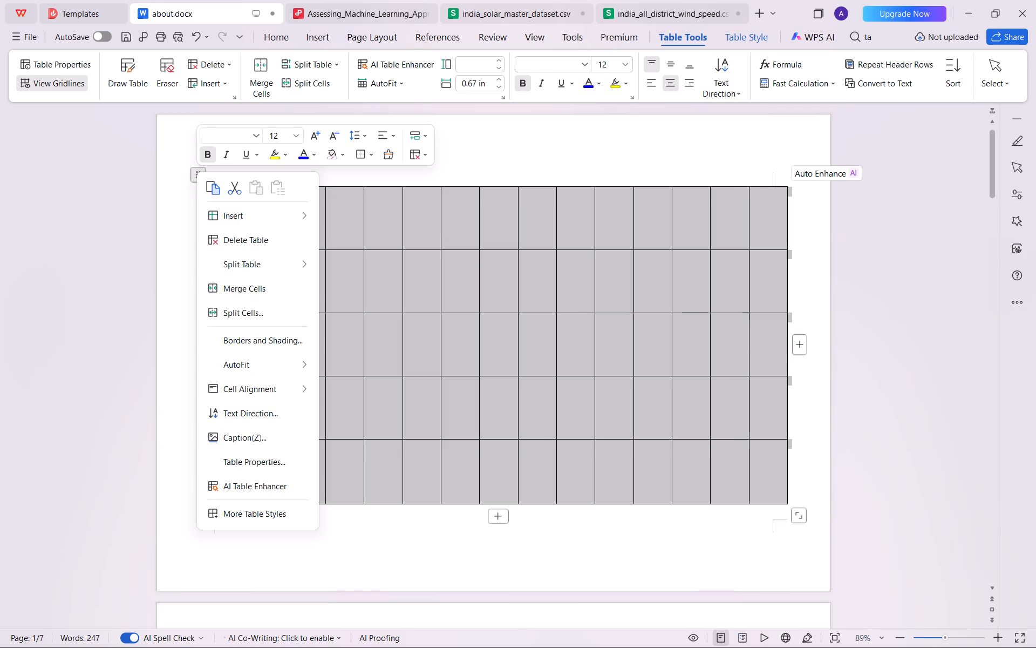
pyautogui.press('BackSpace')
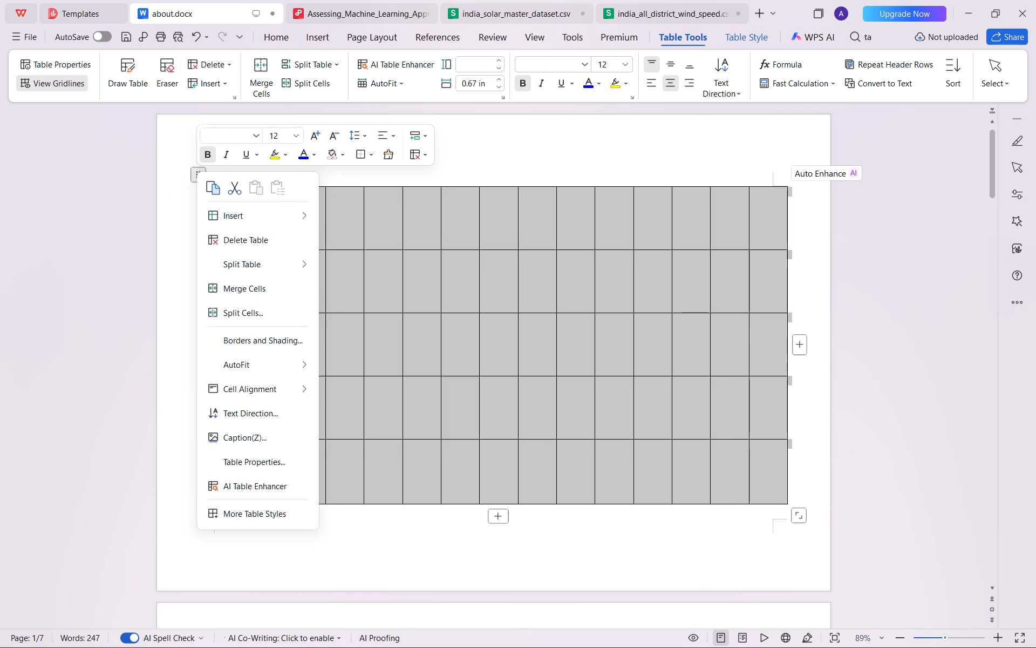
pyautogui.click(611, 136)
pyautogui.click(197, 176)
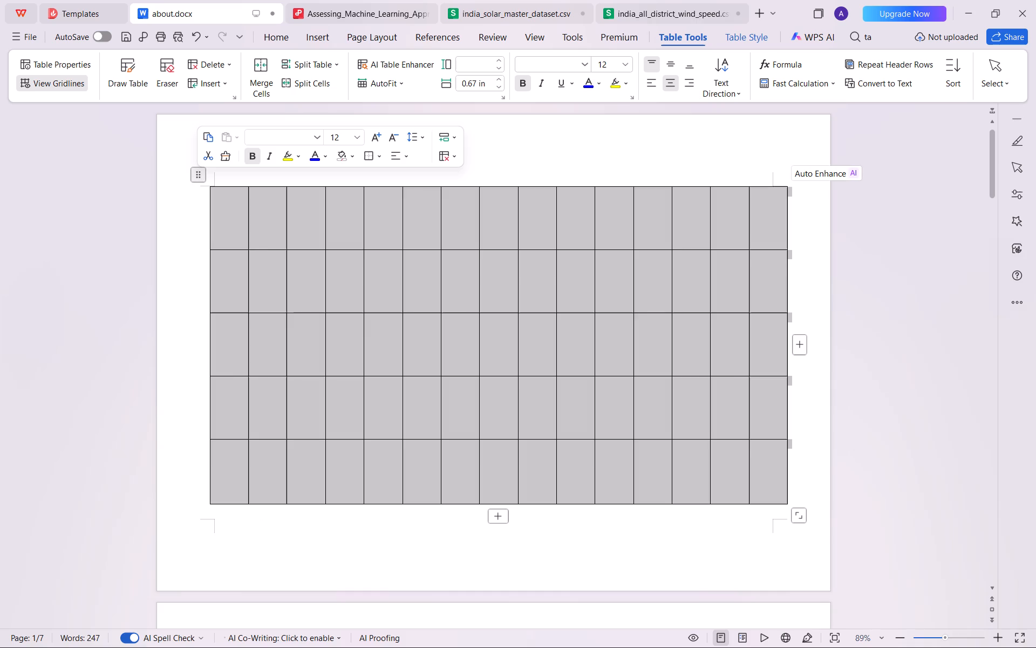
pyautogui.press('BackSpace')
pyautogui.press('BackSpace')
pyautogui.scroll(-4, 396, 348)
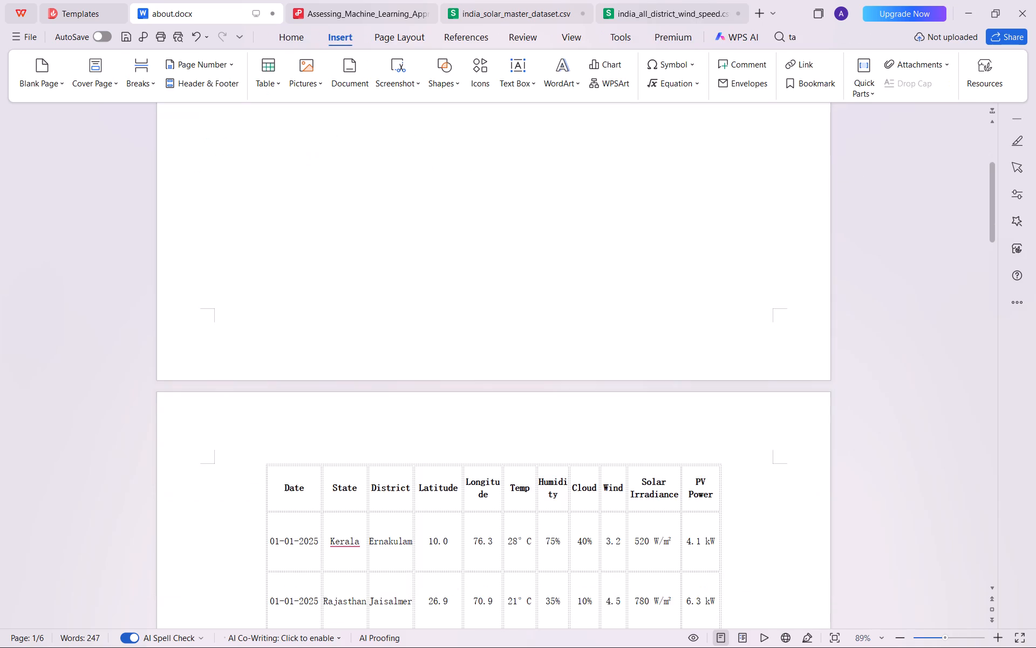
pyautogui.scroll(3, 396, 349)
# Copy the header and first seven data rows, A1:O8, from india_solar_master_dataset.csv onto the blank first page of about.docx.
pyautogui.click(638, 0)
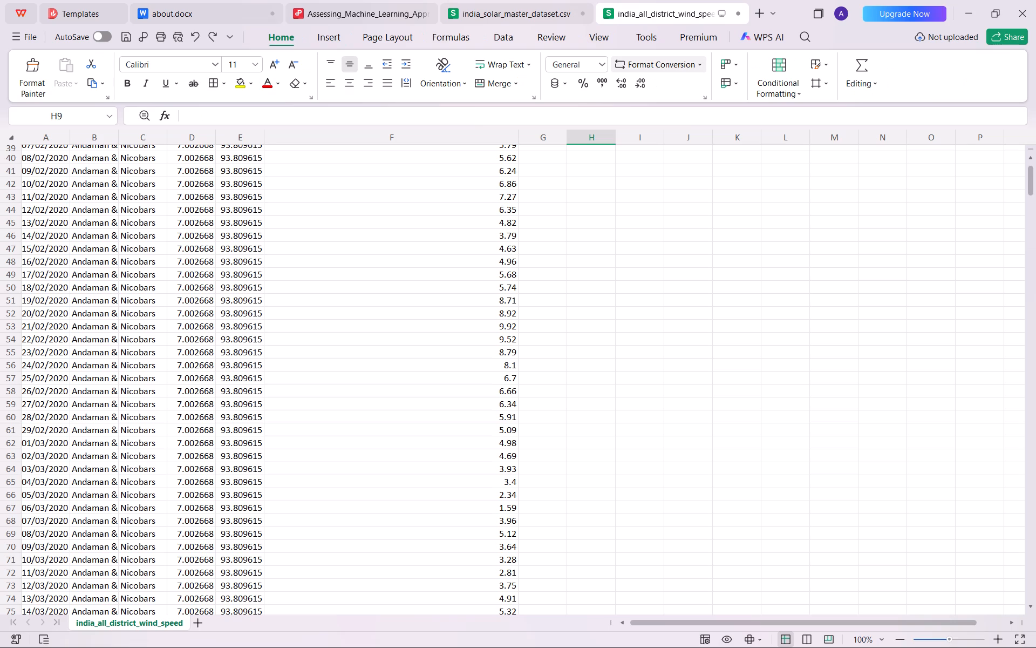
pyautogui.click(481, 0)
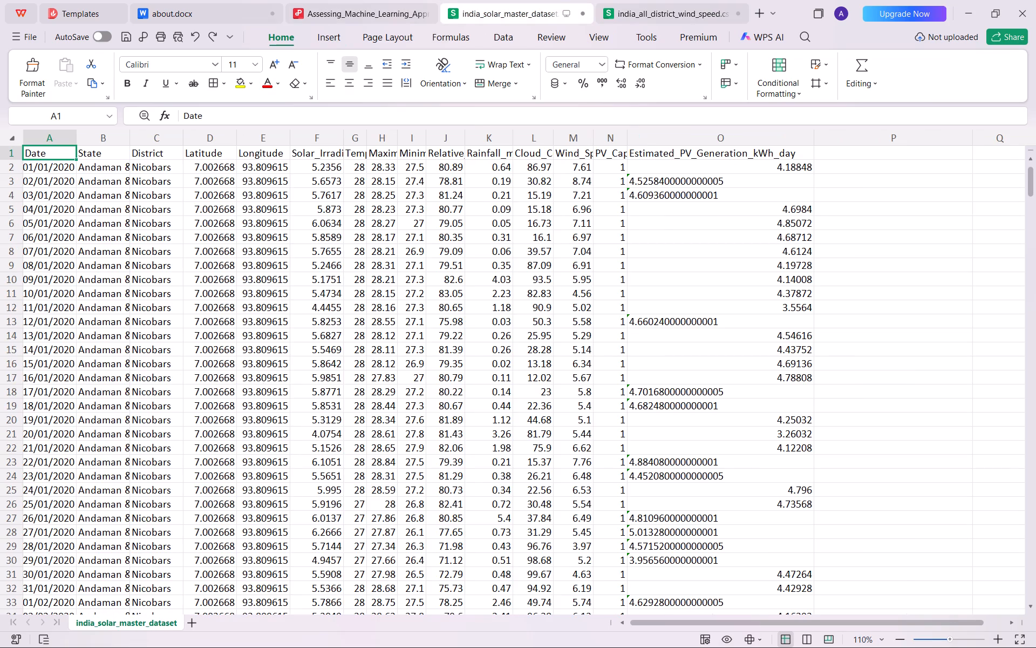
pyautogui.moveTo(806, 251); pyautogui.dragTo(0, 117)
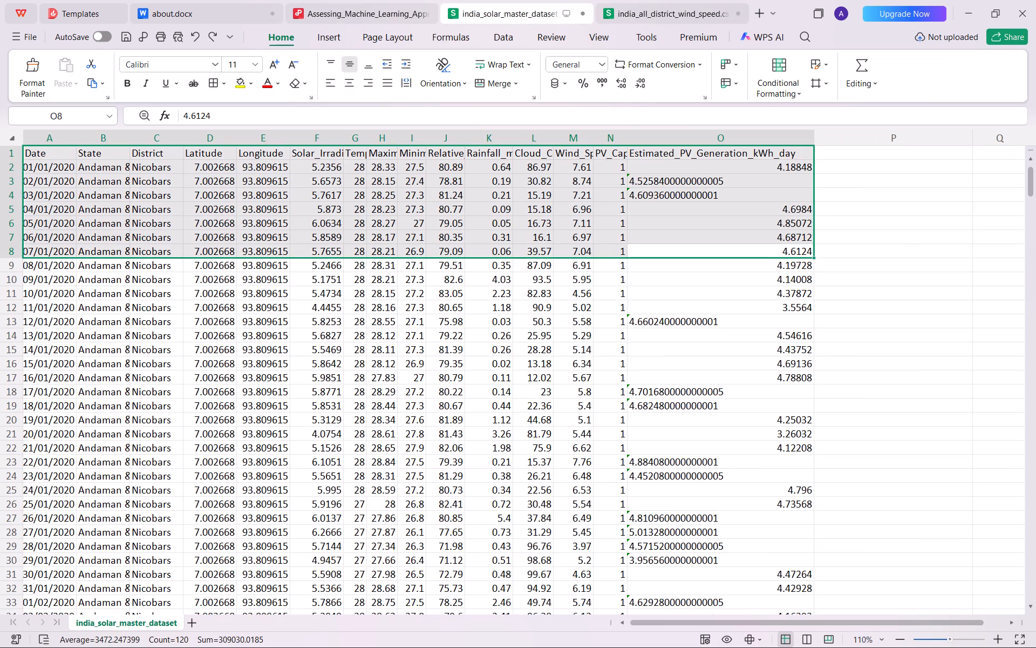
pyautogui.hotkey('ctrl', 'c')
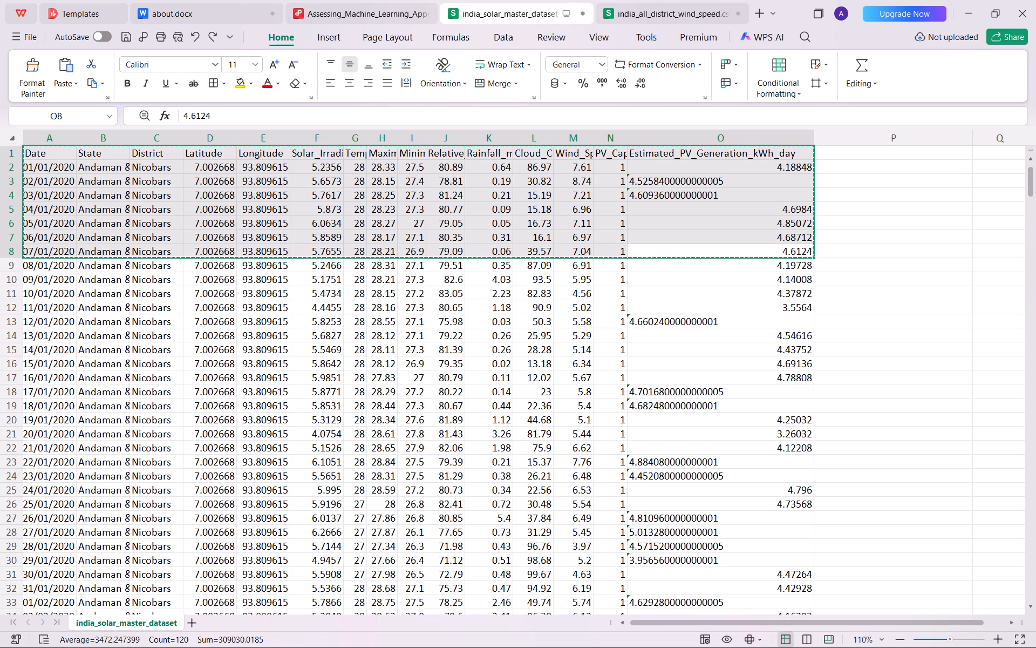
pyautogui.click(207, 0)
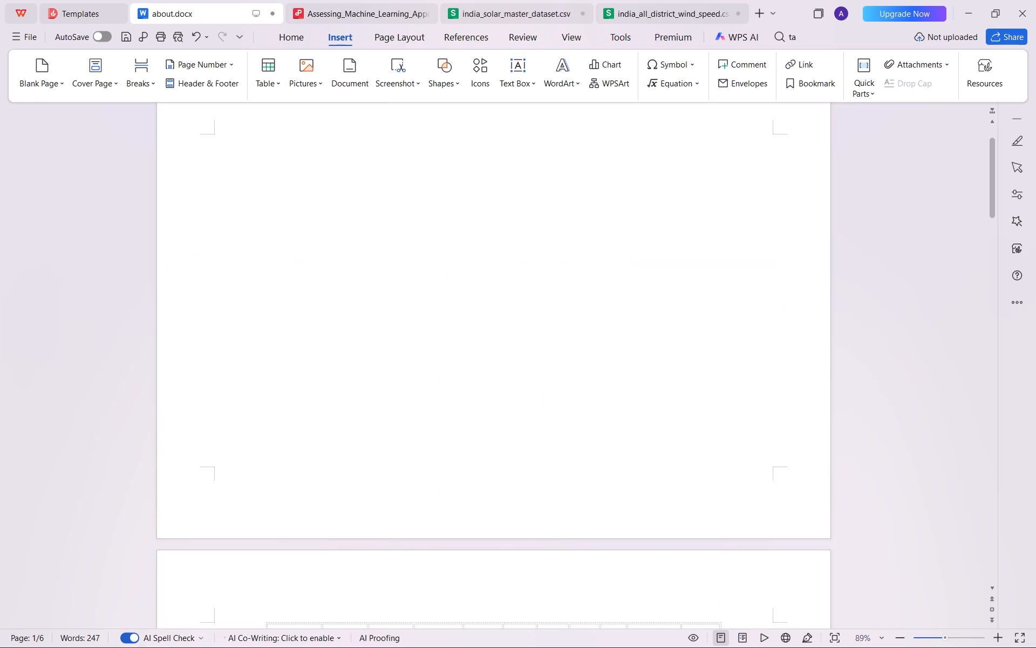
pyautogui.hotkey('ctrl', 'v')
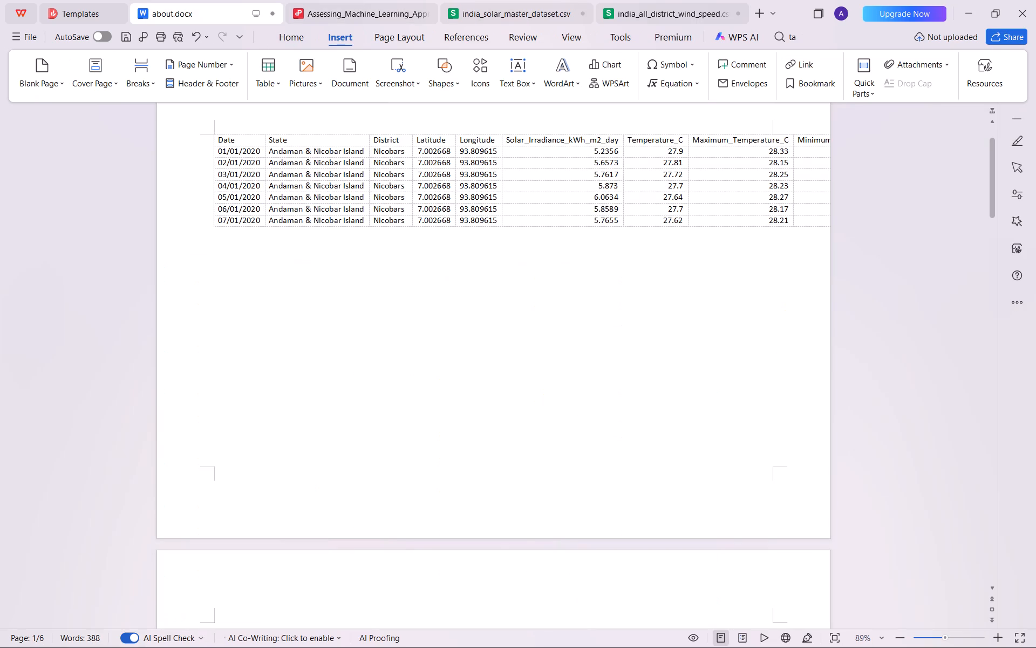
# Move the pasted solar dataset table leftward to the left edge of the first page.
pyautogui.scroll(5, 662, 311)
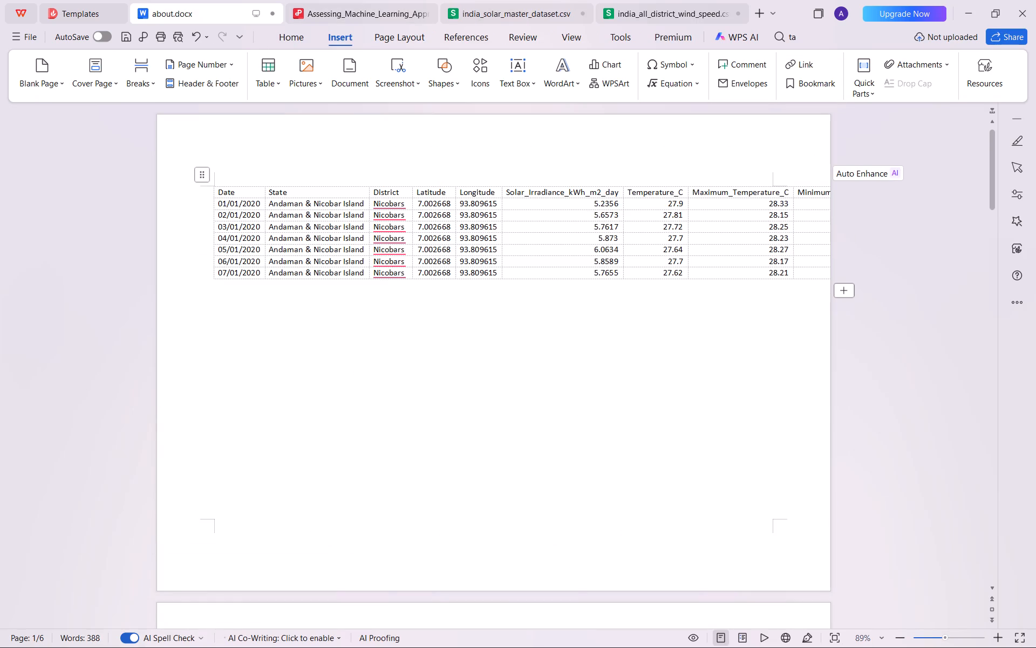
pyautogui.moveTo(200, 175); pyautogui.dragTo(189, 178)
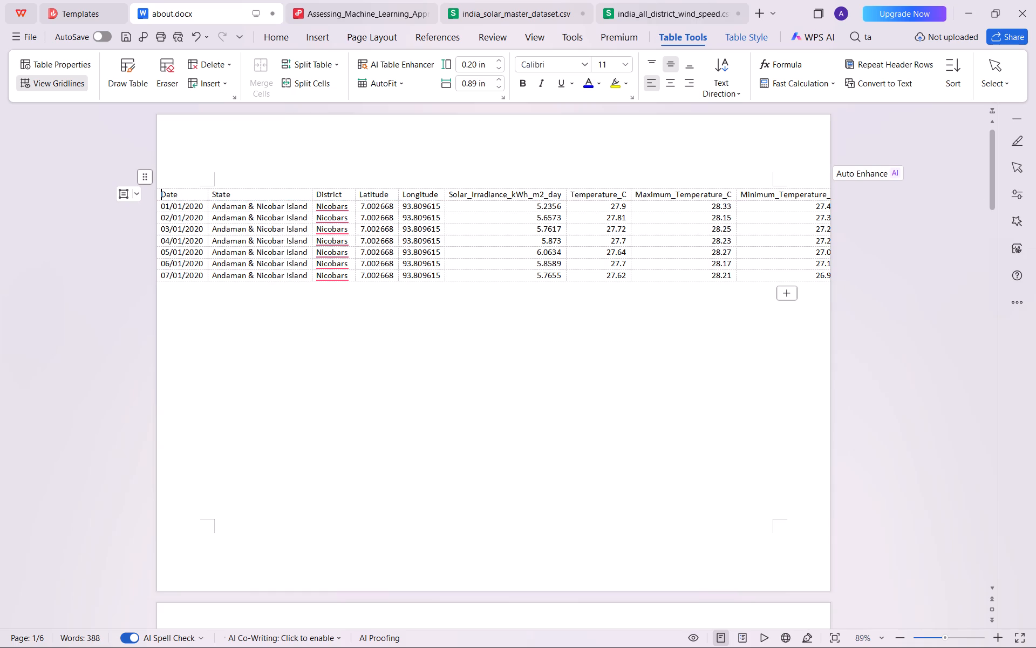
# Narrow the Date column of the solar dataset table to 0.46 in and tighten the State, District and Latitude columns.
pyautogui.moveTo(208, 194); pyautogui.dragTo(183, 188)
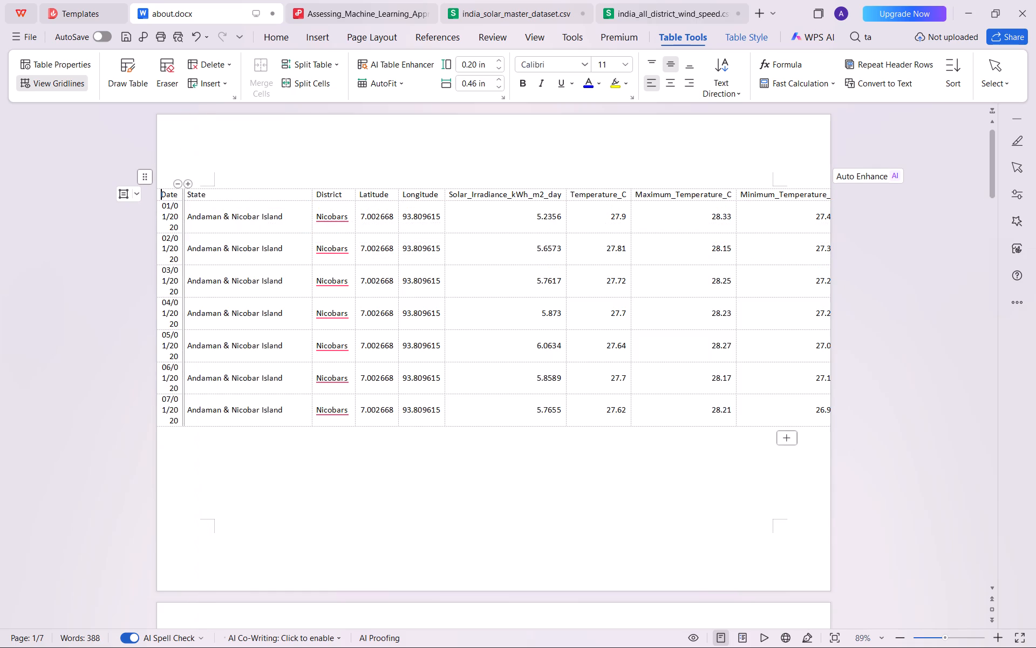
pyautogui.moveTo(311, 195); pyautogui.dragTo(240, 188)
pyautogui.moveTo(355, 196); pyautogui.dragTo(294, 194)
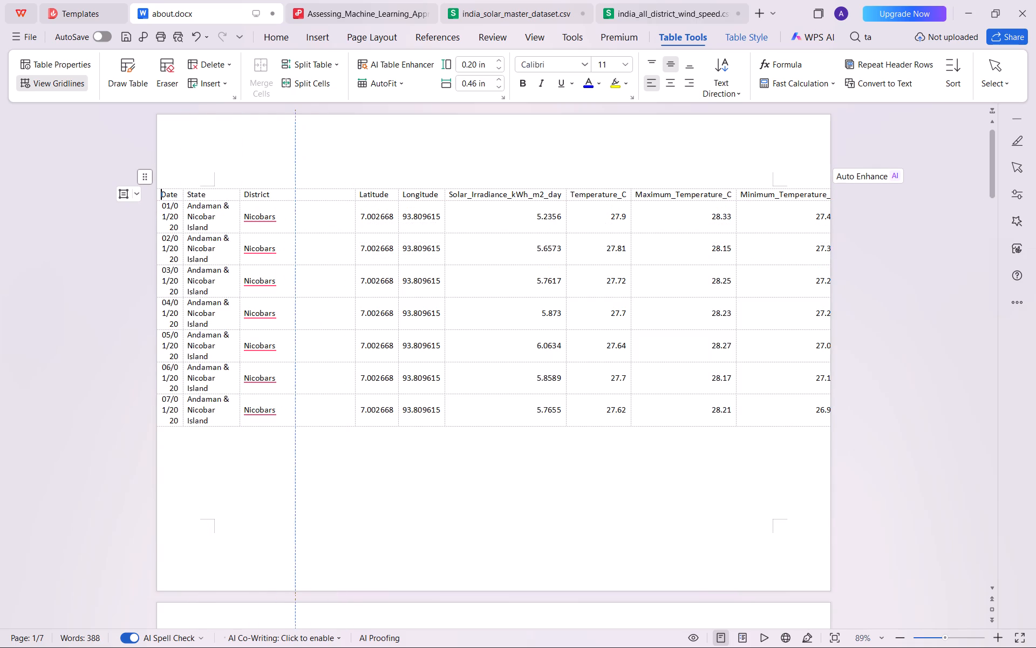
pyautogui.moveTo(294, 194); pyautogui.dragTo(290, 194)
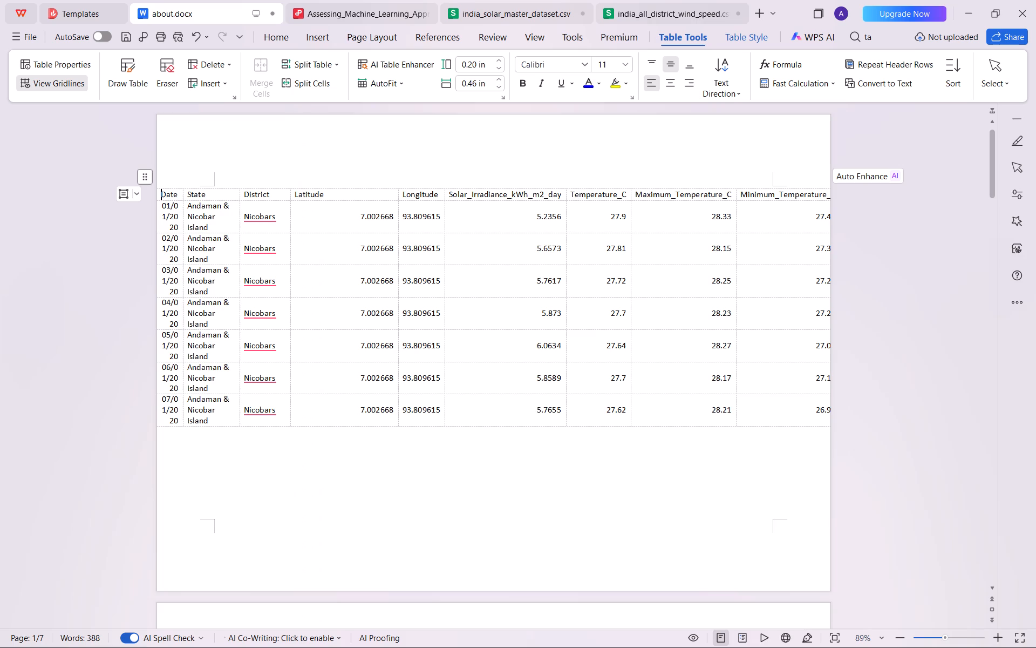
pyautogui.click(397, 201)
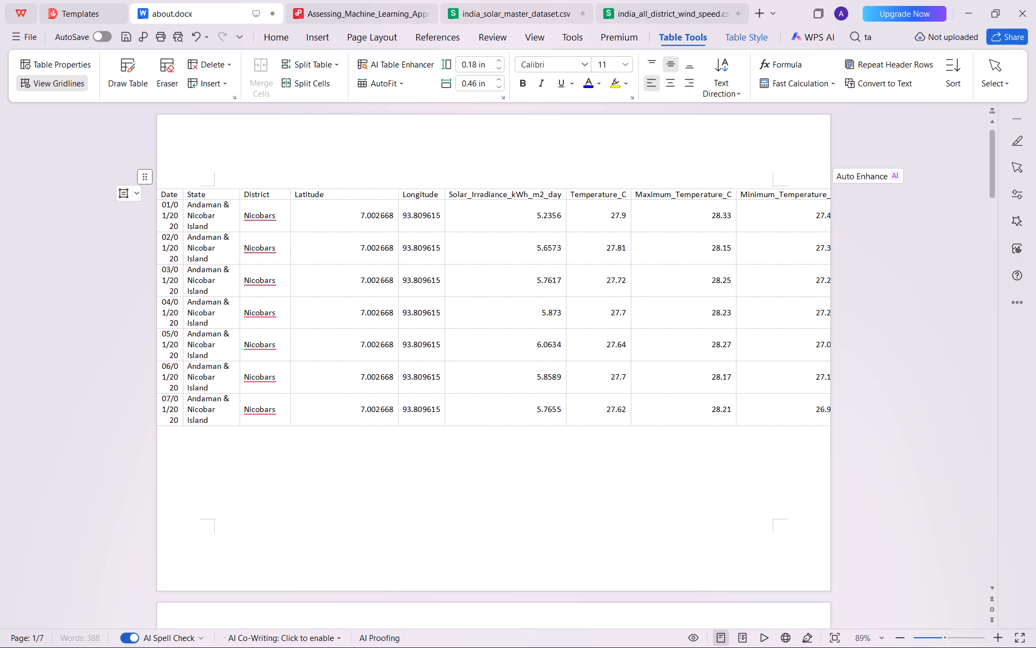
pyautogui.moveTo(399, 196); pyautogui.dragTo(371, 199)
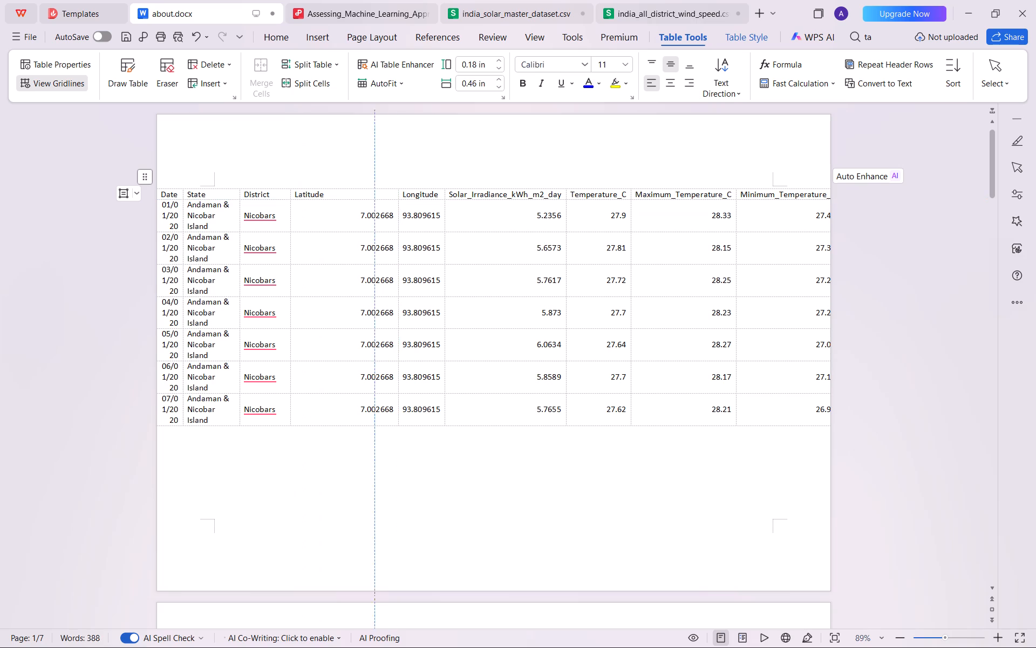
pyautogui.moveTo(371, 199); pyautogui.dragTo(336, 204)
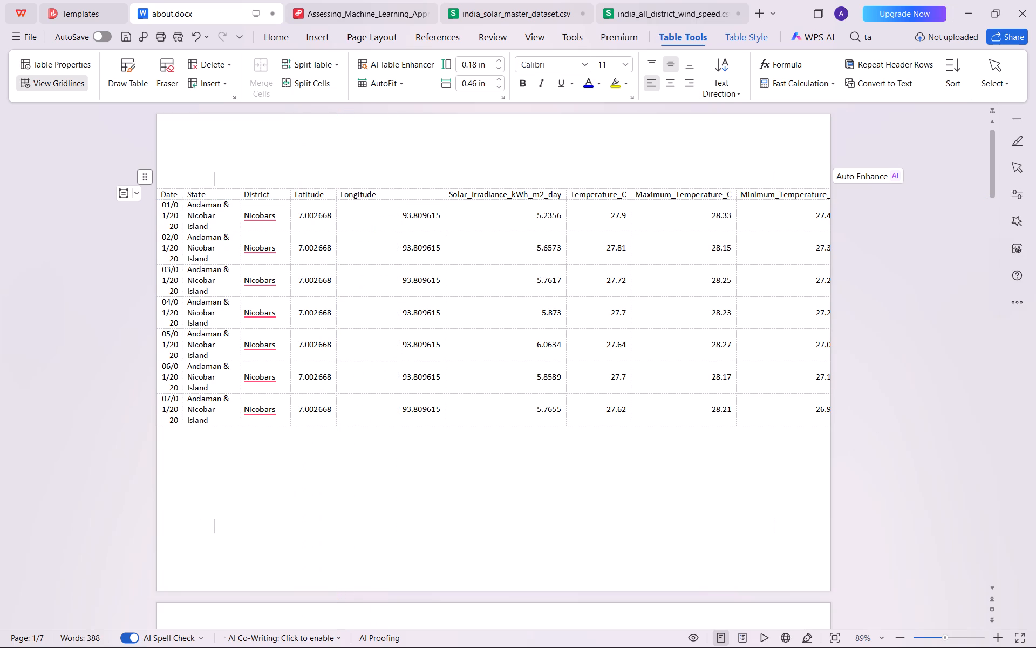
# Narrow the Longitude, Solar_Irradiance_kWh_m2_day, Temperature_C and Maximum_Temperature_C columns so their headers wrap onto several lines.
pyautogui.moveTo(445, 194); pyautogui.dragTo(356, 195)
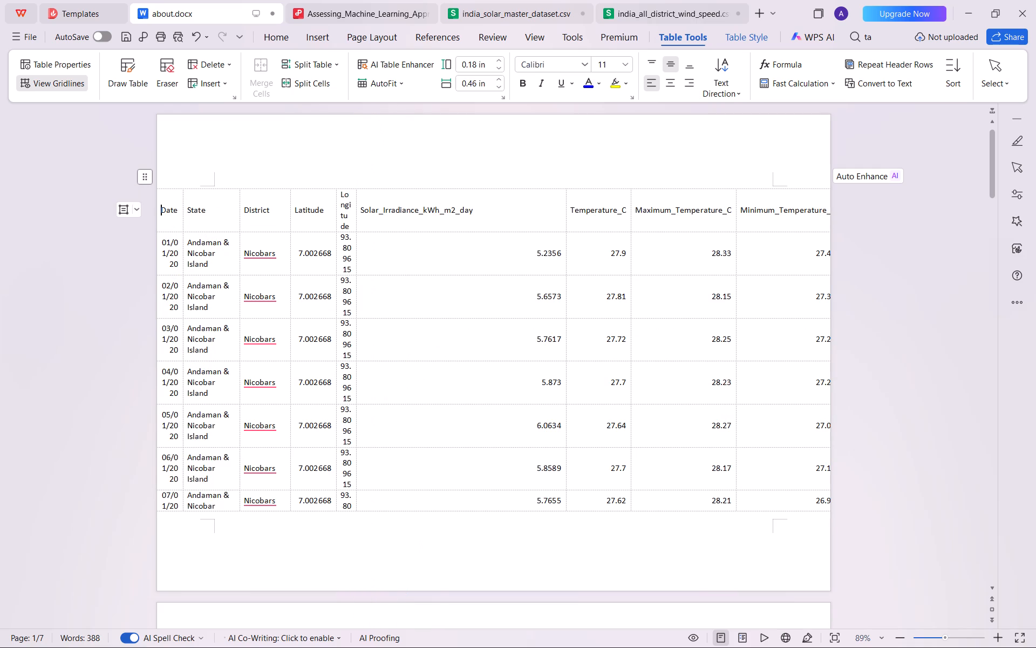
pyautogui.moveTo(356, 210); pyautogui.dragTo(368, 211)
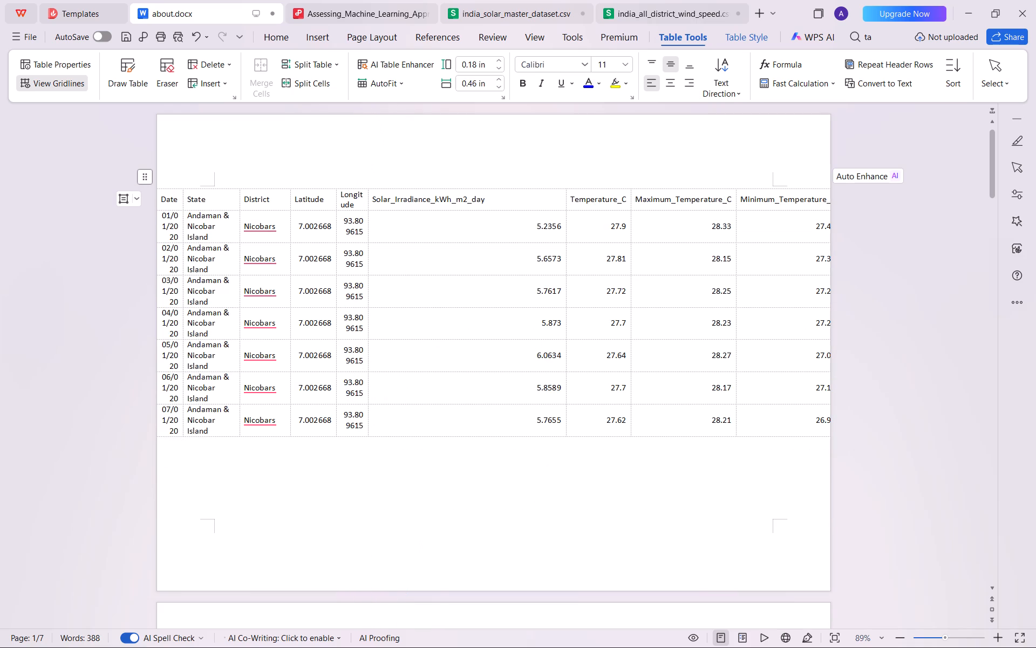
pyautogui.moveTo(565, 201); pyautogui.dragTo(405, 207)
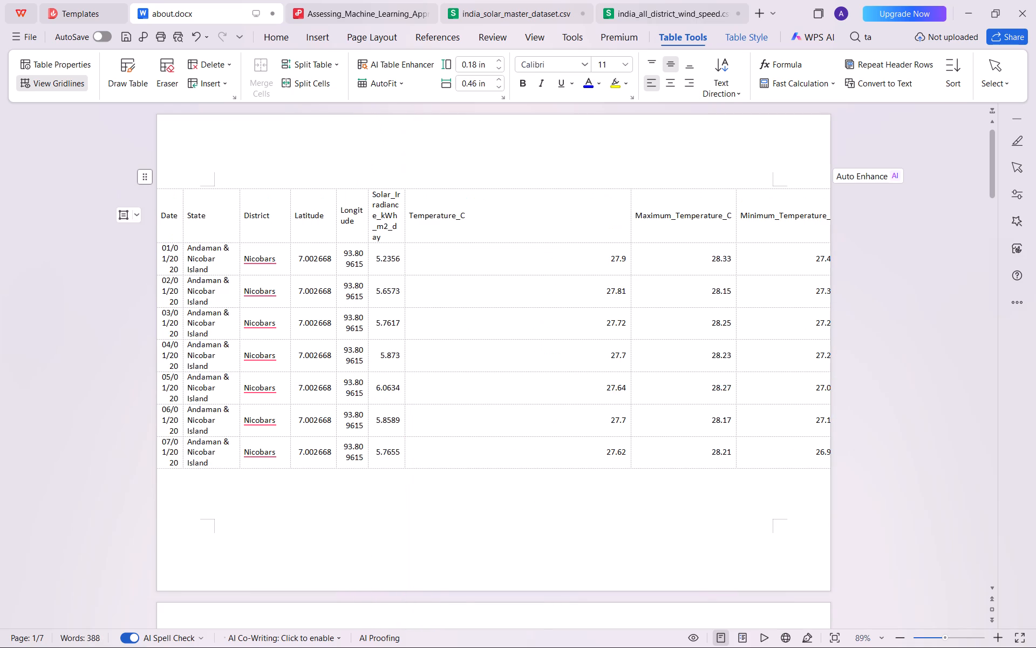
pyautogui.moveTo(631, 218); pyautogui.dragTo(444, 226)
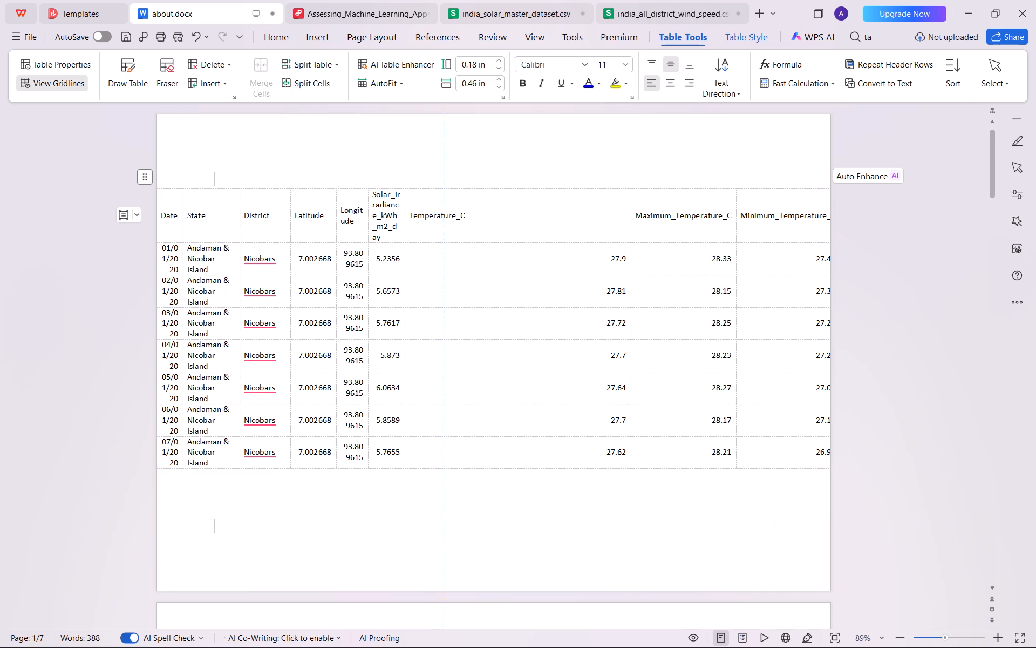
pyautogui.moveTo(444, 226); pyautogui.dragTo(444, 227)
pyautogui.moveTo(736, 223); pyautogui.dragTo(480, 230)
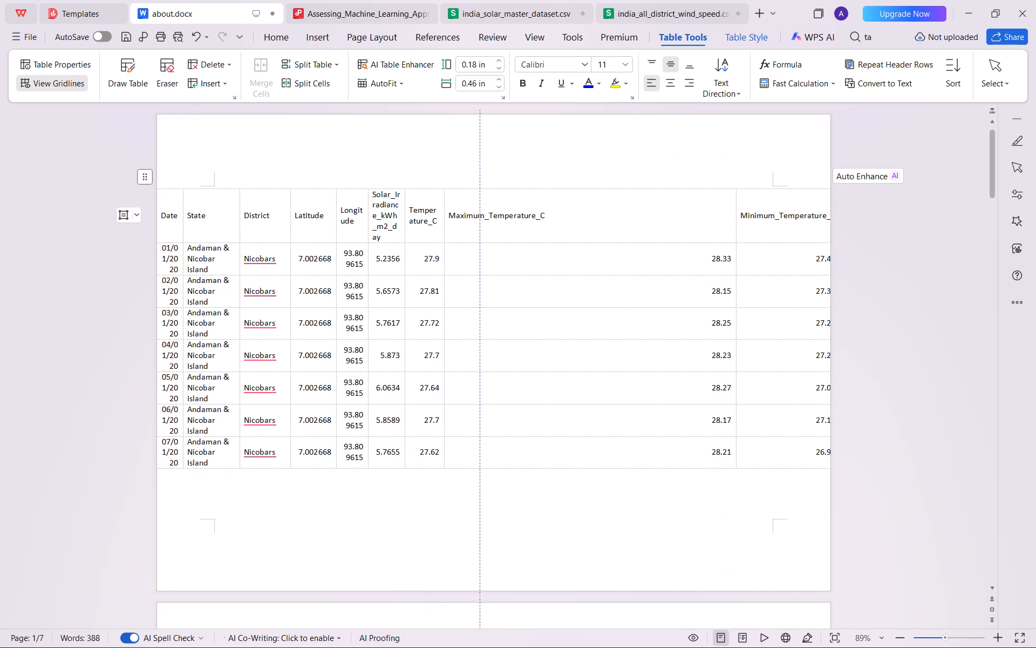
pyautogui.moveTo(480, 230); pyautogui.dragTo(472, 244)
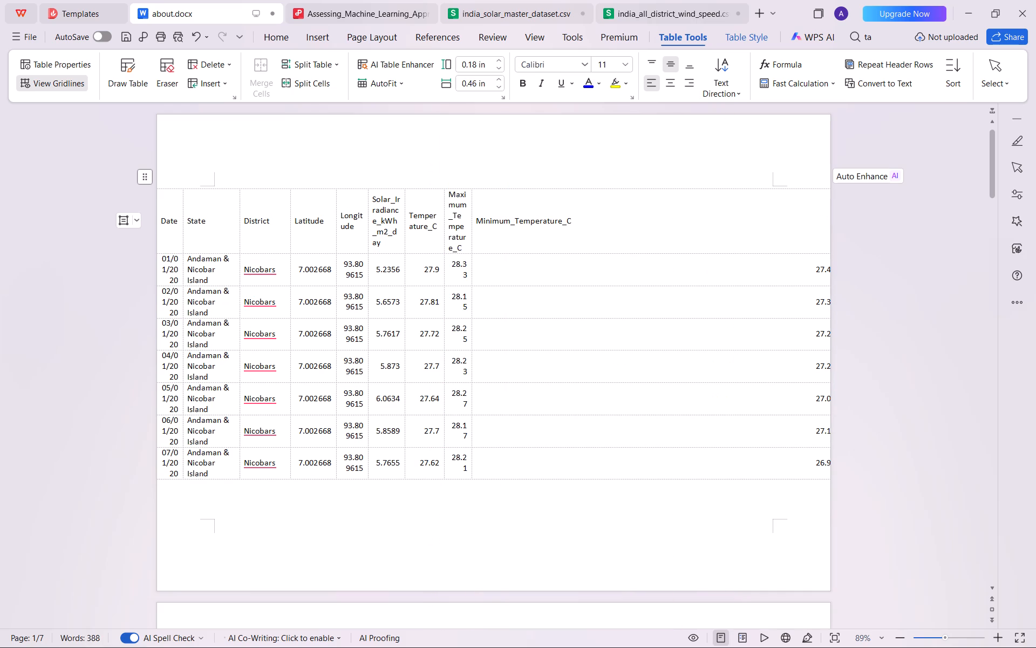
# Review all pages of about.docx, checking how the wide dataset table and the other tables are laid out.
pyautogui.scroll(-18, 671, 360)
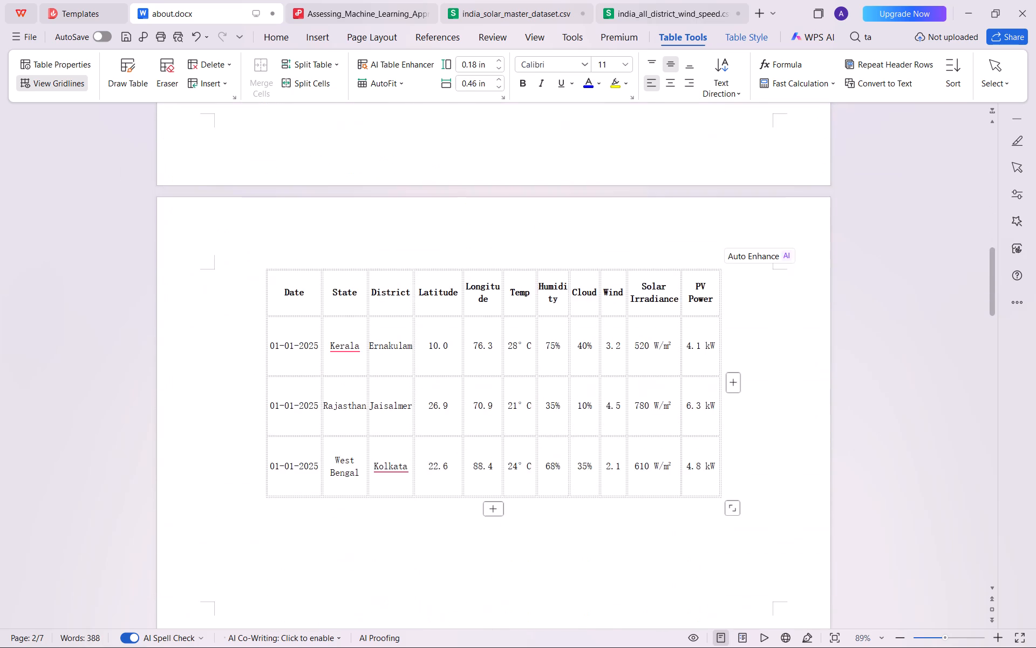
pyautogui.scroll(-20, 668, 361)
pyautogui.scroll(-13, 668, 361)
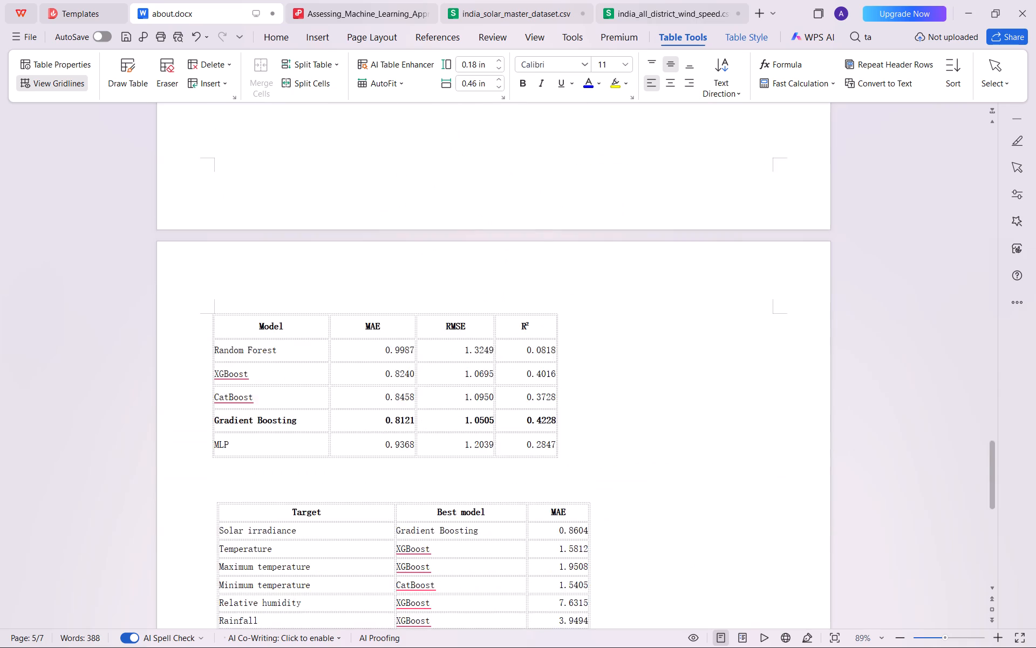
pyautogui.scroll(-8, 669, 360)
pyautogui.scroll(20, 671, 354)
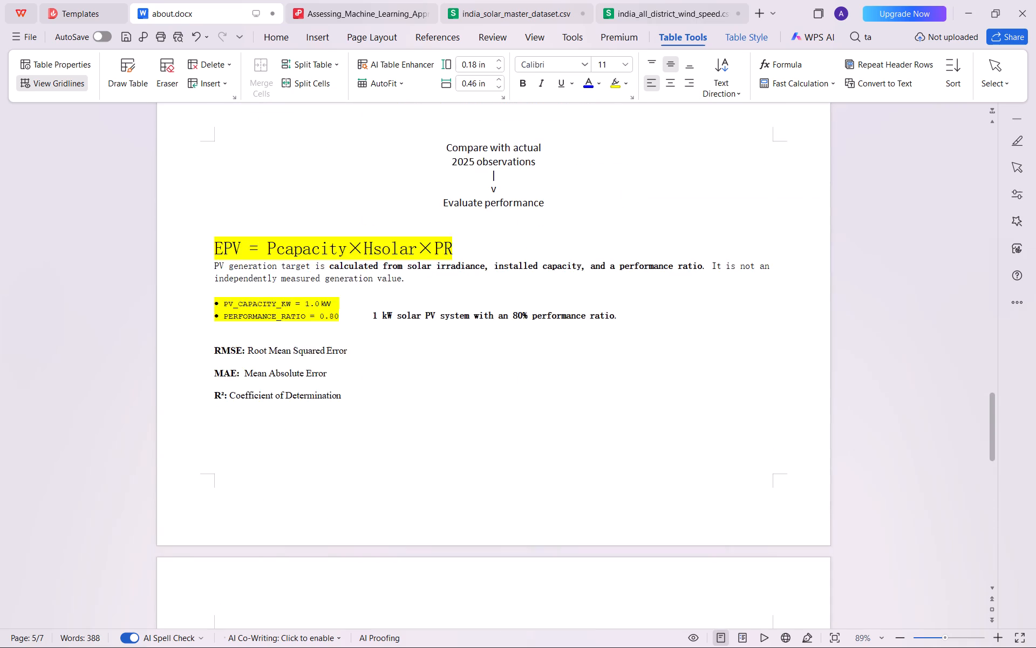
pyautogui.scroll(20, 675, 353)
pyautogui.scroll(15, 675, 353)
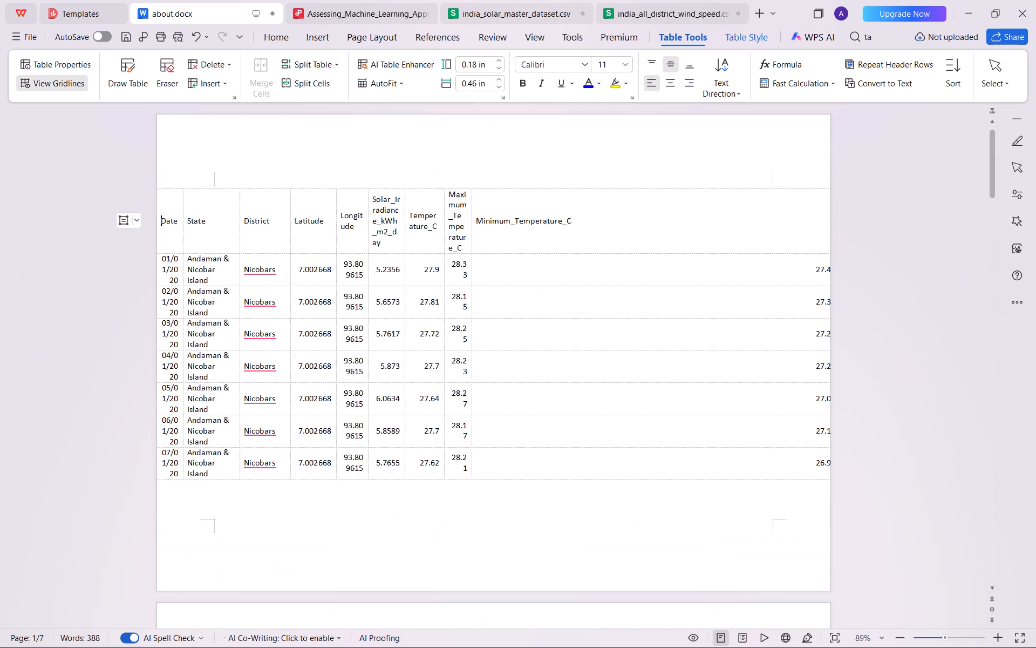
pyautogui.scroll(9, 675, 353)
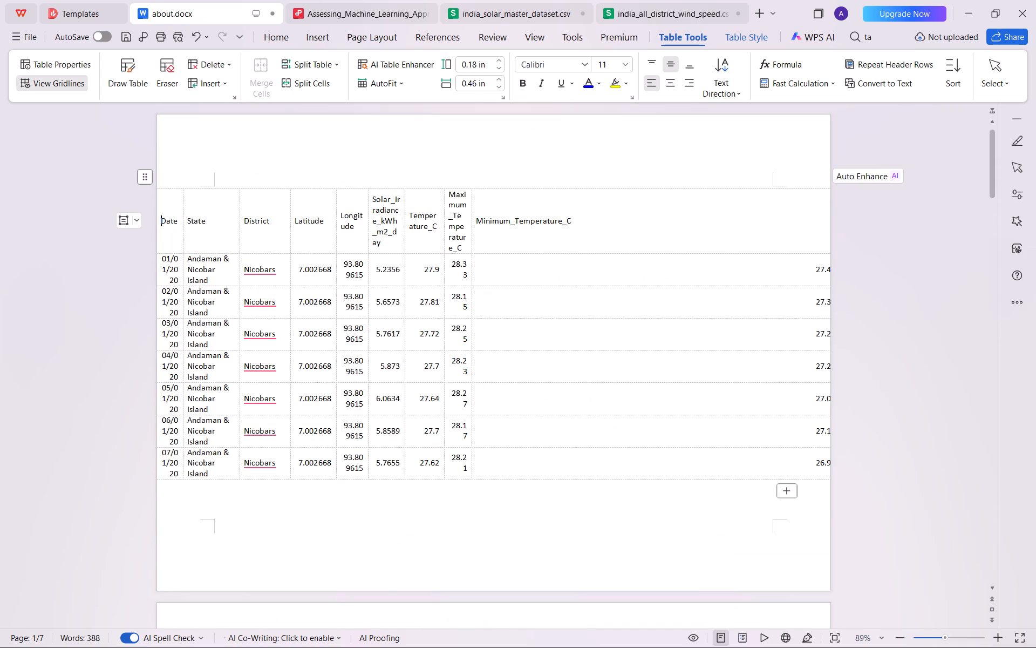
pyautogui.keyDown('ctrl'); pyautogui.scroll(-3, 774, 434); pyautogui.keyUp('ctrl')
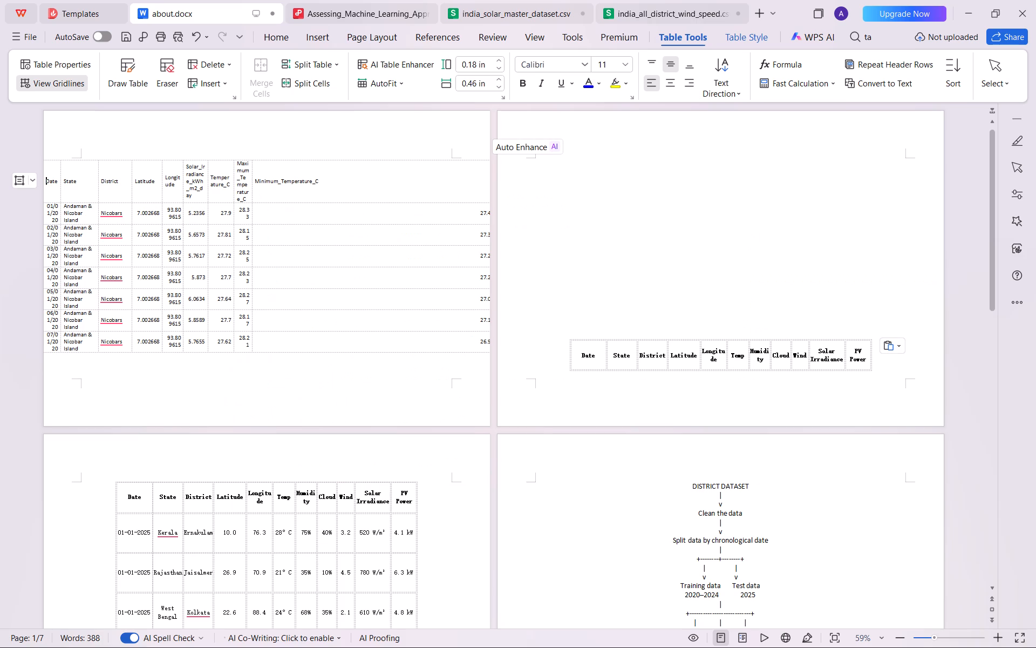
pyautogui.keyDown('ctrl'); pyautogui.scroll(-3, 774, 434); pyautogui.keyUp('ctrl')
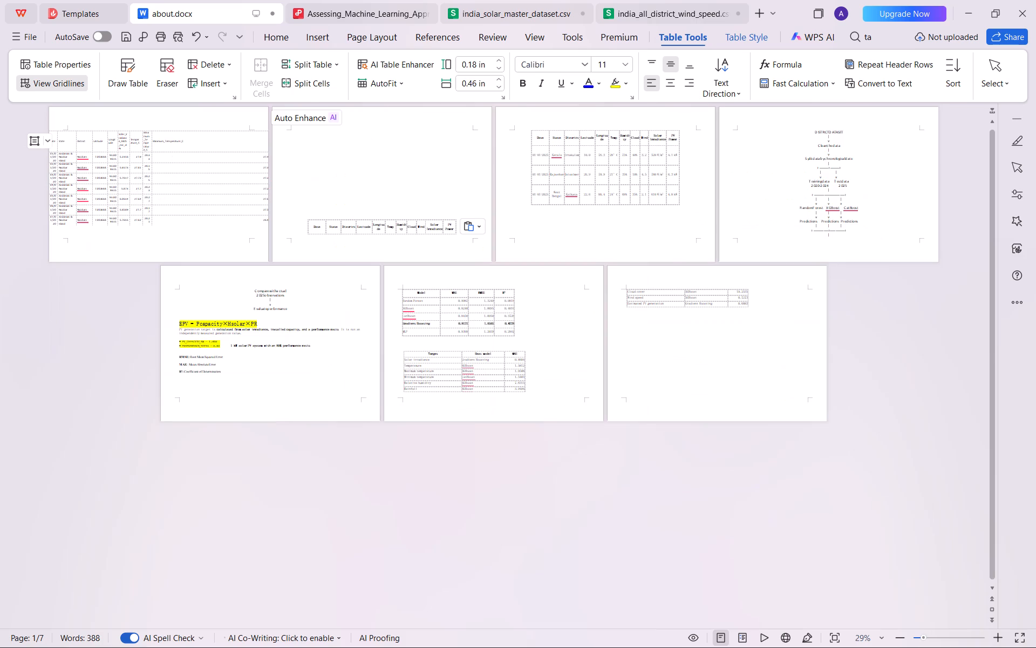
pyautogui.keyDown('ctrl'); pyautogui.scroll(1, 774, 434); pyautogui.keyUp('ctrl')
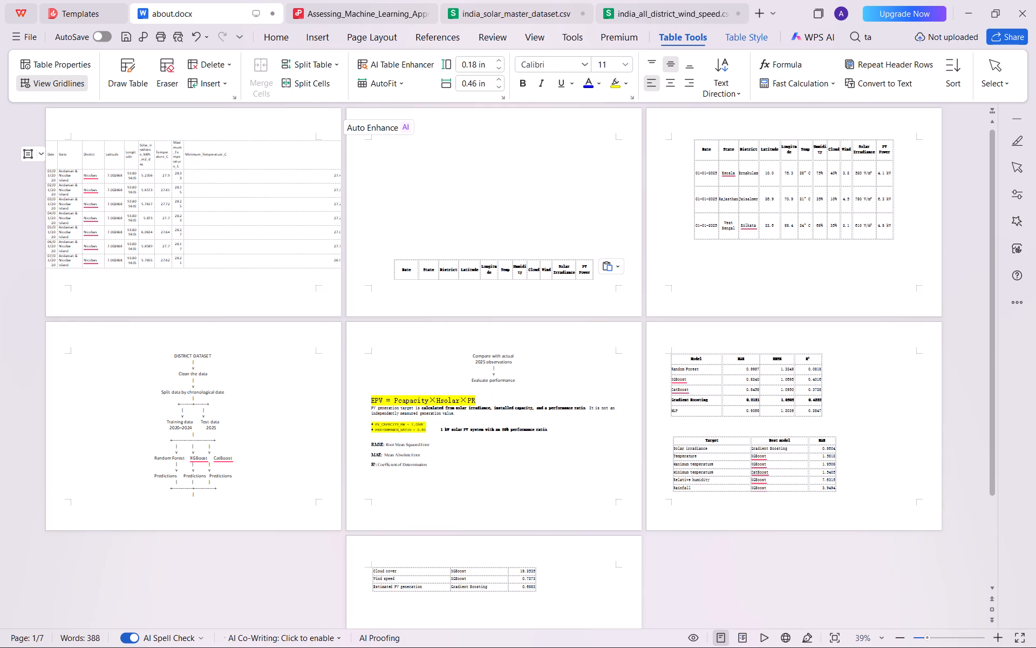
pyautogui.keyDown('ctrl'); pyautogui.scroll(-1, 774, 434); pyautogui.keyUp('ctrl')
pyautogui.keyDown('ctrl'); pyautogui.scroll(1, 774, 434); pyautogui.keyUp('ctrl')
pyautogui.scroll(-1, 774, 434)
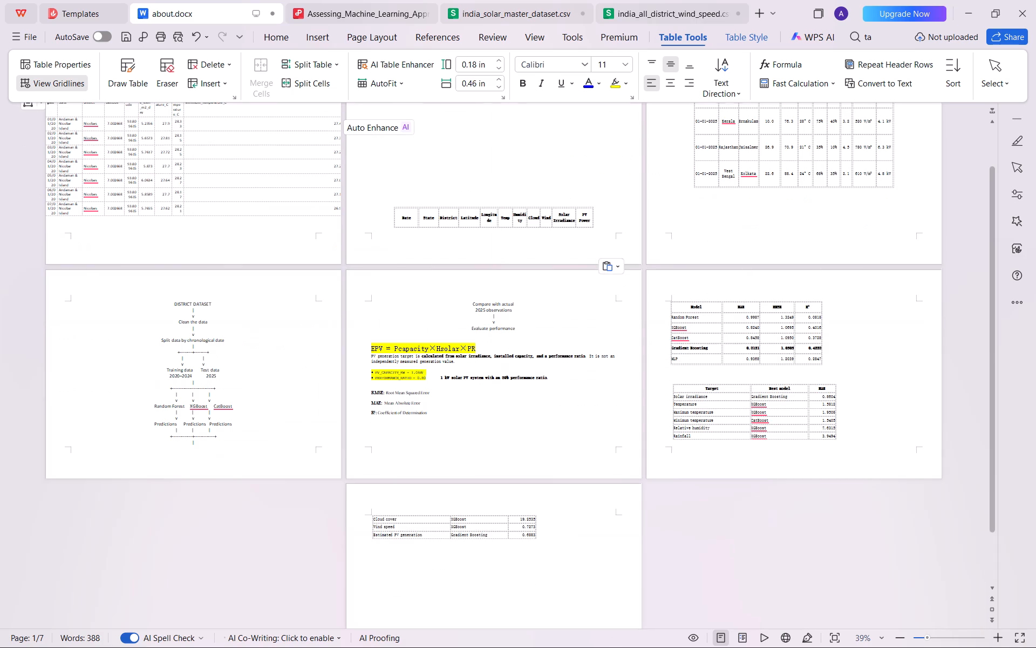
pyautogui.scroll(2, 774, 434)
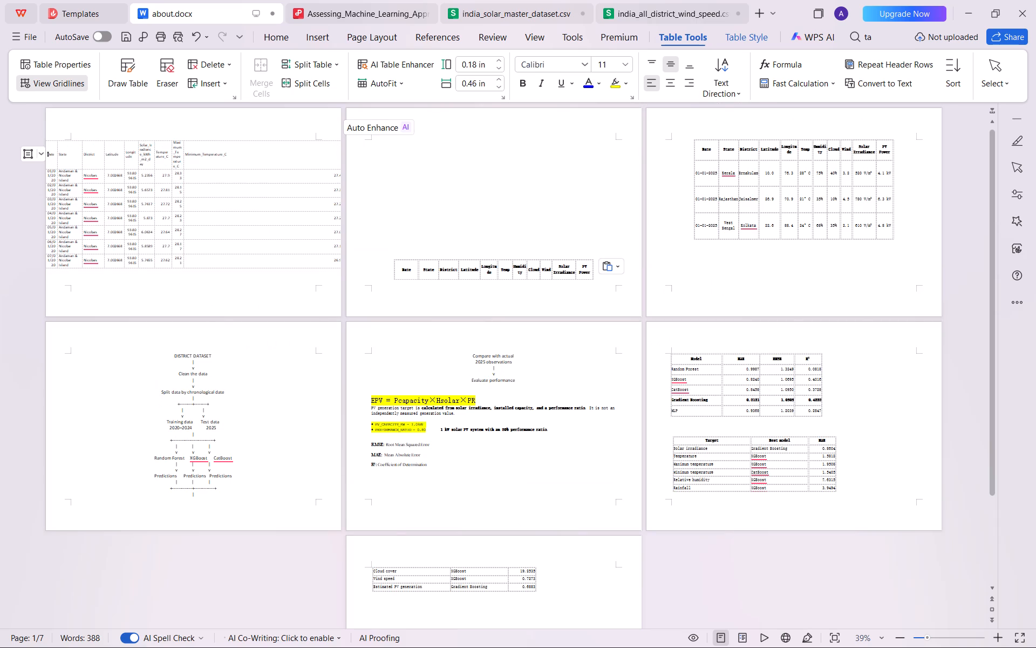
pyautogui.keyDown('ctrl'); pyautogui.scroll(-8, 774, 434); pyautogui.keyUp('ctrl')
pyautogui.keyDown('ctrl'); pyautogui.scroll(8, 772, 433); pyautogui.keyUp('ctrl')
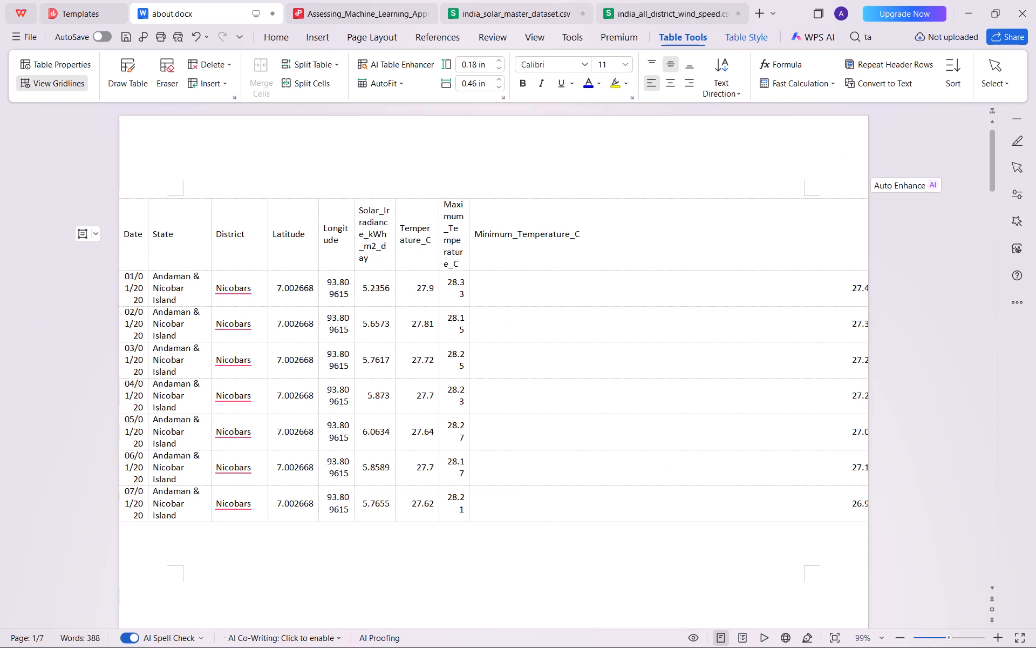
pyautogui.scroll(-1, 772, 433)
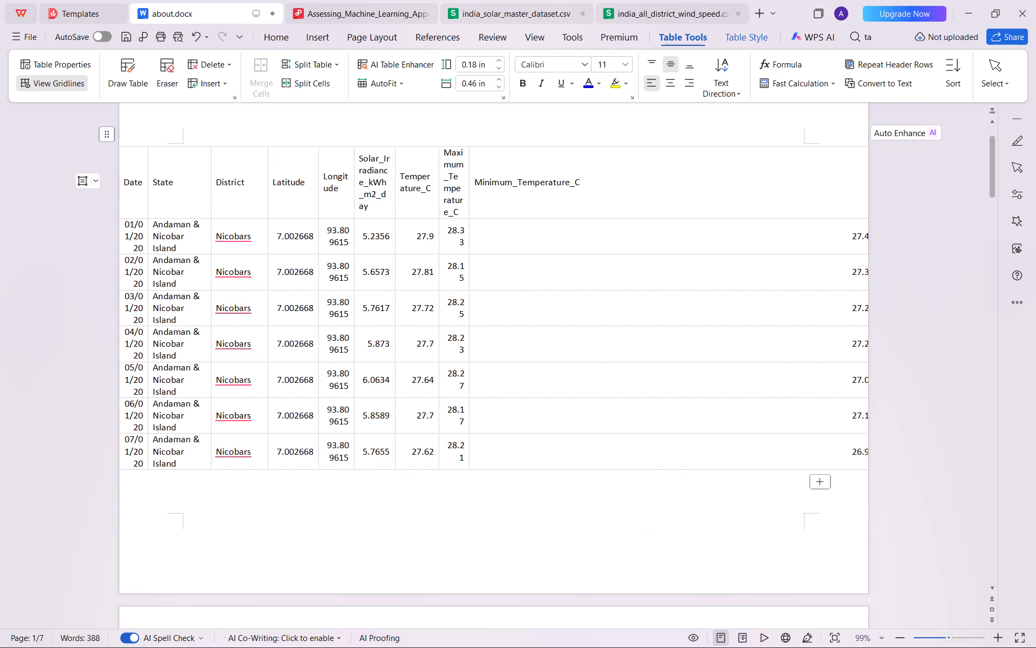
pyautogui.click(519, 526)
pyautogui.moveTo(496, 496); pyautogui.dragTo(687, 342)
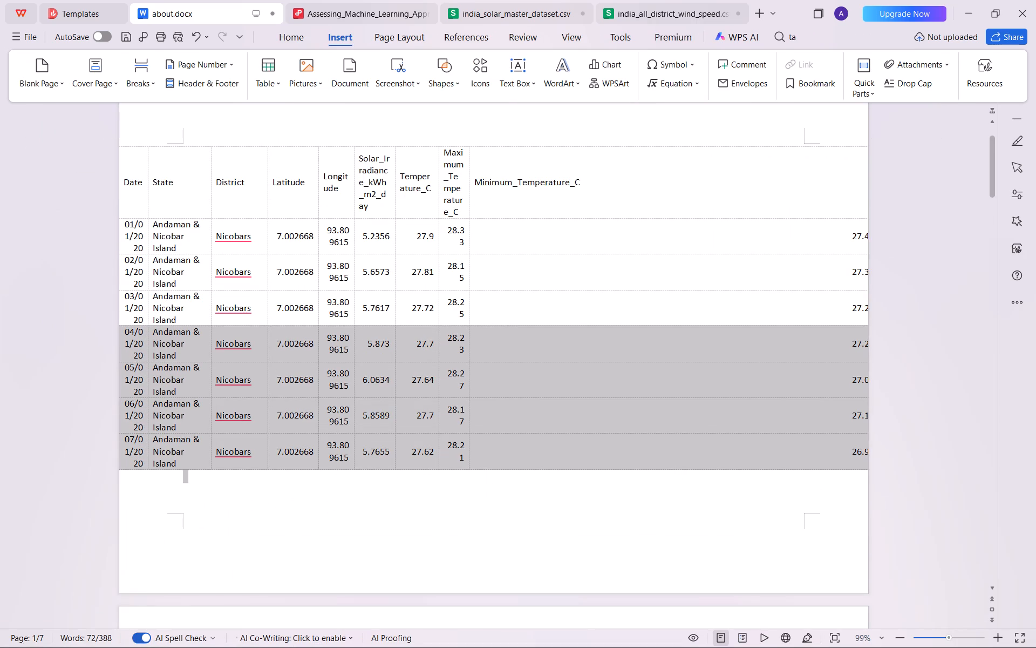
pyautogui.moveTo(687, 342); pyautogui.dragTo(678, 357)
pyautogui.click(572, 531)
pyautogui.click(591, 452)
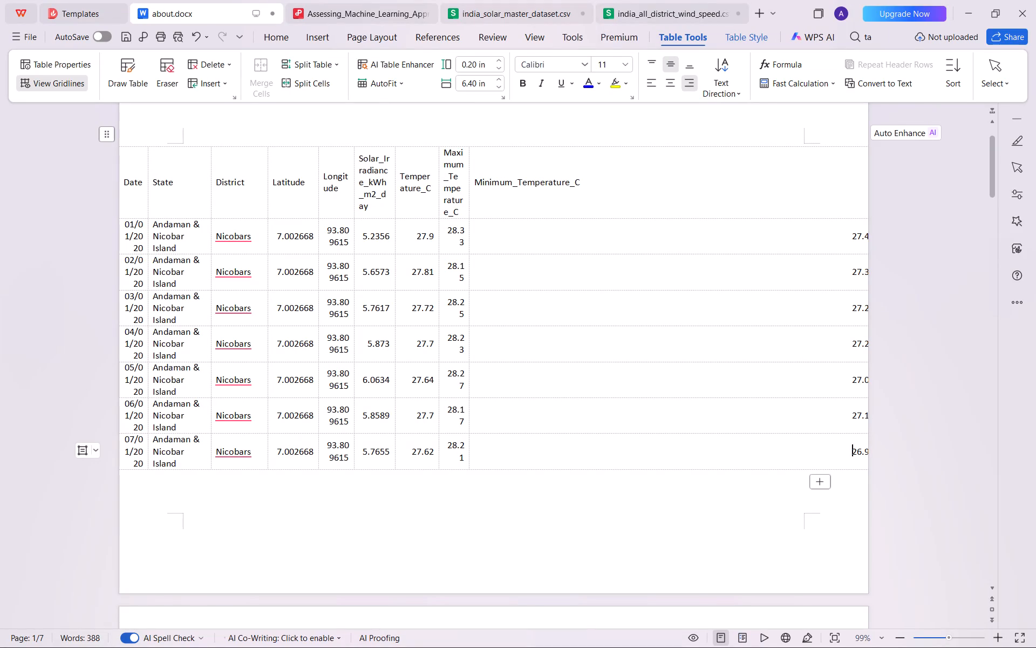
# Try to move the whole solar dataset table further left, past the edge of the first page.
pyautogui.moveTo(104, 133); pyautogui.dragTo(94, 235)
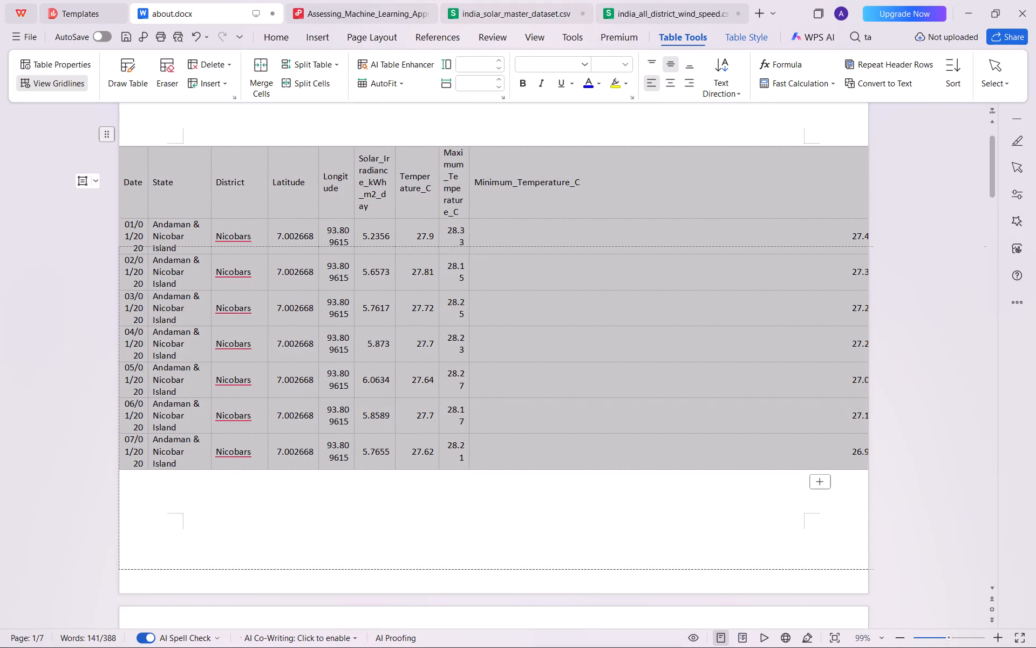
pyautogui.moveTo(94, 235); pyautogui.dragTo(126, 173)
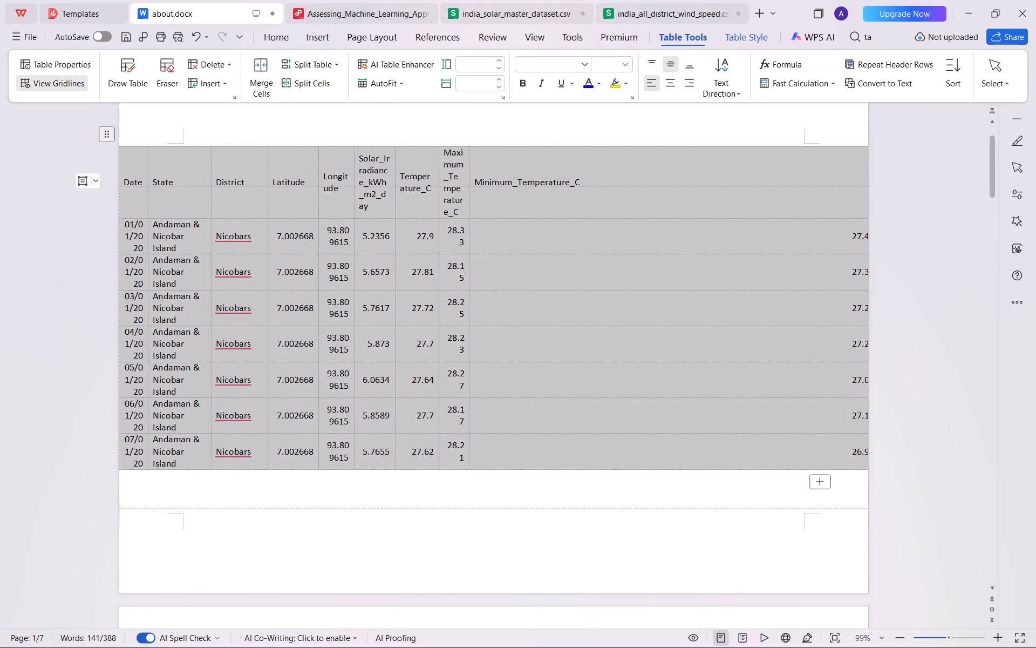
pyautogui.moveTo(126, 173); pyautogui.dragTo(39, 132)
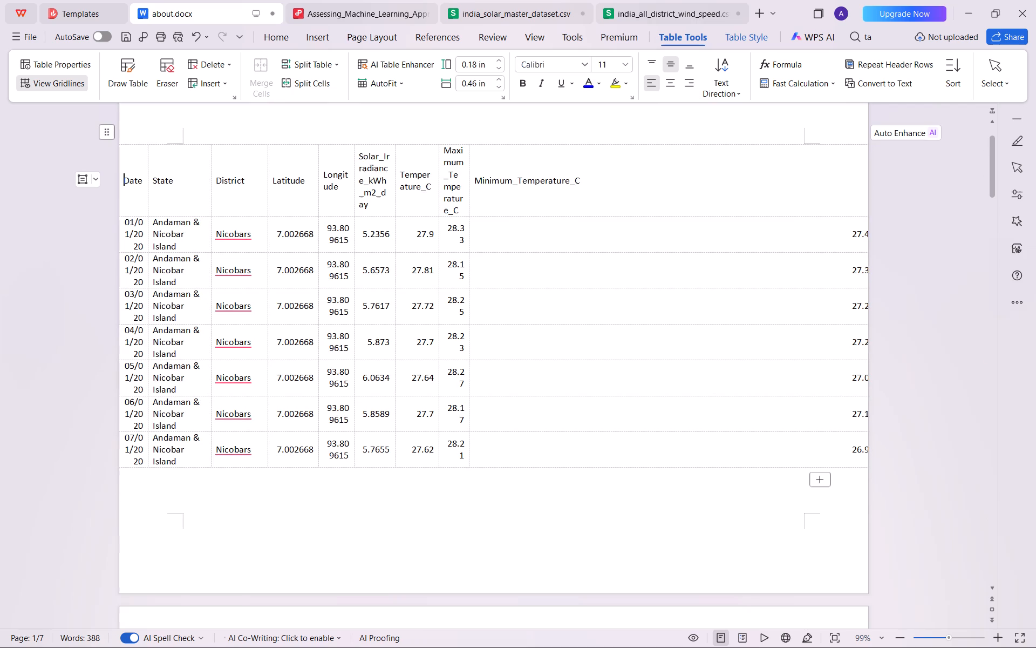
# Add a blank row at the bottom of the solar dataset table.
pyautogui.click(824, 477)
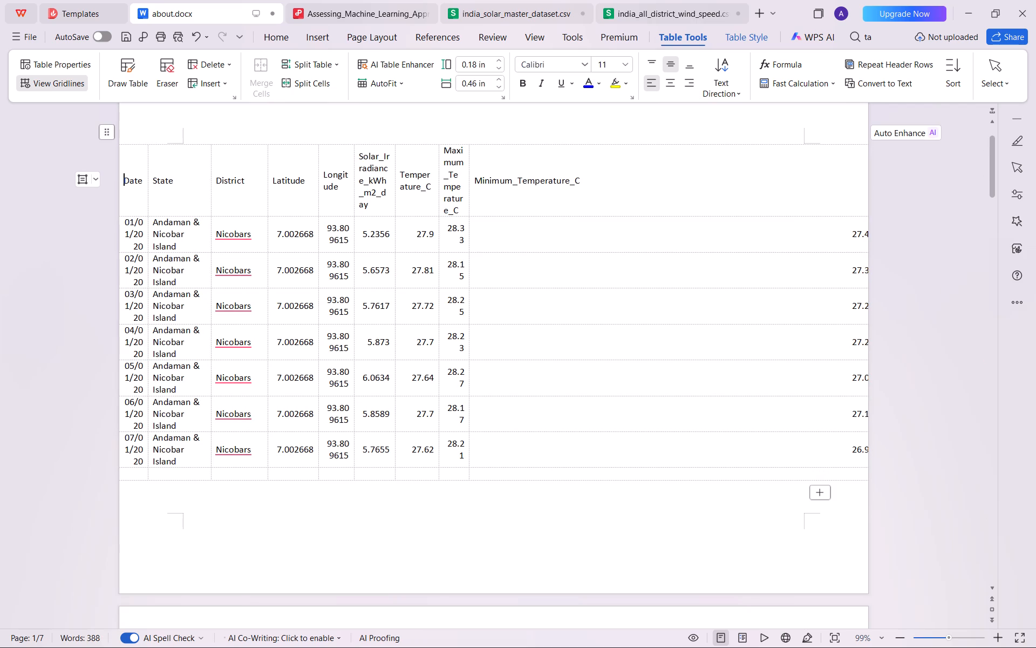
# Delete the Date header cell of the solar dataset table, shifting the remaining header cells left.
pyautogui.rightClick(778, 479)
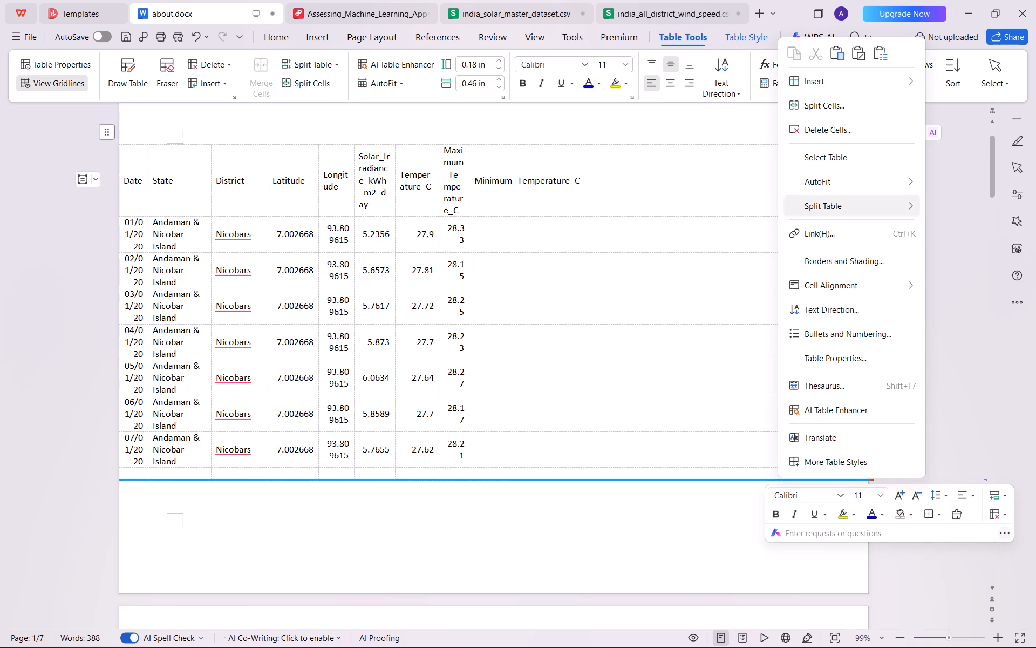
pyautogui.click(874, 131)
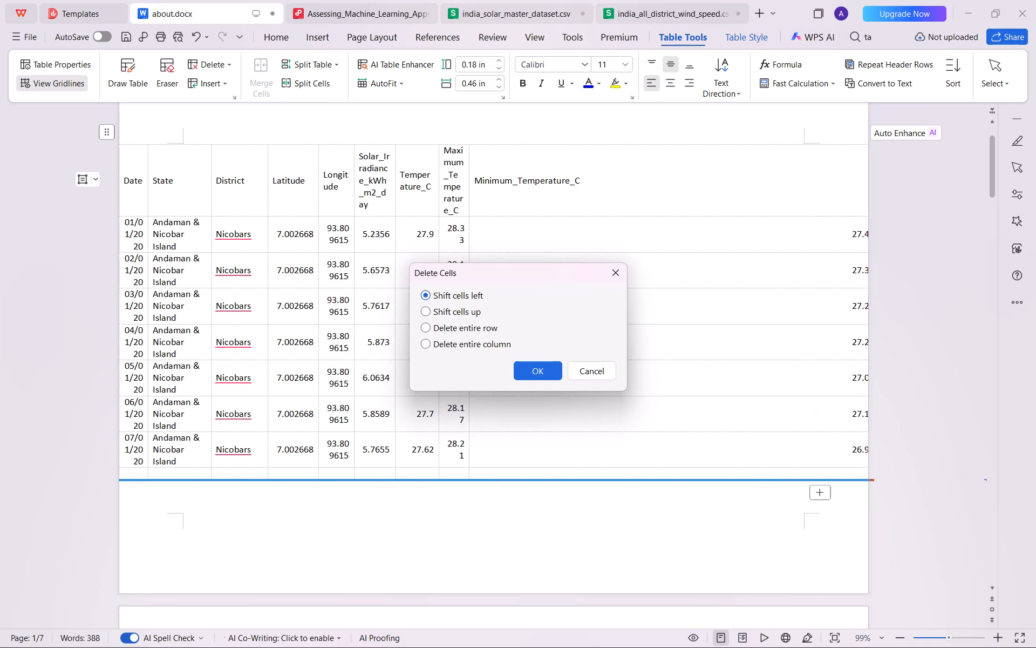
pyautogui.click(529, 366)
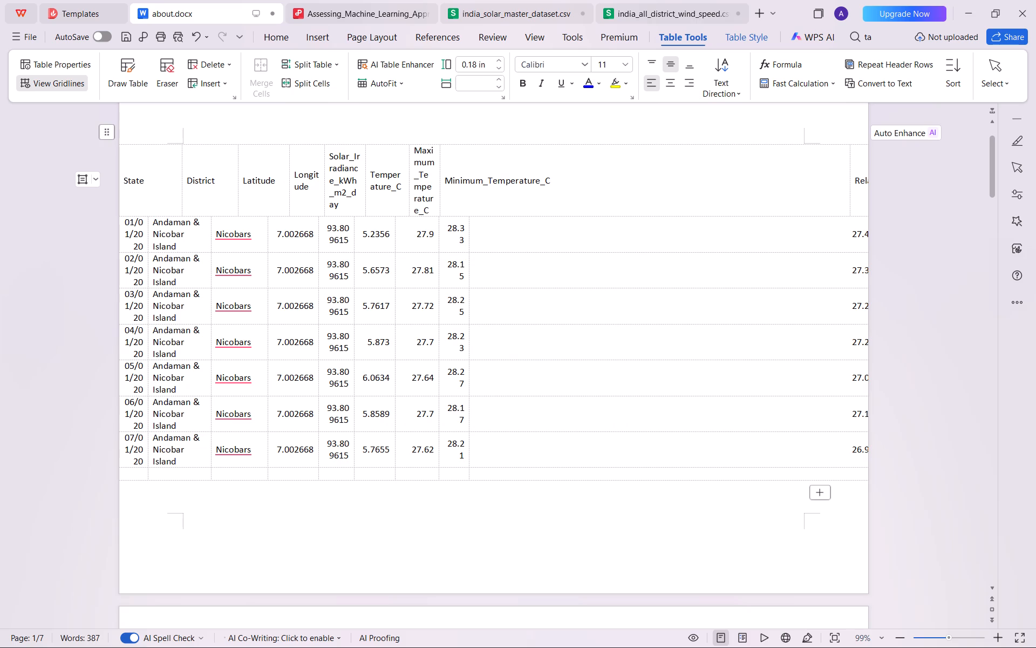
# Narrow only the Minimum_Temperature_C header cell so its text wraps onto two lines, leaving the data rows at their current width.
pyautogui.scroll(2, 729, 480)
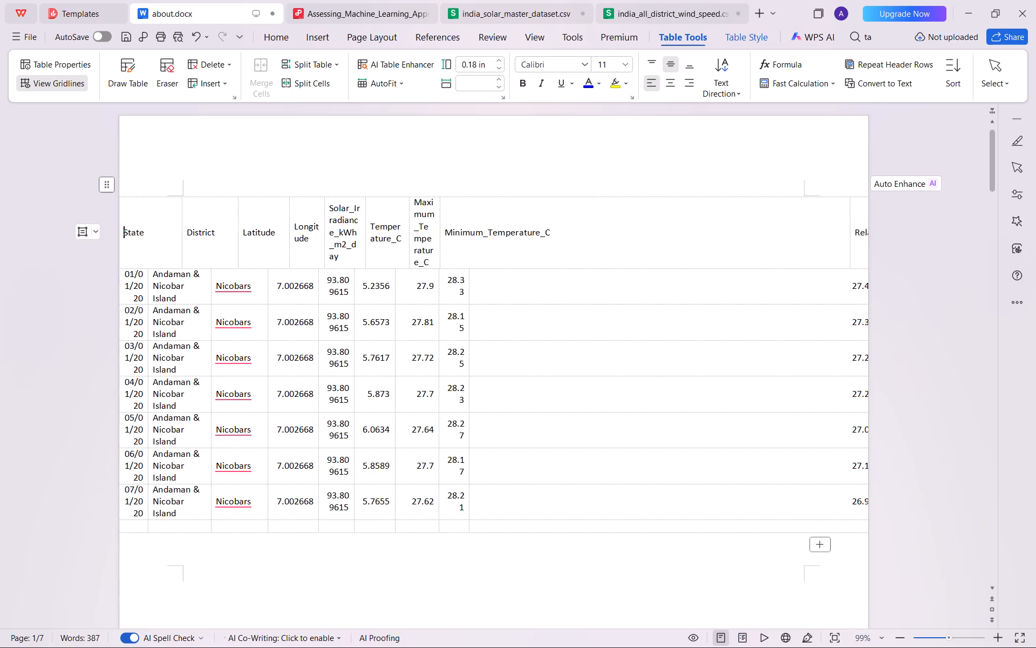
pyautogui.moveTo(851, 215); pyautogui.dragTo(655, 227)
pyautogui.moveTo(655, 227); pyautogui.dragTo(549, 247)
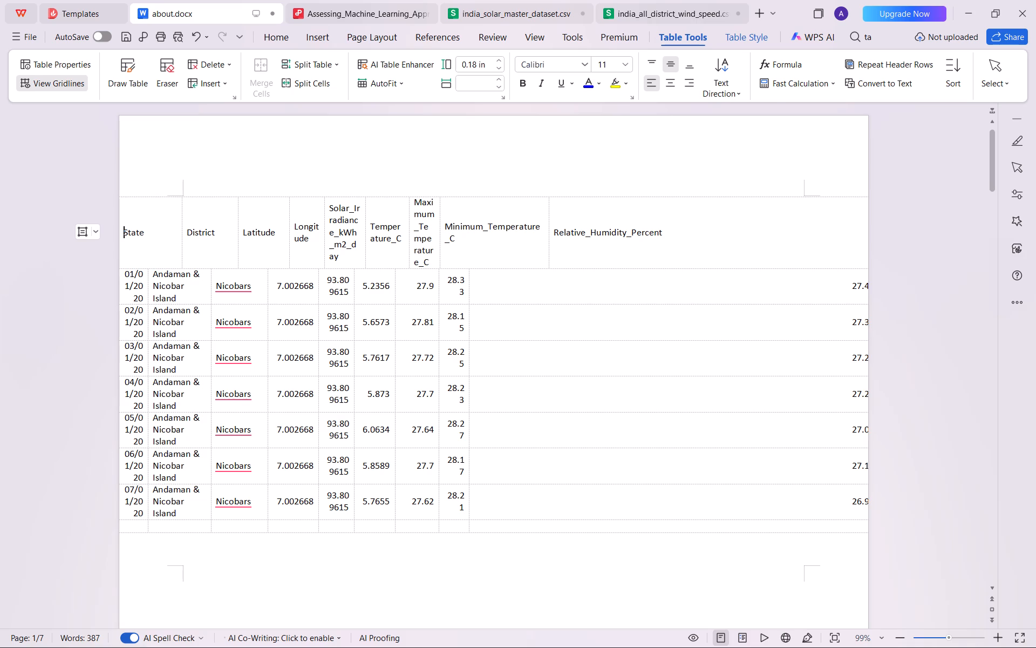
pyautogui.moveTo(803, 192); pyautogui.dragTo(789, 215)
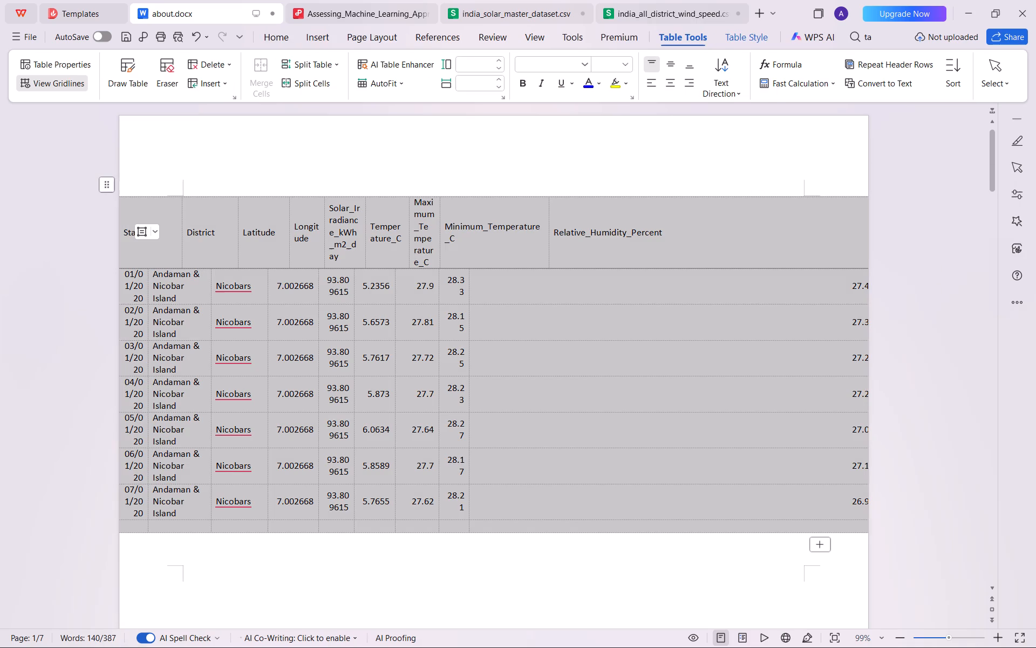
pyautogui.click(680, 580)
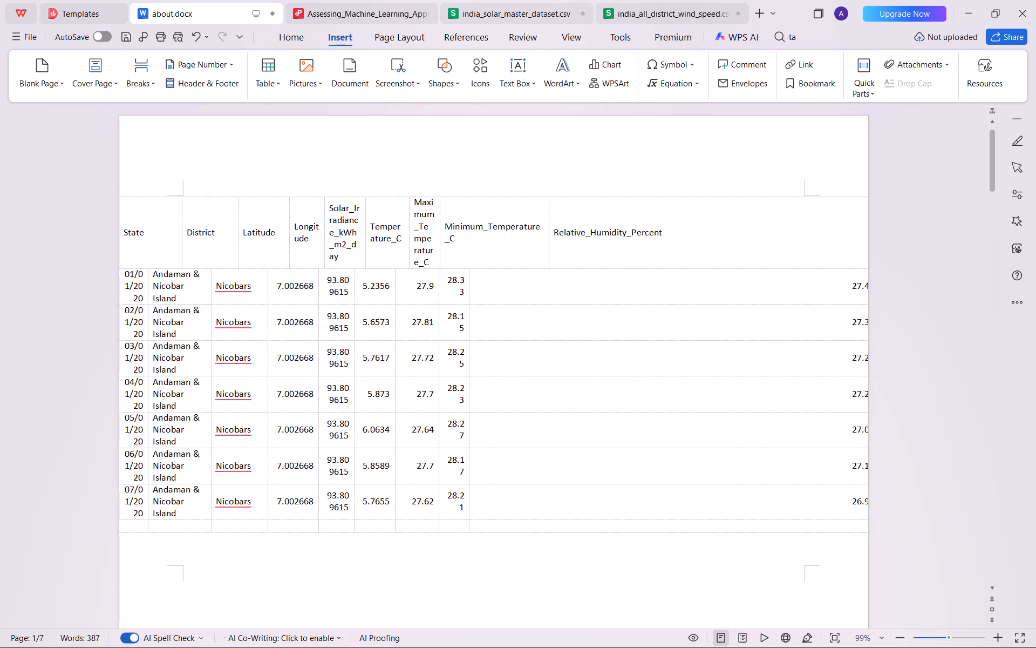
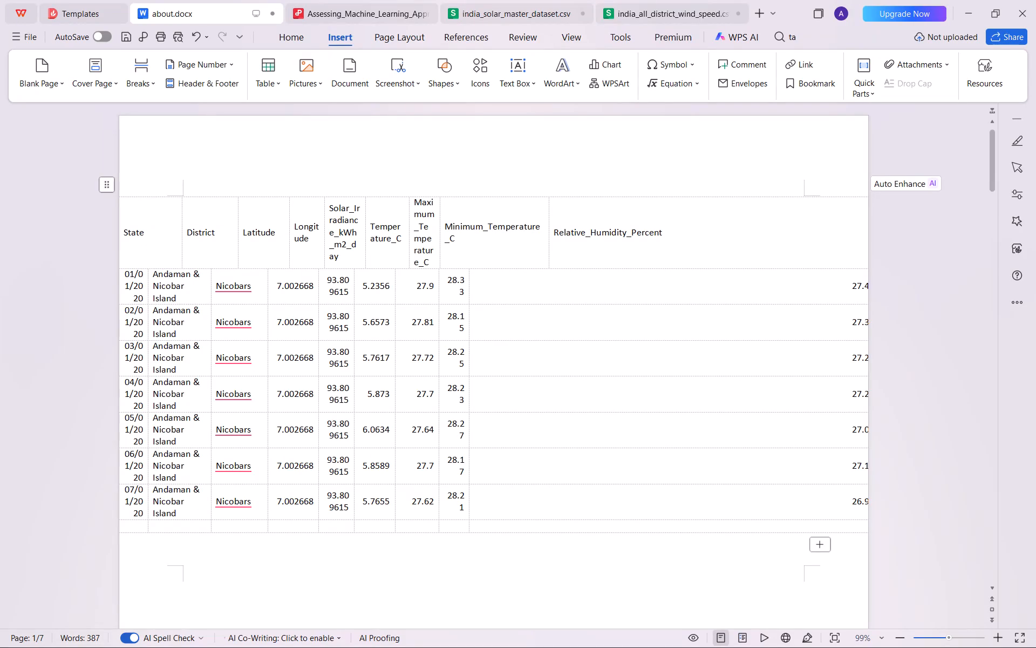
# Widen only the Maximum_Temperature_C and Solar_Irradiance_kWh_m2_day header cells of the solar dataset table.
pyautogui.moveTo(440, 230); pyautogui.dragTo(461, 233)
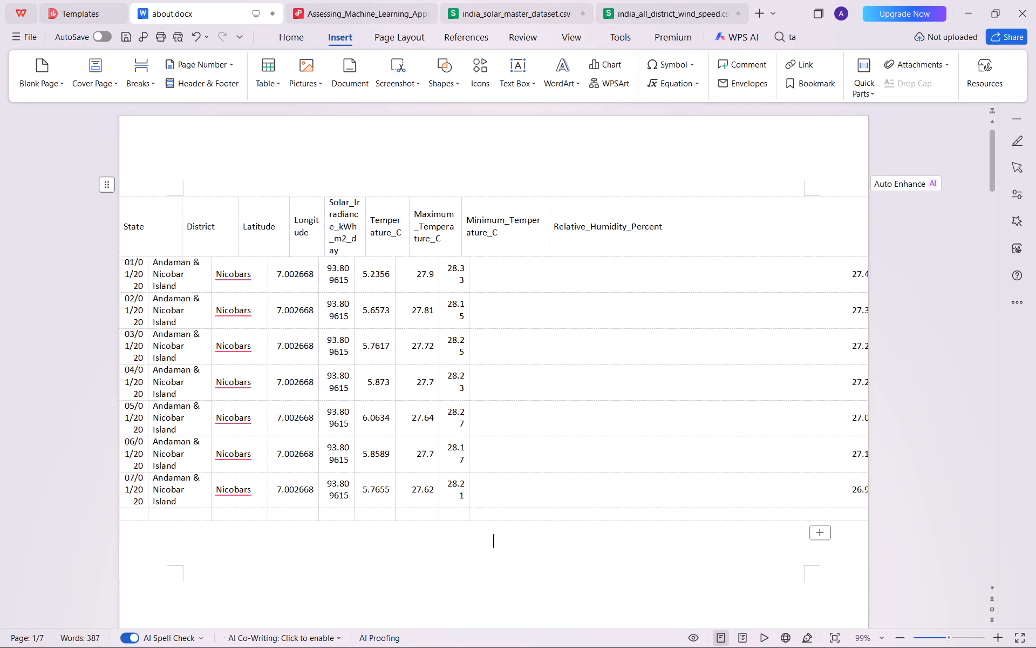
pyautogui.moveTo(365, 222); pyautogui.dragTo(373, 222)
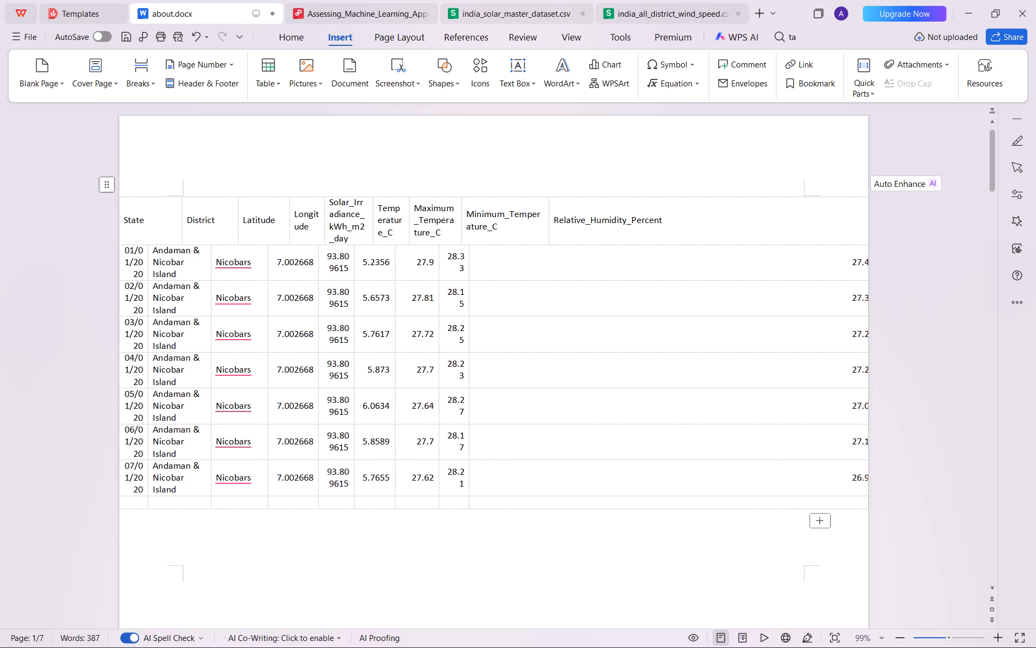
# Delete the entire solar dataset table from the first page of about.docx.
pyautogui.moveTo(192, 182); pyautogui.dragTo(586, 444)
pyautogui.moveTo(588, 402); pyautogui.dragTo(591, 395)
pyautogui.moveTo(635, 544); pyautogui.dragTo(387, 216)
pyautogui.press('BackSpace')
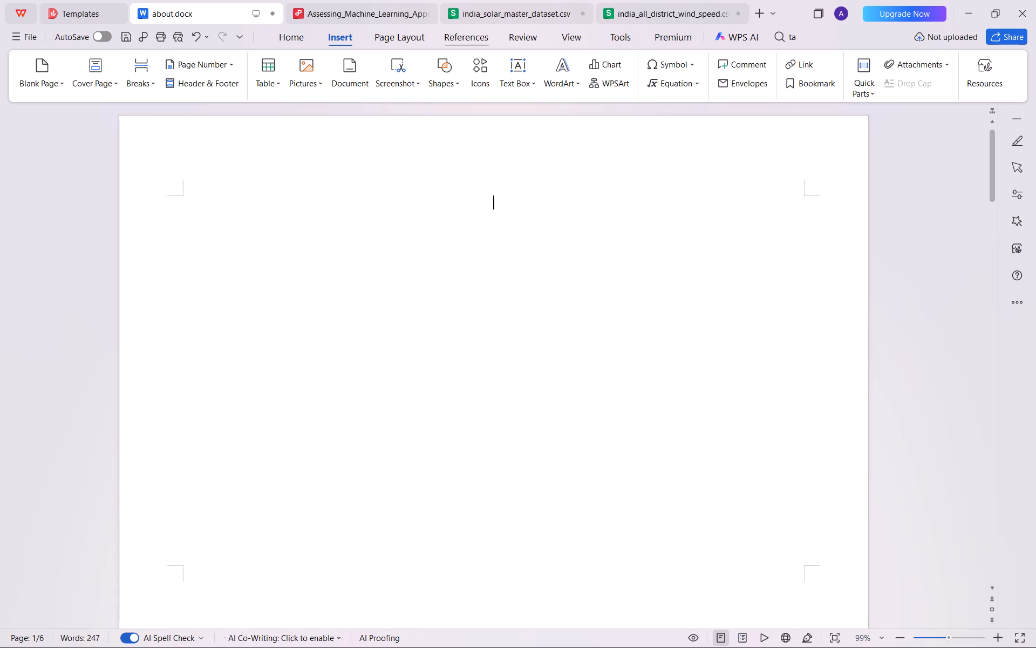
# In india_solar_master_dataset.csv, clear the earlier copy selection and copy A1:J8, from Date through Relative_Humidity_Percent.
pyautogui.click(479, 17)
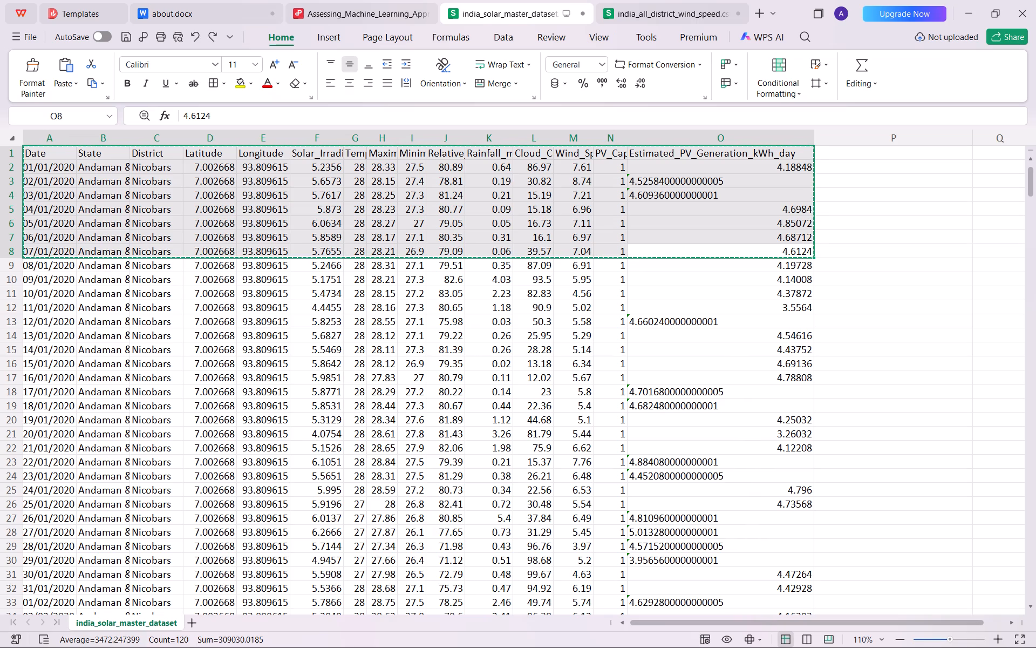
pyautogui.click(896, 291)
pyautogui.press('Escape')
pyautogui.press('Escape')
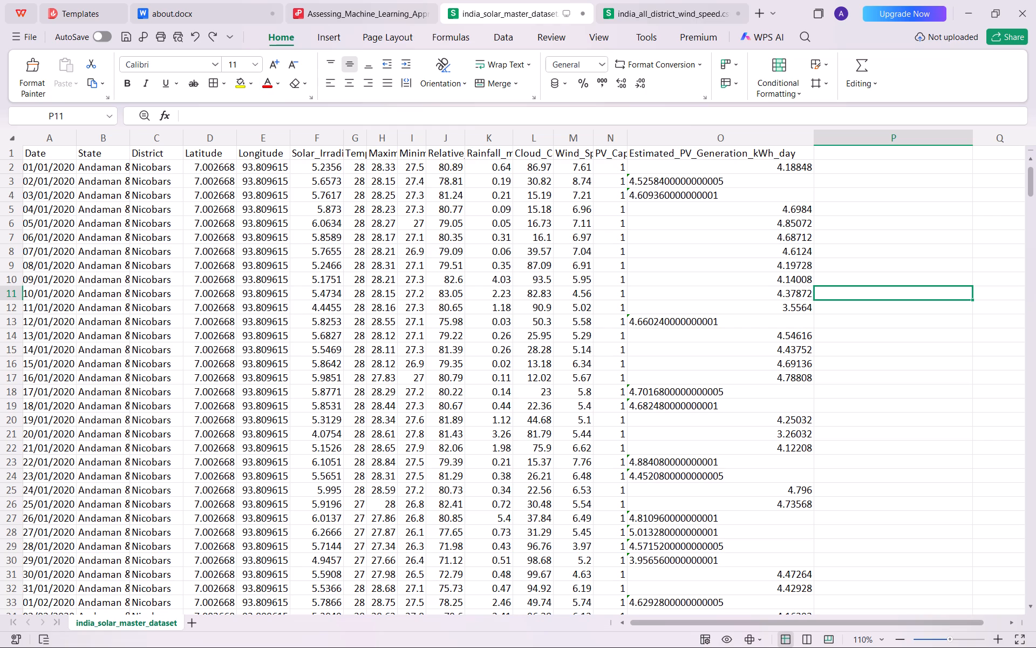
pyautogui.moveTo(455, 255); pyautogui.dragTo(419, 254)
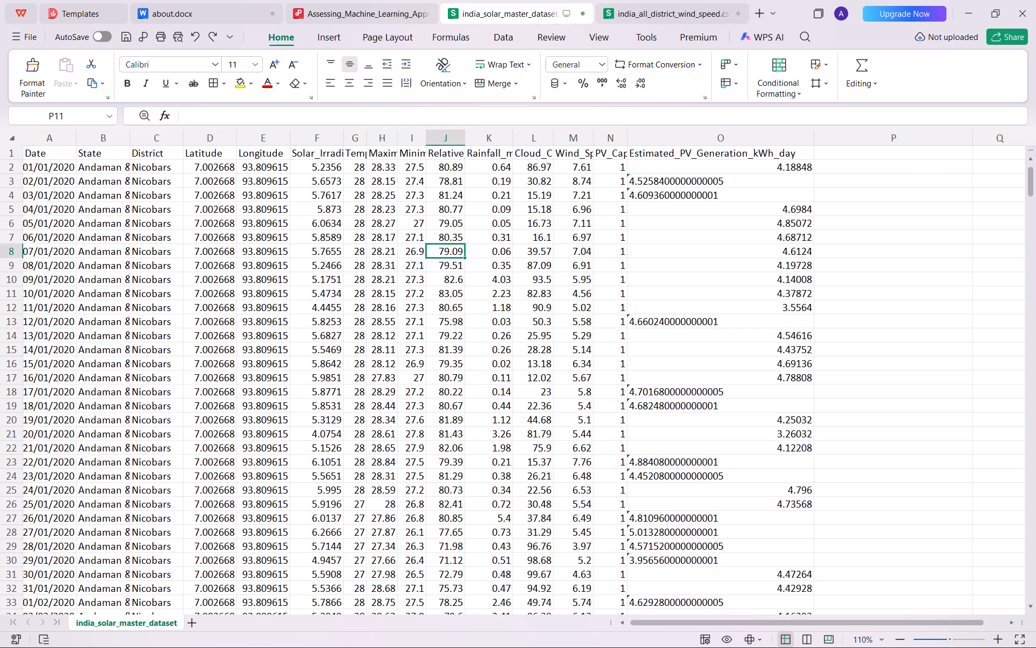
pyautogui.moveTo(419, 254); pyautogui.dragTo(16, 159)
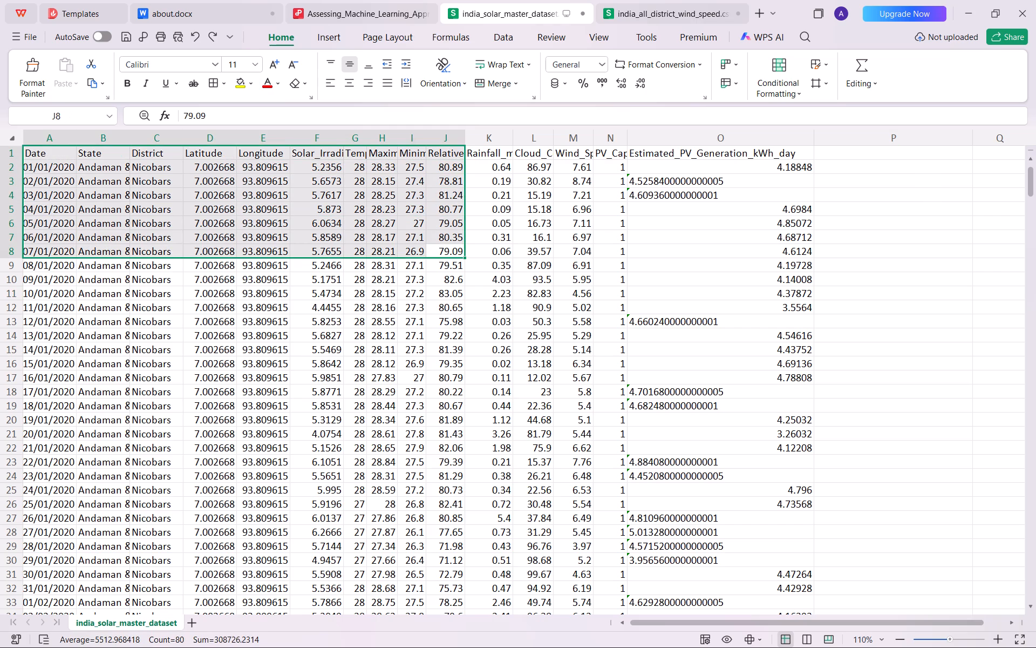
pyautogui.hotkey('ctrl', 'c')
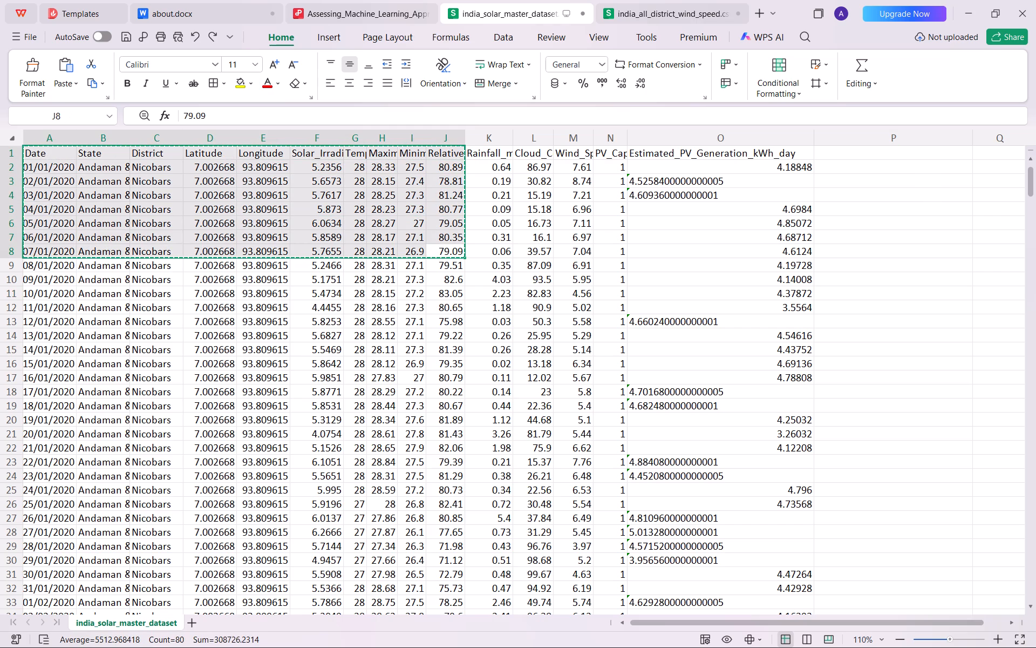
# Left-align the blank line at the top of about.docx's first page and paste the copied dataset excerpt there.
pyautogui.click(182, 3)
pyautogui.click(188, 202)
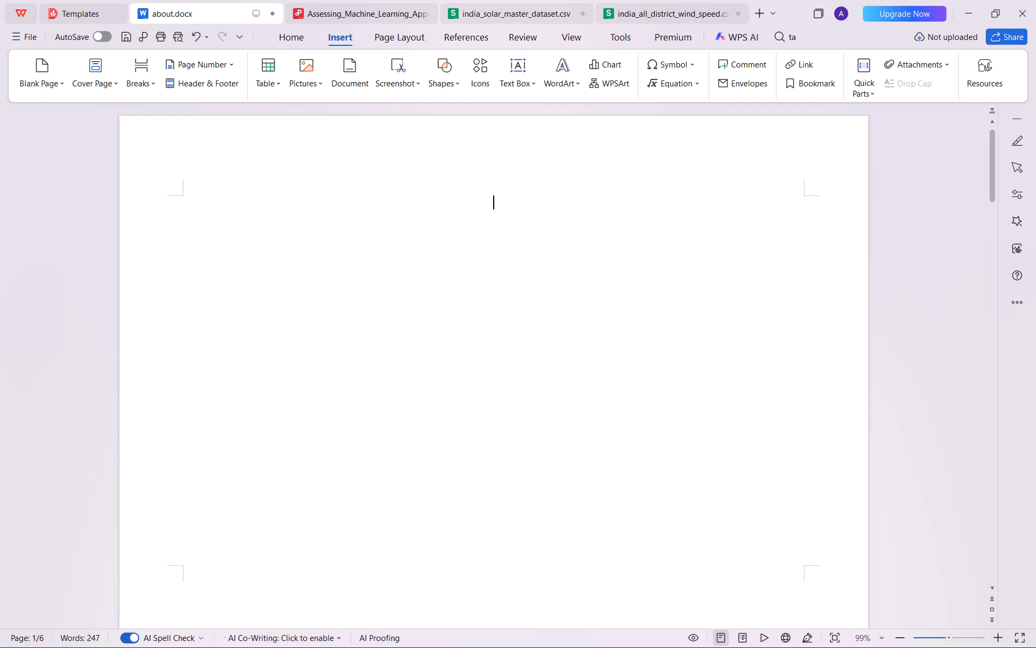
pyautogui.press('Left')
pyautogui.press('Left')
pyautogui.press('Left')
pyautogui.press('Left')
pyautogui.press('Left')
pyautogui.press('Left')
pyautogui.press('Left')
pyautogui.press('Left')
pyautogui.press('Left')
pyautogui.press('Left')
pyautogui.press('Left')
pyautogui.press('Left')
pyautogui.press('Left')
pyautogui.press('Left')
pyautogui.press('Left')
pyautogui.press('Left')
pyautogui.press('Left')
pyautogui.press('Left')
pyautogui.press('Left')
pyautogui.press('Left')
pyautogui.press('Down')
pyautogui.click(292, 38)
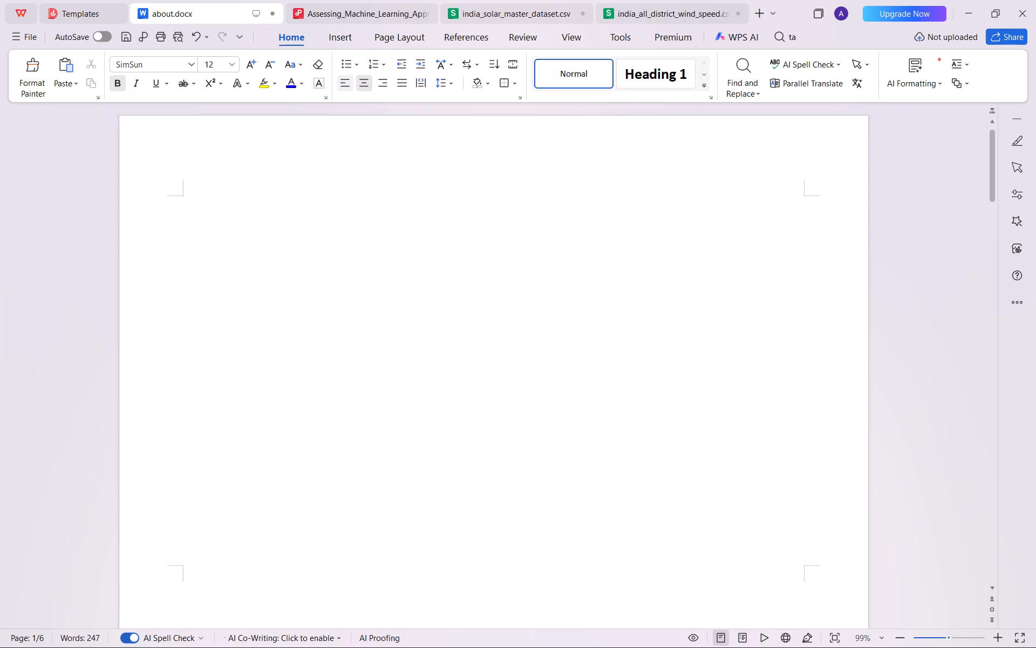
pyautogui.click(346, 80)
pyautogui.hotkey('ctrl', 'v')
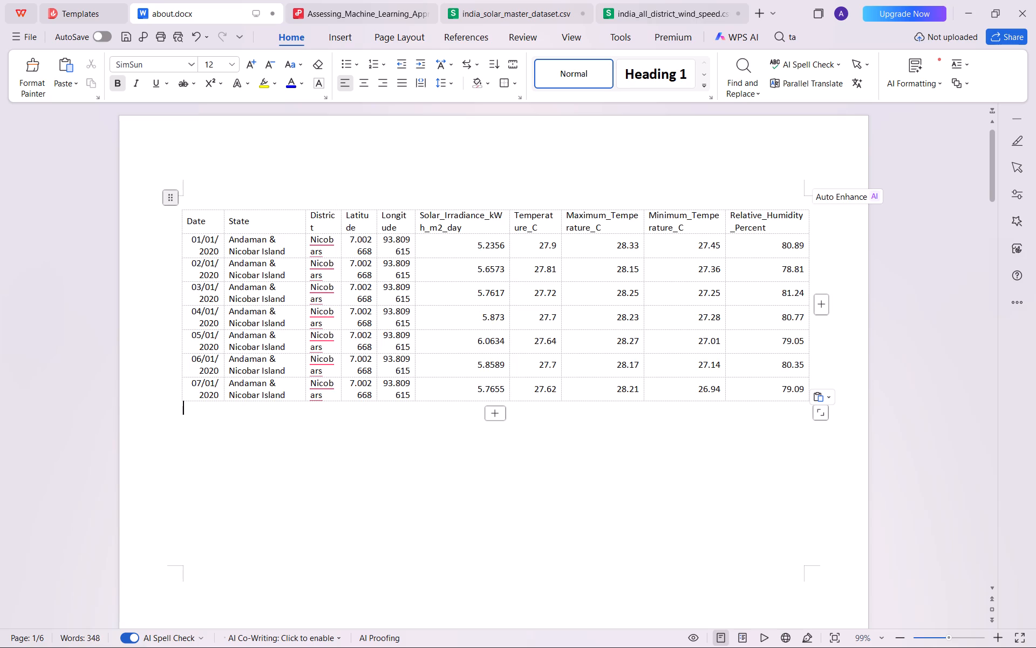
# Move the pasted solar table left so that it starts outside the page's left margin.
pyautogui.moveTo(166, 201); pyautogui.dragTo(130, 199)
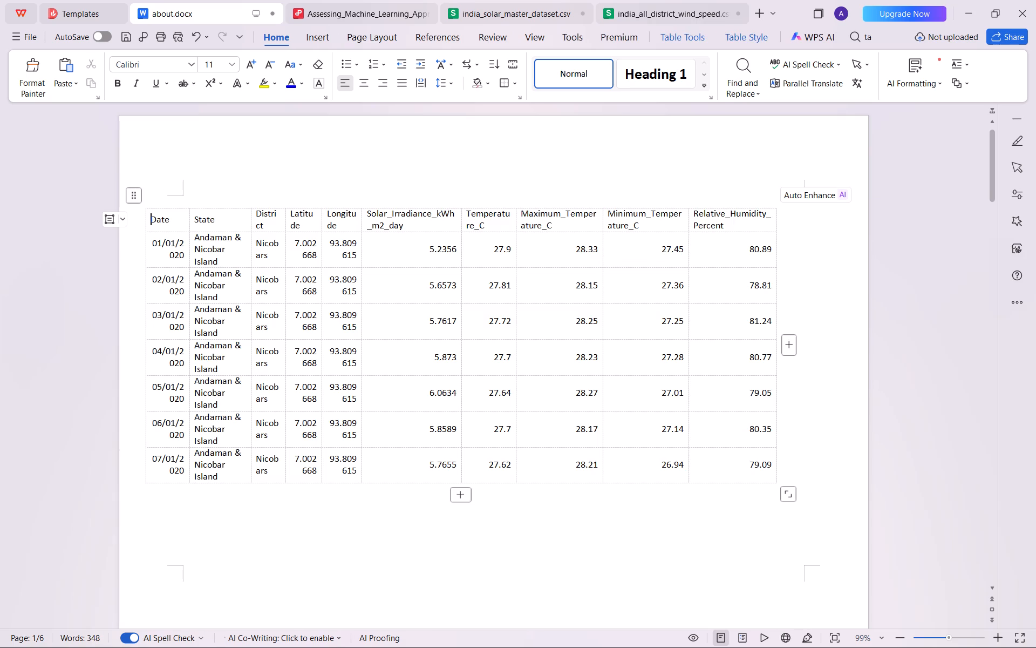
# Narrow the Date, State, Latitude and Longitude columns, leaving the District header on one line.
pyautogui.click(189, 220)
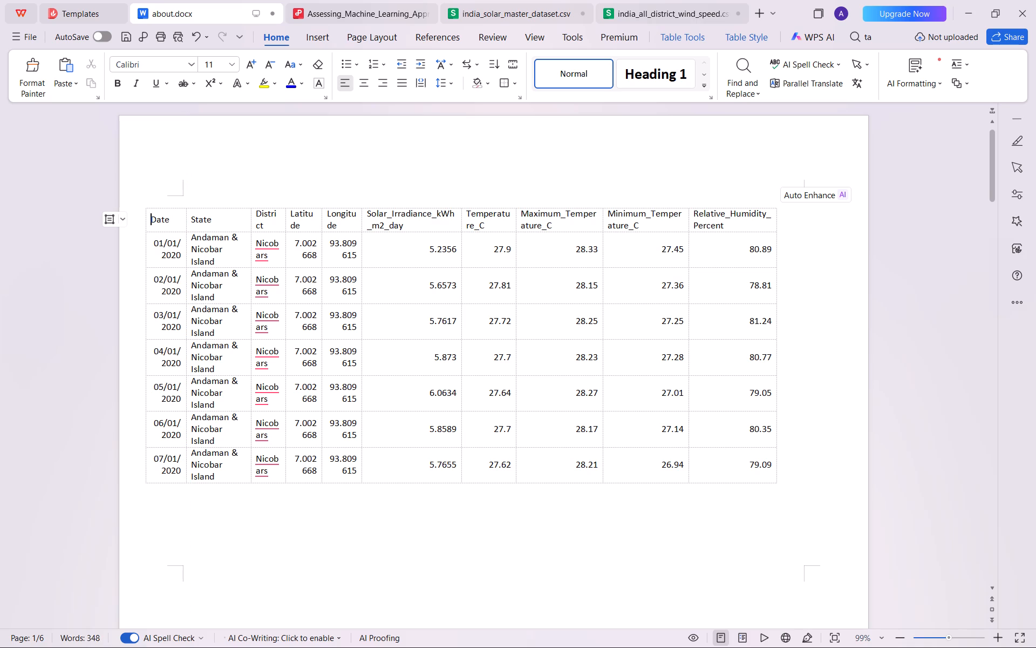
pyautogui.moveTo(250, 221); pyautogui.dragTo(234, 220)
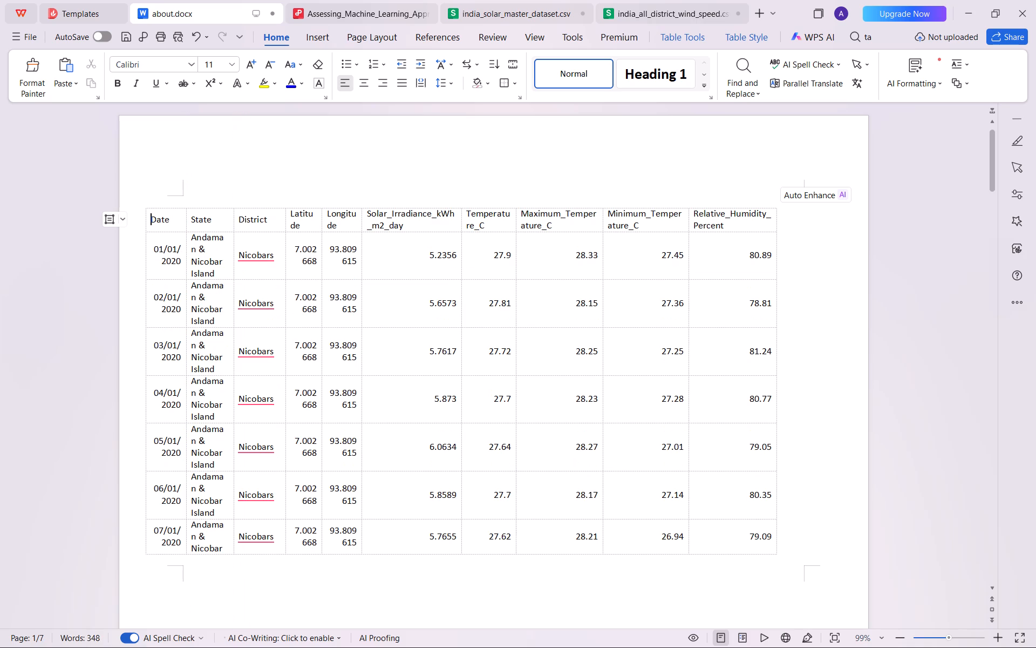
pyautogui.click(274, 218)
pyautogui.moveTo(287, 218); pyautogui.dragTo(272, 218)
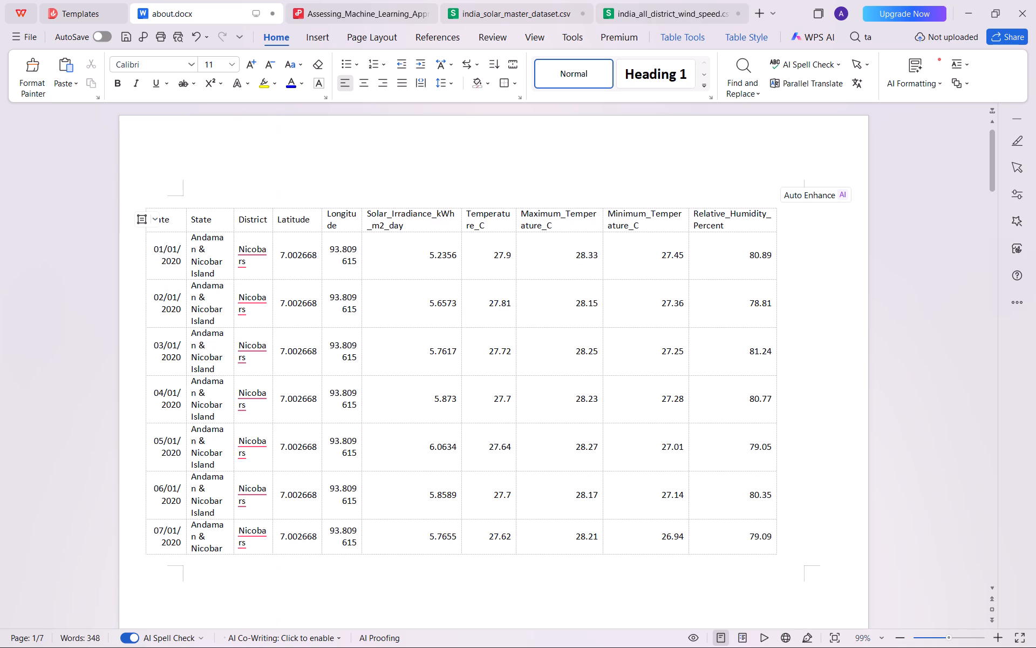
pyautogui.moveTo(321, 218); pyautogui.dragTo(307, 218)
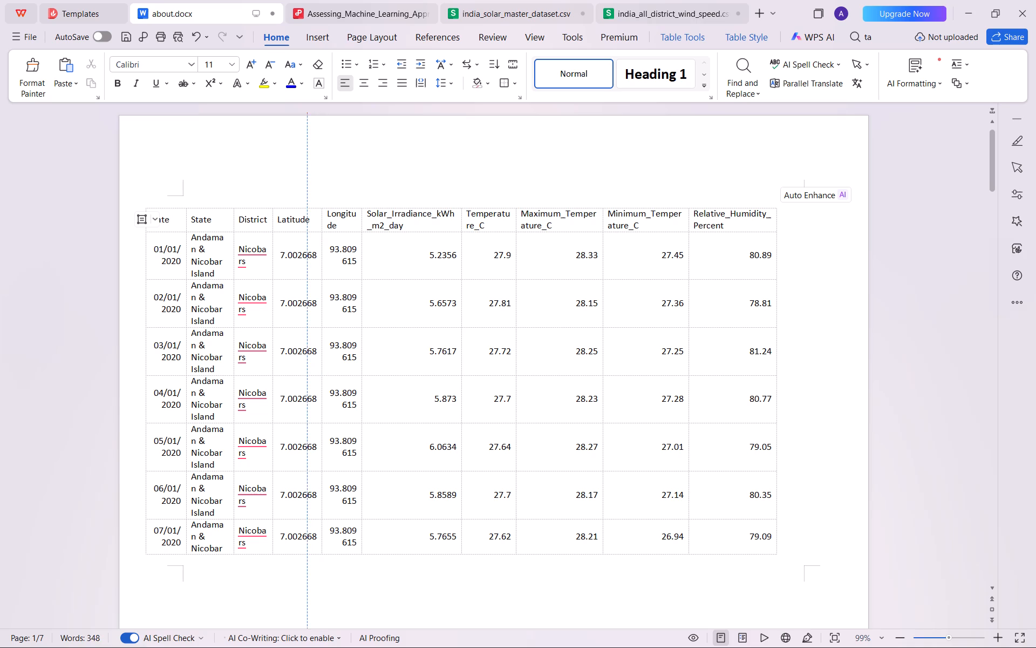
pyautogui.moveTo(307, 218); pyautogui.dragTo(307, 217)
pyautogui.moveTo(362, 222); pyautogui.dragTo(344, 223)
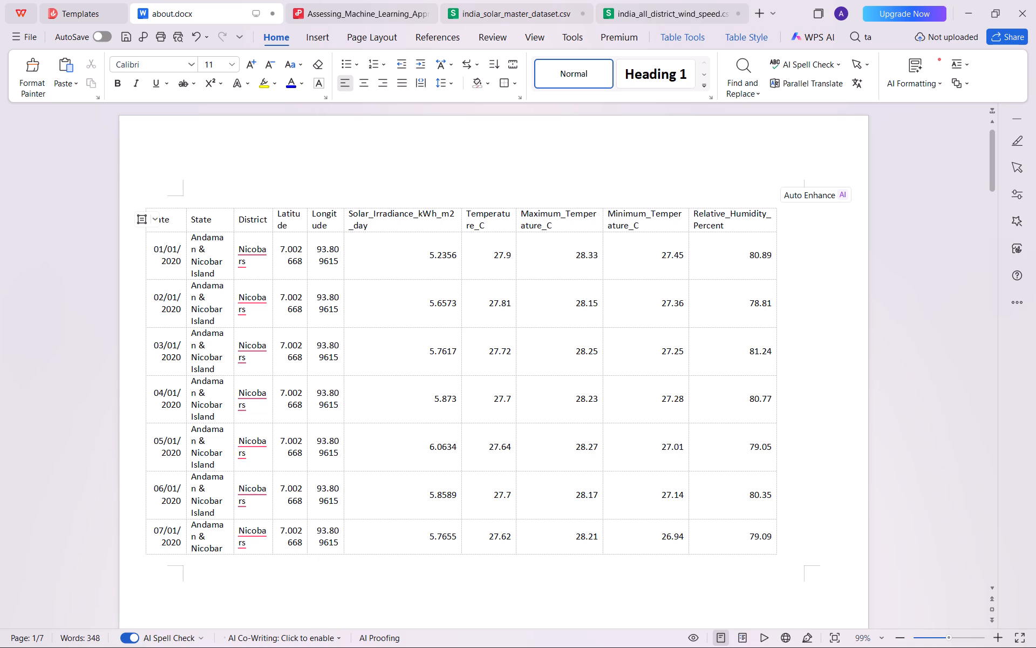
# Narrow the columns from Solar_Irradiance_kWh_m2_day through Relative_Humidity_Percent so their headers wrap onto several lines.
pyautogui.moveTo(461, 221); pyautogui.dragTo(392, 229)
pyautogui.moveTo(392, 229); pyautogui.dragTo(400, 225)
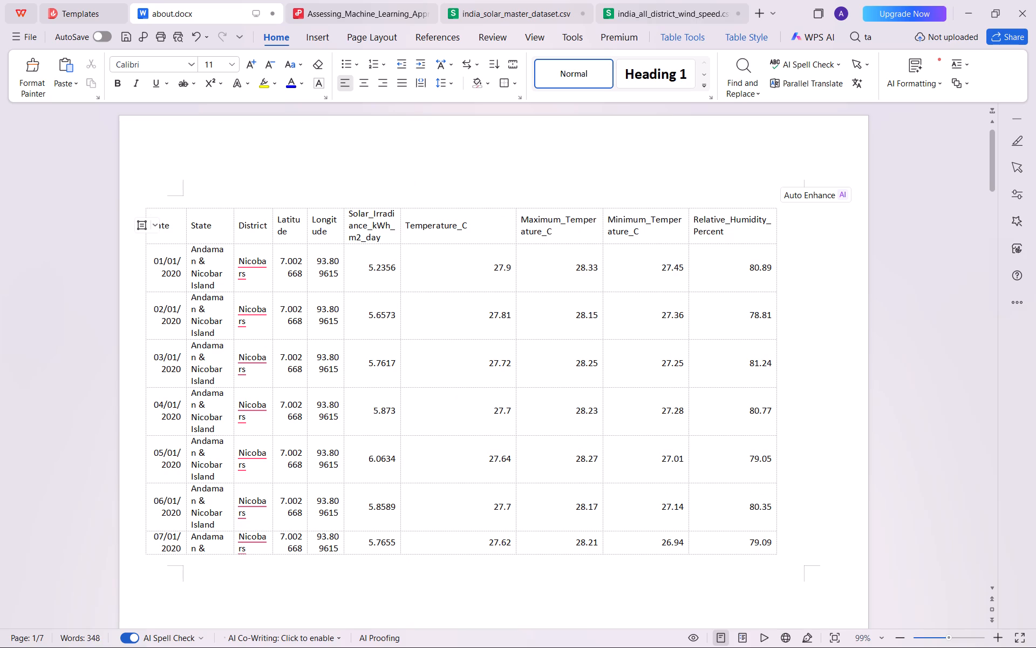
pyautogui.moveTo(517, 229); pyautogui.dragTo(443, 245)
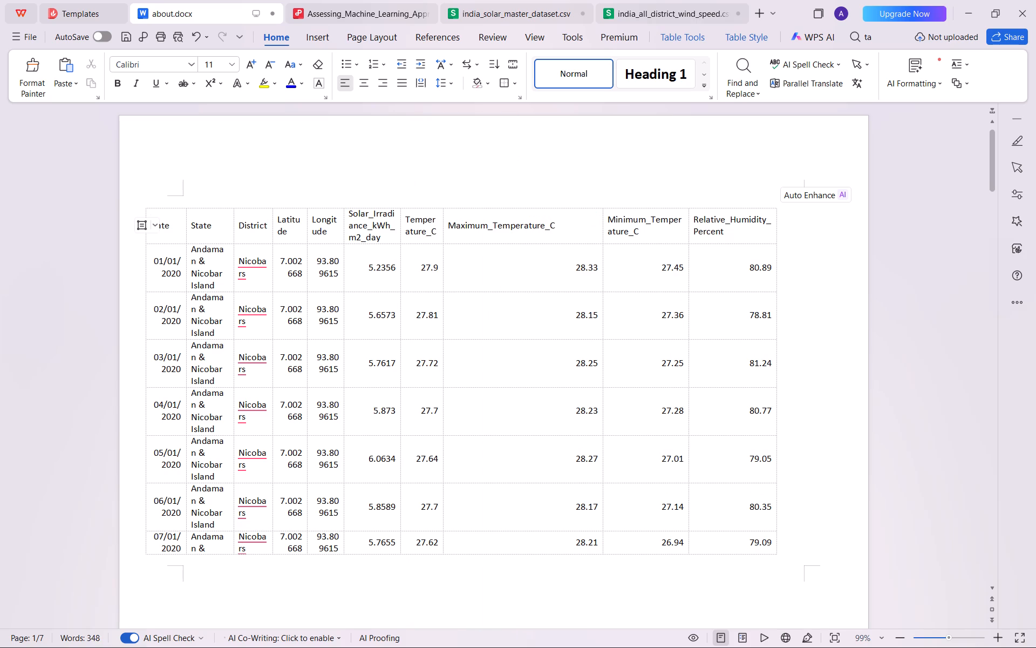
pyautogui.moveTo(603, 230); pyautogui.dragTo(485, 255)
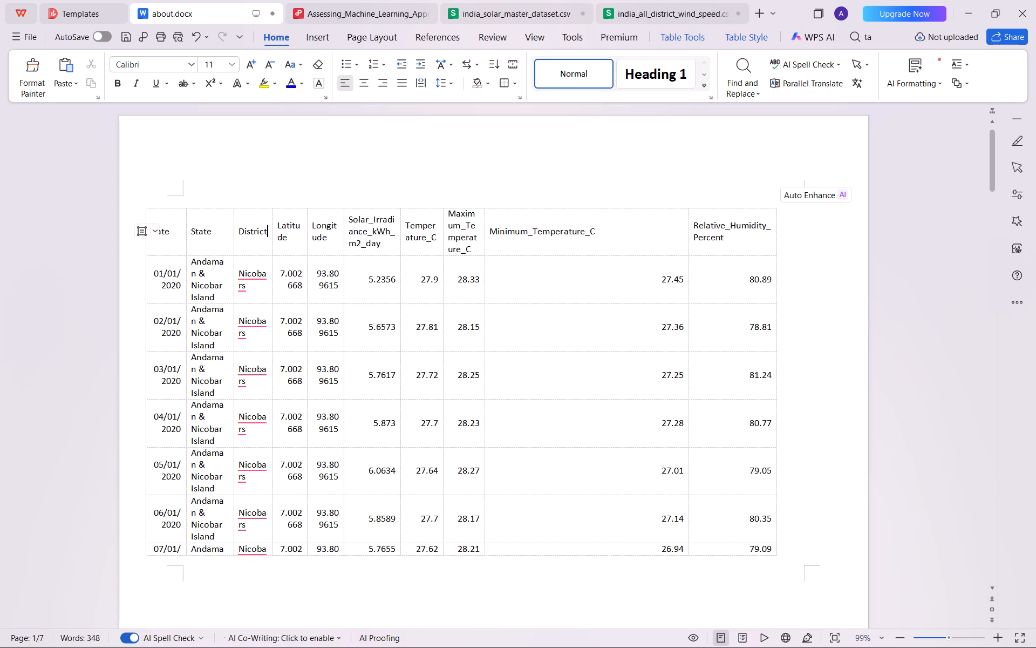
pyautogui.moveTo(690, 242); pyautogui.dragTo(533, 284)
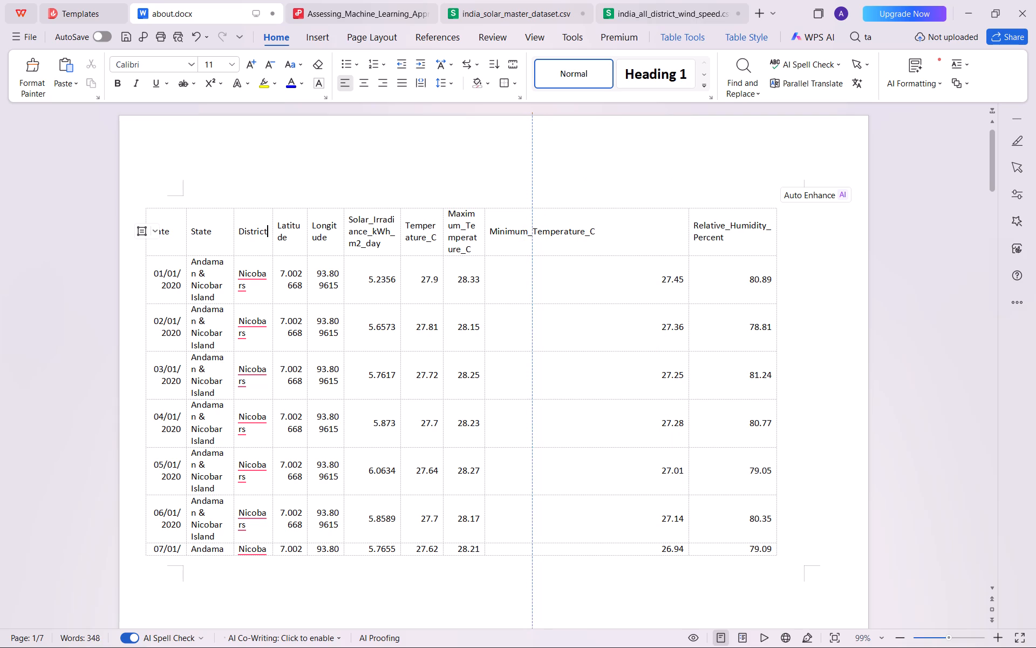
pyautogui.moveTo(533, 284); pyautogui.dragTo(534, 284)
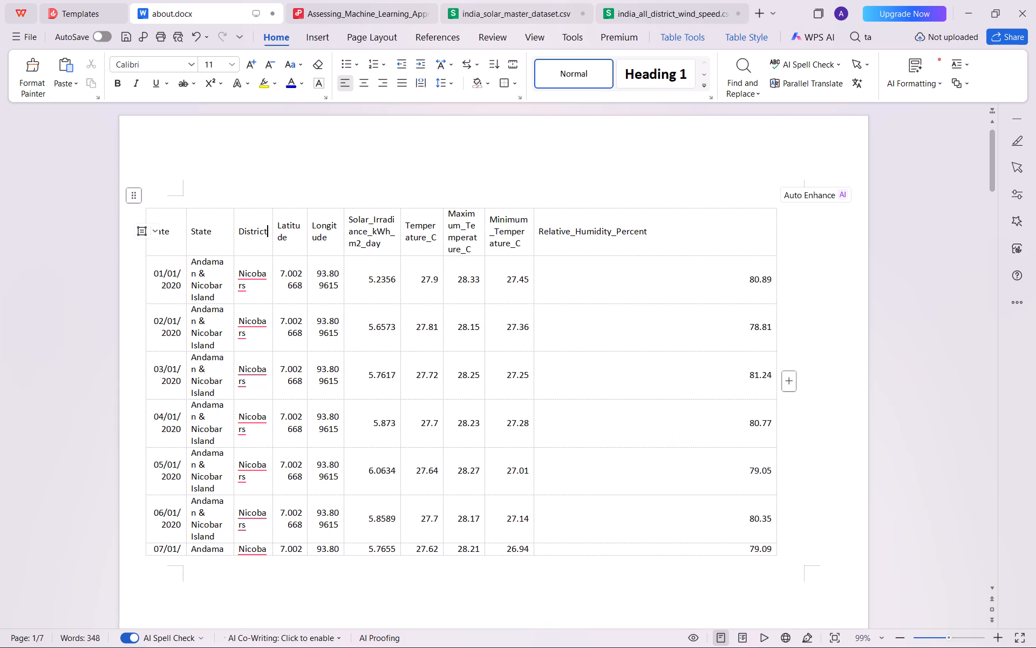
pyautogui.moveTo(776, 232); pyautogui.dragTo(592, 282)
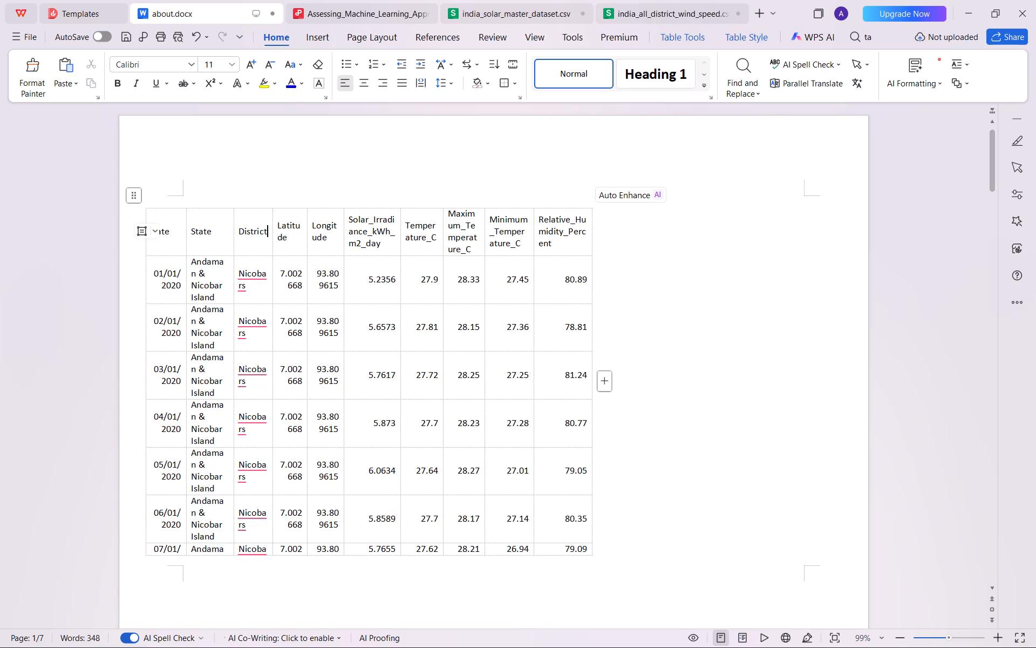
# Examine the bottom of the solar table around the break between the first and second pages.
pyautogui.scroll(-1, 659, 445)
pyautogui.click(604, 490)
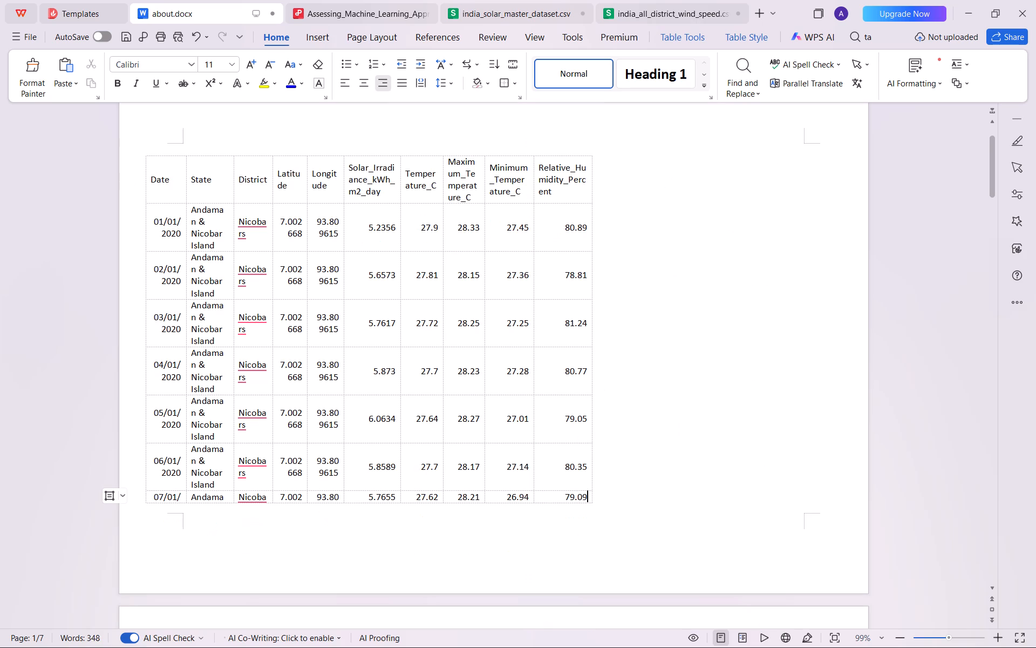
pyautogui.scroll(-3, 605, 488)
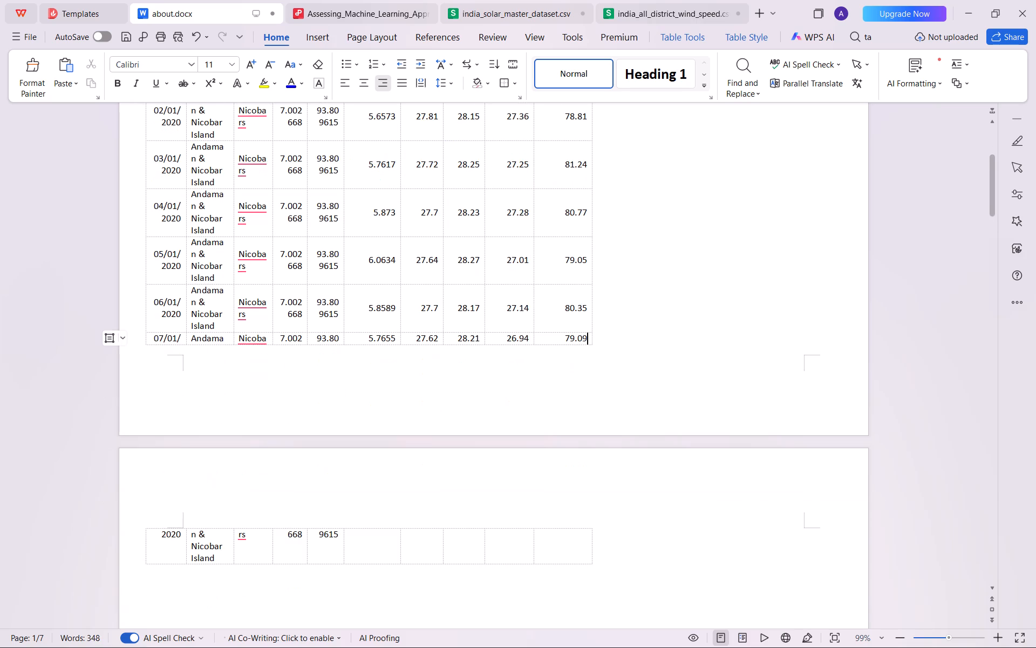
pyautogui.scroll(-3, 605, 491)
pyautogui.scroll(2, 604, 493)
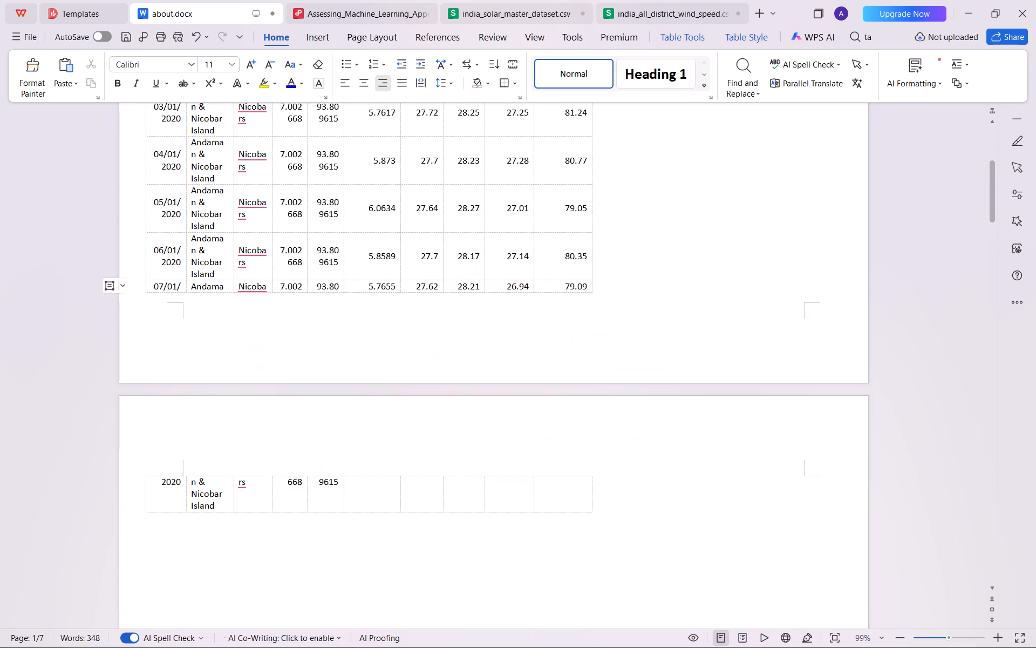
pyautogui.scroll(1, 604, 493)
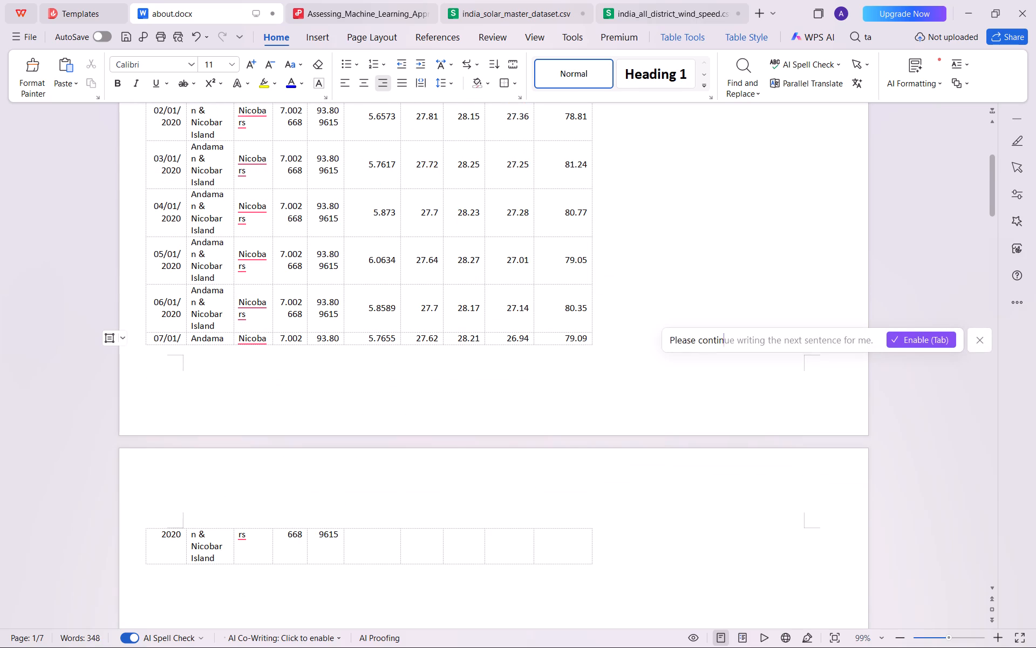
pyautogui.scroll(6, 604, 493)
pyautogui.scroll(-5, 604, 493)
pyautogui.scroll(3, 604, 493)
pyautogui.scroll(4, 560, 483)
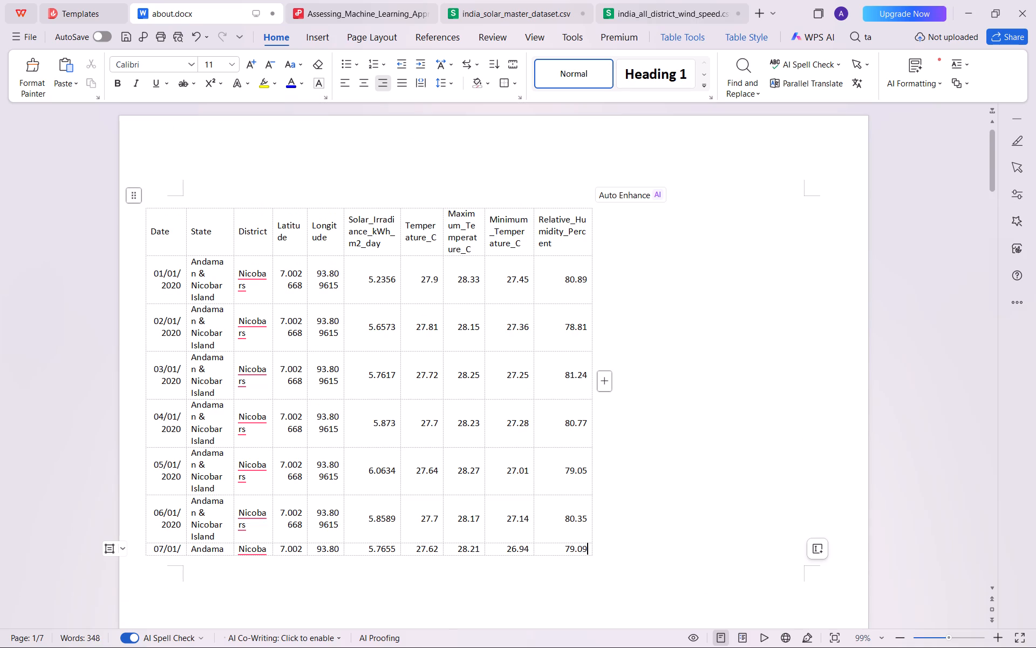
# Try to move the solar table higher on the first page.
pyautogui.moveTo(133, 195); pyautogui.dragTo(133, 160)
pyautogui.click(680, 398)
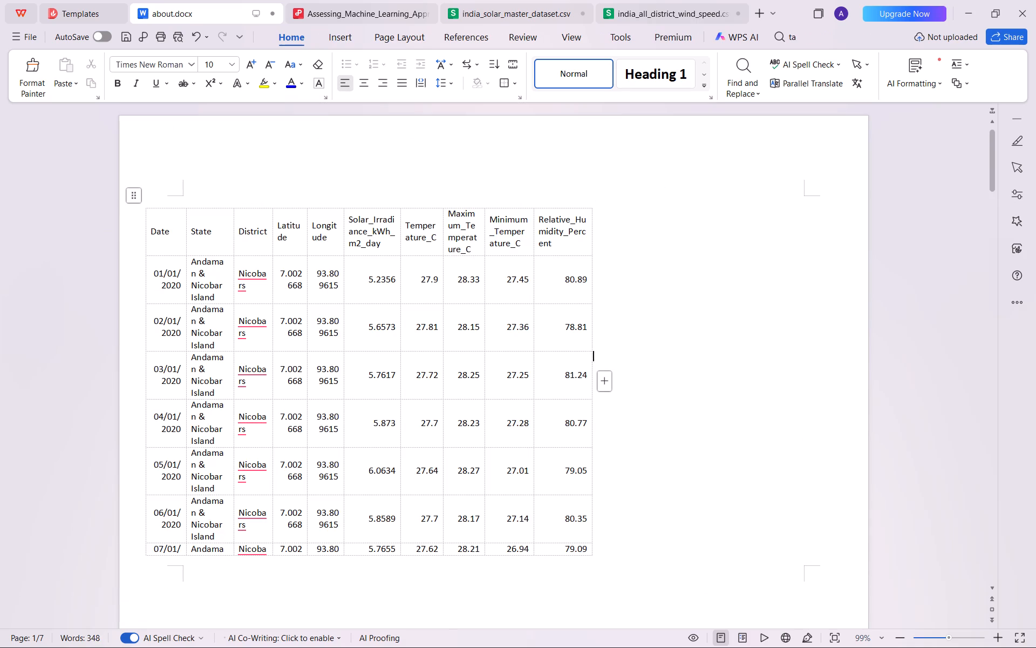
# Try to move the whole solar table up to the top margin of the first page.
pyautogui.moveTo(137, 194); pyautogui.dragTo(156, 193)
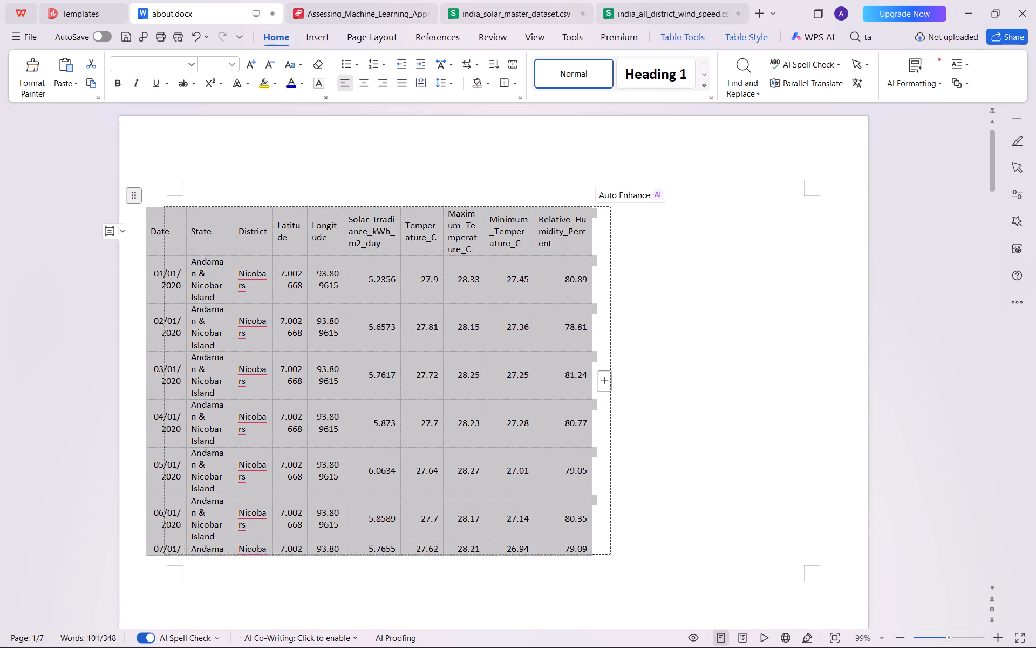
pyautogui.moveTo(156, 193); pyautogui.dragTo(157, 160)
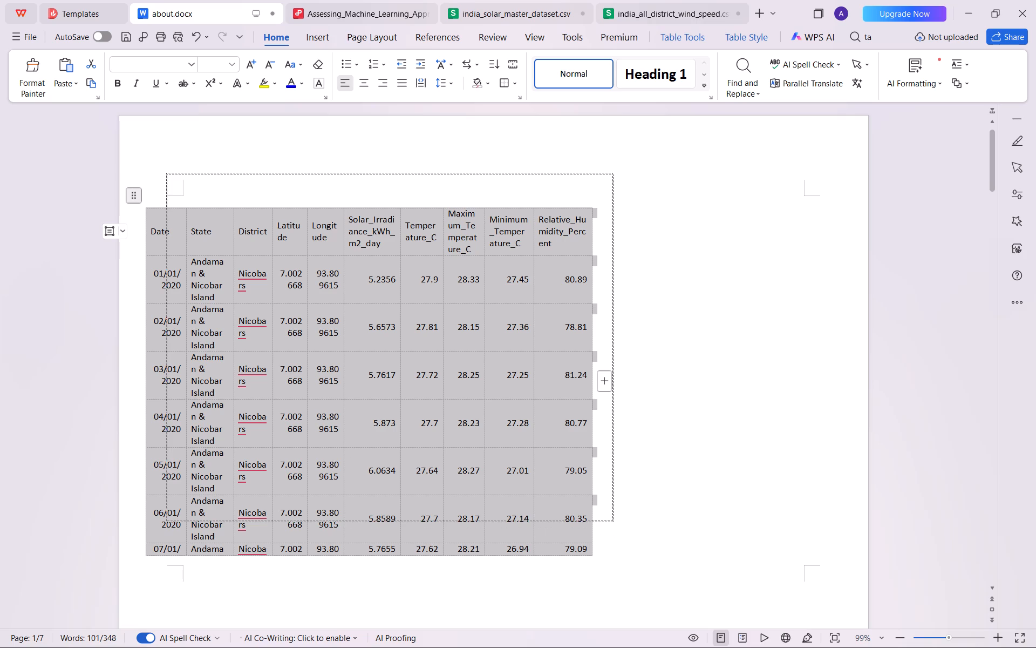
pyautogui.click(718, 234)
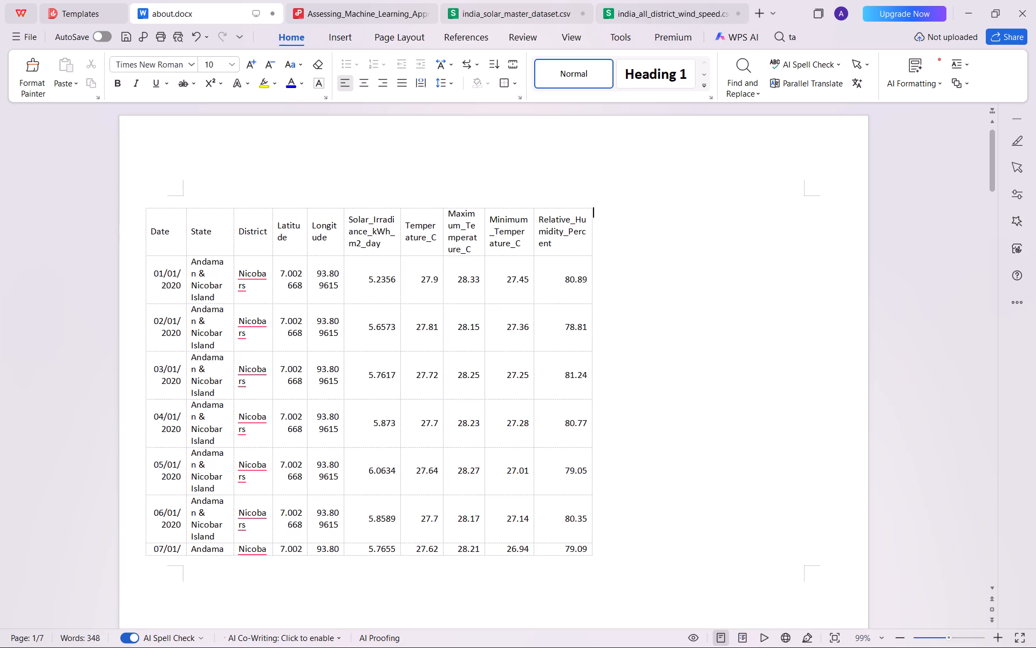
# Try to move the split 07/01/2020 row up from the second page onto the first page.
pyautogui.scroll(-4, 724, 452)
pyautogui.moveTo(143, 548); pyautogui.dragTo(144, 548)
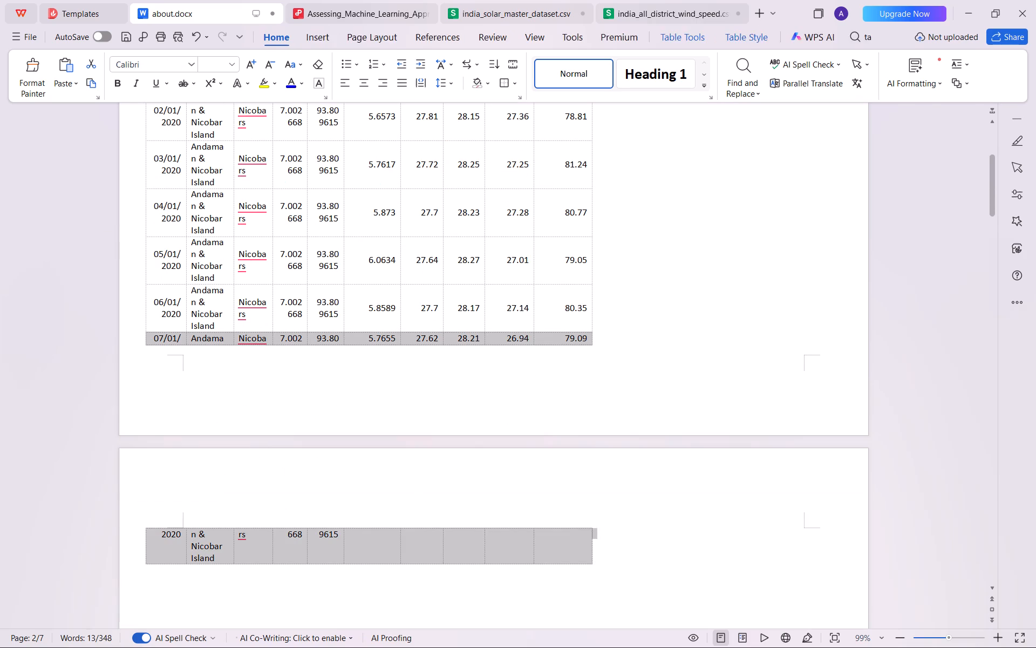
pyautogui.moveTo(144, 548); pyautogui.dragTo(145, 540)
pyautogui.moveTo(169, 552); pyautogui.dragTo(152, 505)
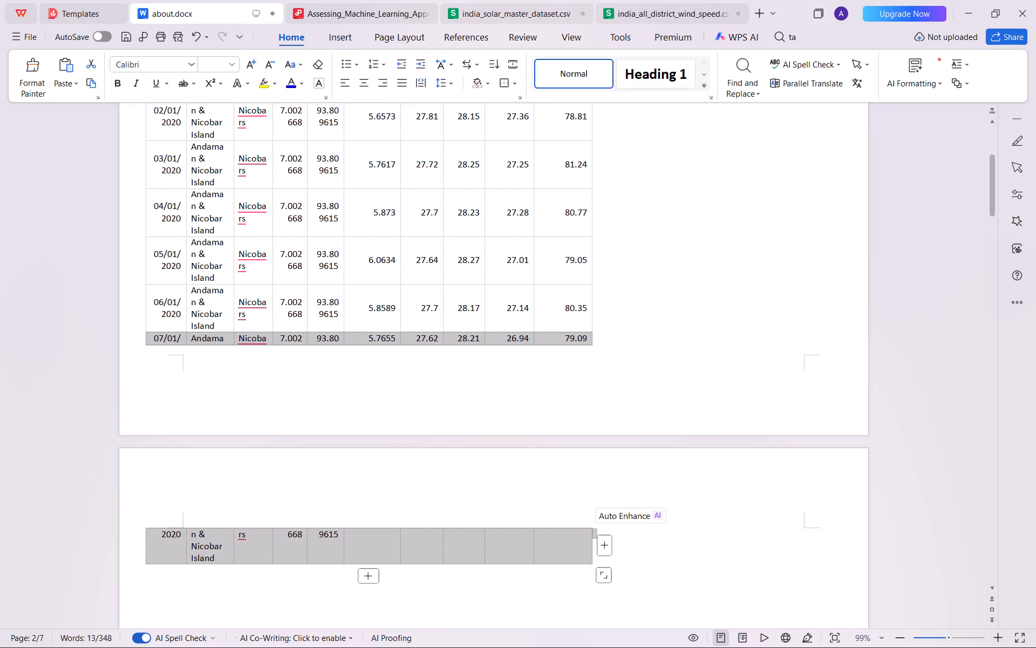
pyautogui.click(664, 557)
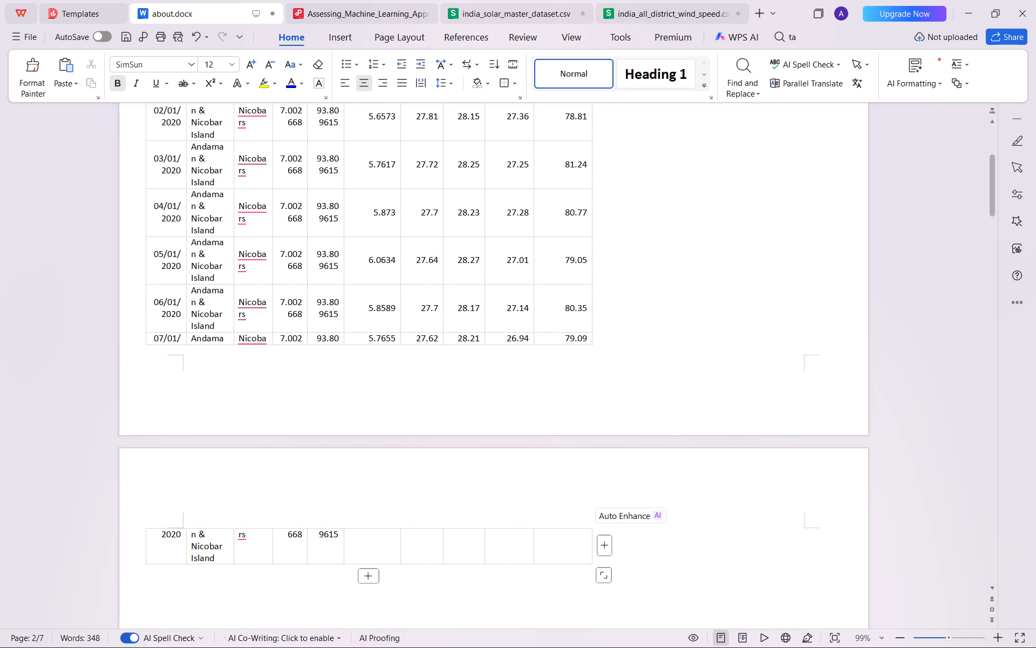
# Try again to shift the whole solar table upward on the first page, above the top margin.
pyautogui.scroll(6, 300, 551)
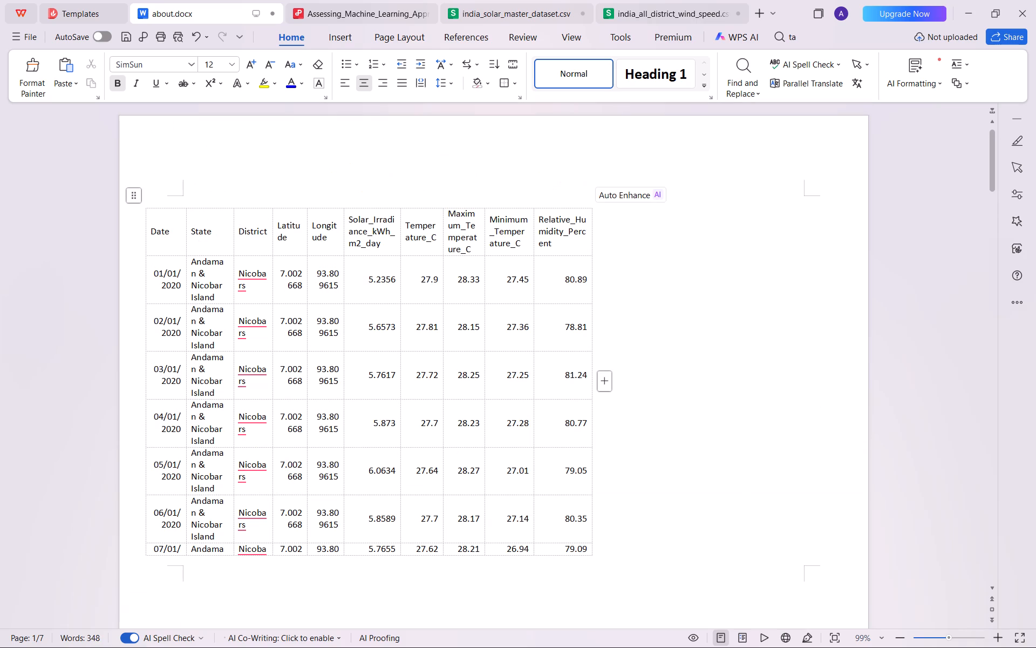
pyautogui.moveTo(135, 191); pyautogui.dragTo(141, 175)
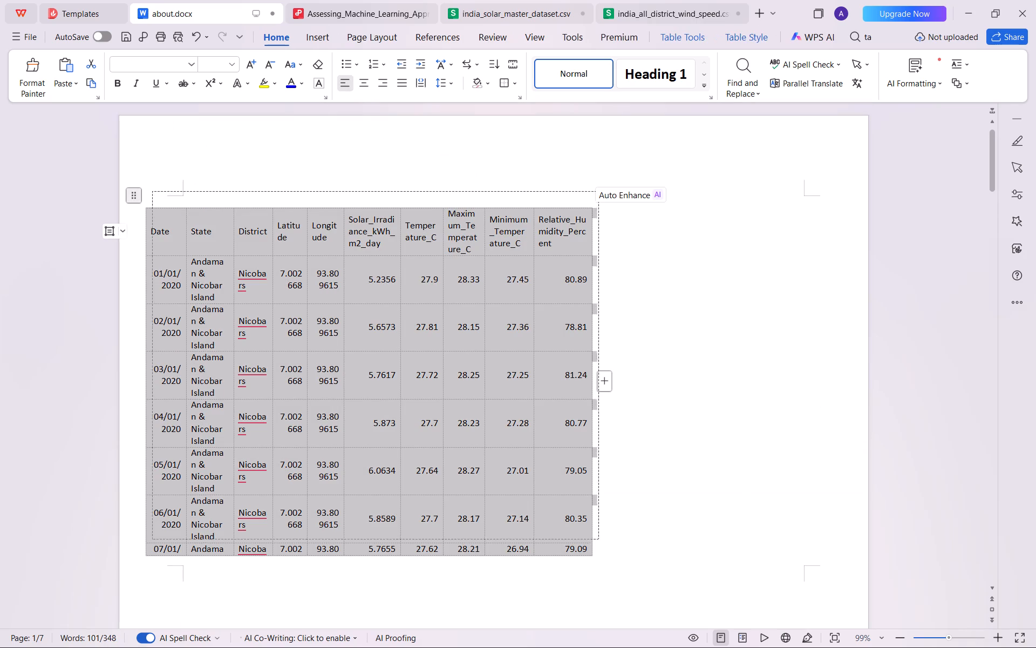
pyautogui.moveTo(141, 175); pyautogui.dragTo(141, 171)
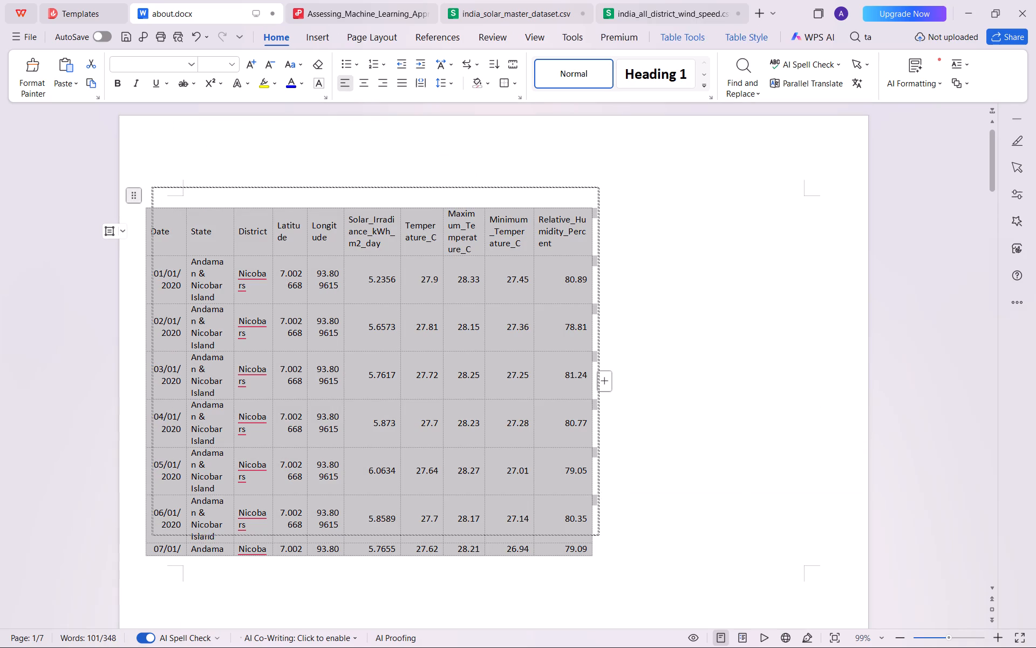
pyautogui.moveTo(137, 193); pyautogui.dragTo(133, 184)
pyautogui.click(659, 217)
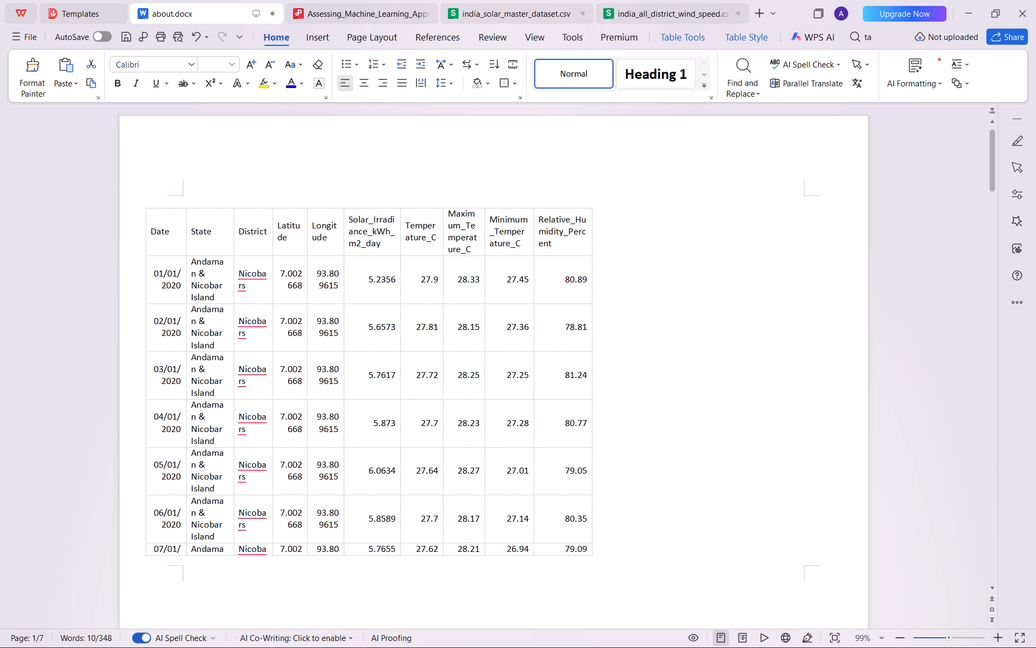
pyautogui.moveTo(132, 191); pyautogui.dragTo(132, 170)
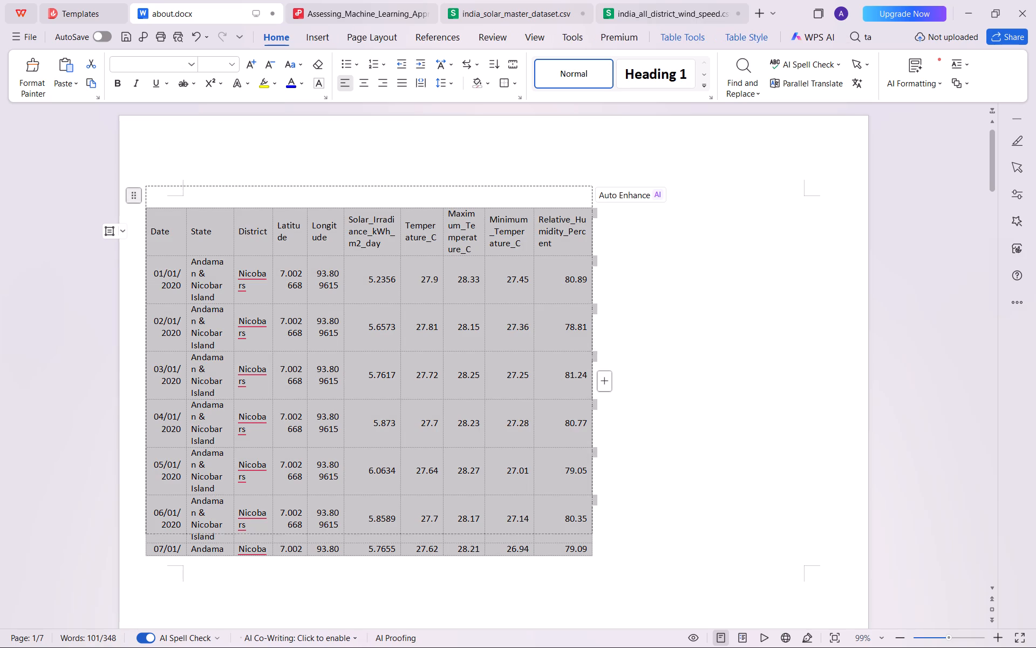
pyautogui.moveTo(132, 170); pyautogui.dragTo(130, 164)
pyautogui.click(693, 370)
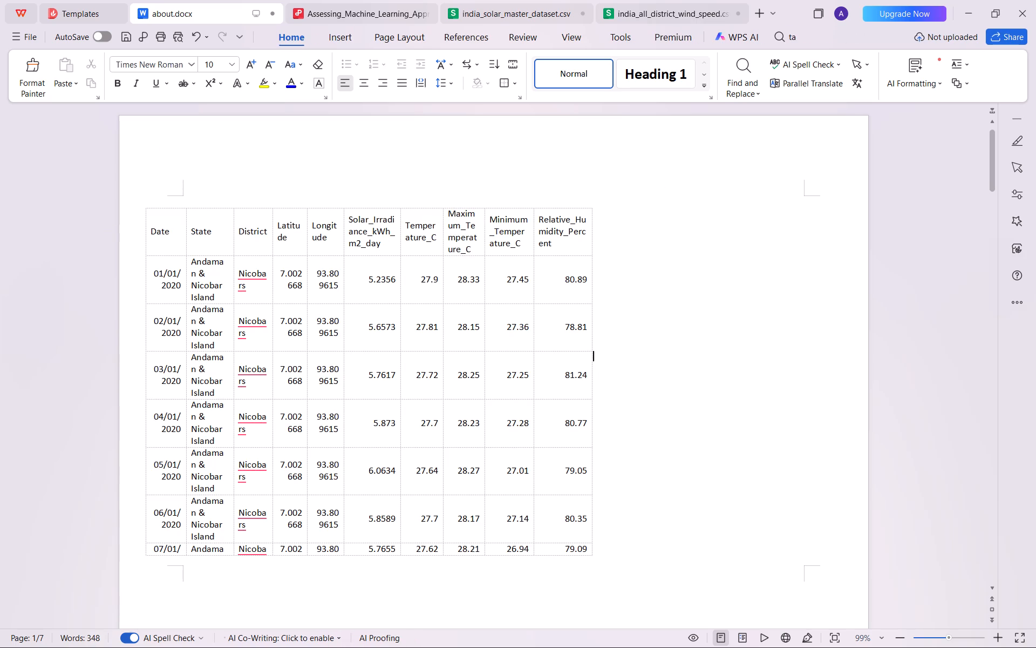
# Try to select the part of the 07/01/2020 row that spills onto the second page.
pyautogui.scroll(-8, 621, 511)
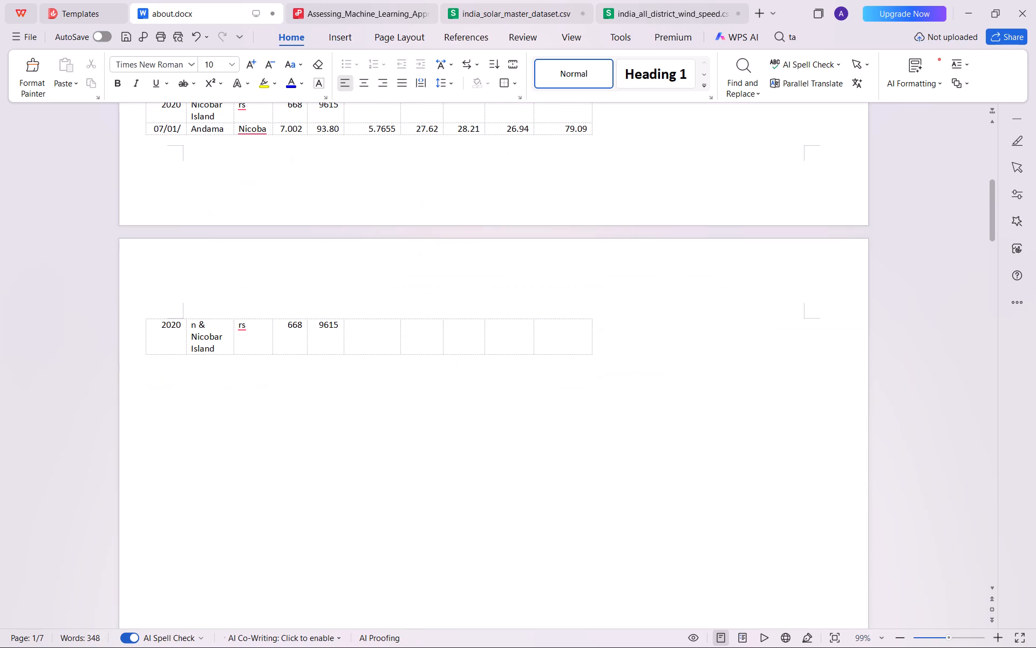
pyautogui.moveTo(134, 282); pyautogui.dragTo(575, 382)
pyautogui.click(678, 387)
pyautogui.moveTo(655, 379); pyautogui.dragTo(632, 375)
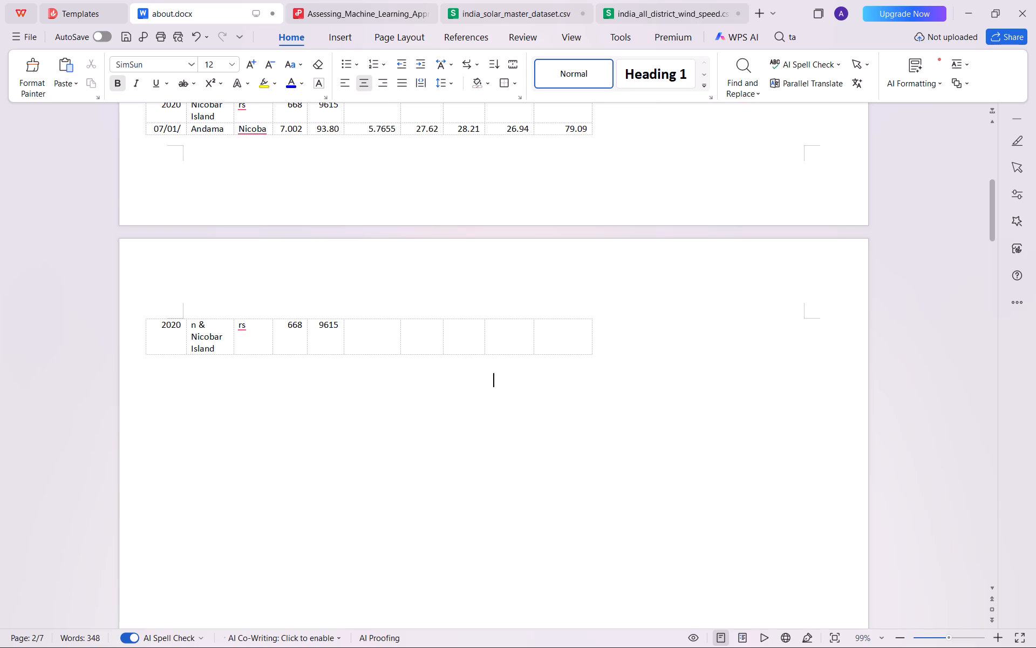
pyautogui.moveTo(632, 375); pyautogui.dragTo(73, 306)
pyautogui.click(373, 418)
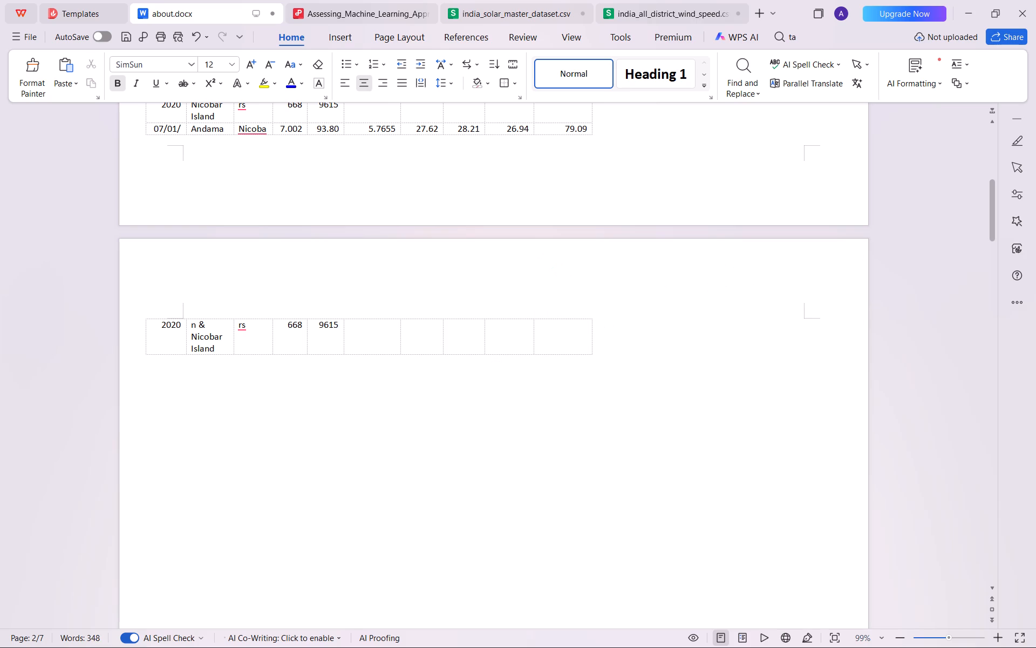